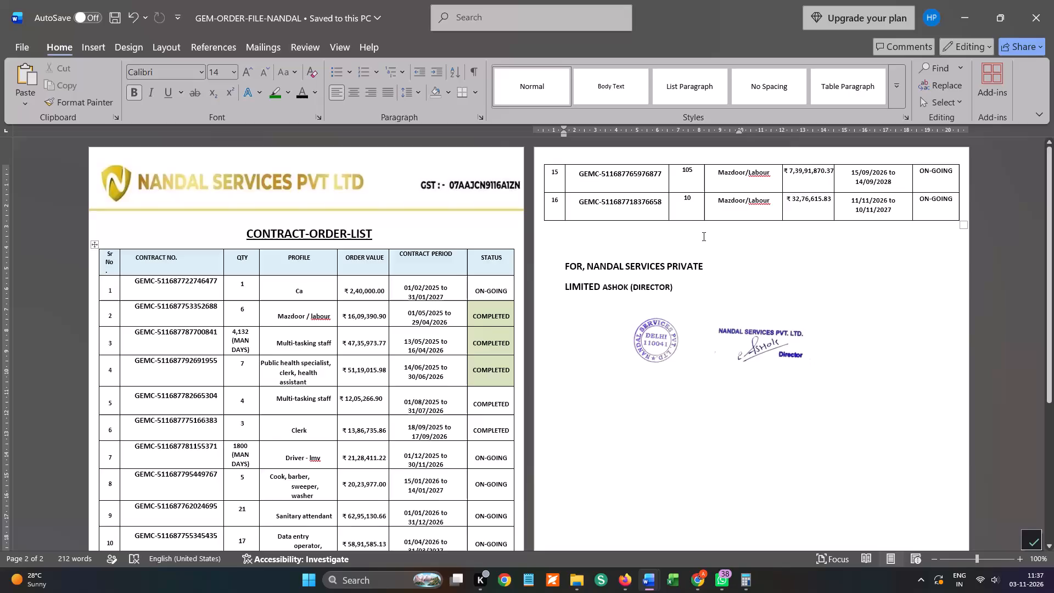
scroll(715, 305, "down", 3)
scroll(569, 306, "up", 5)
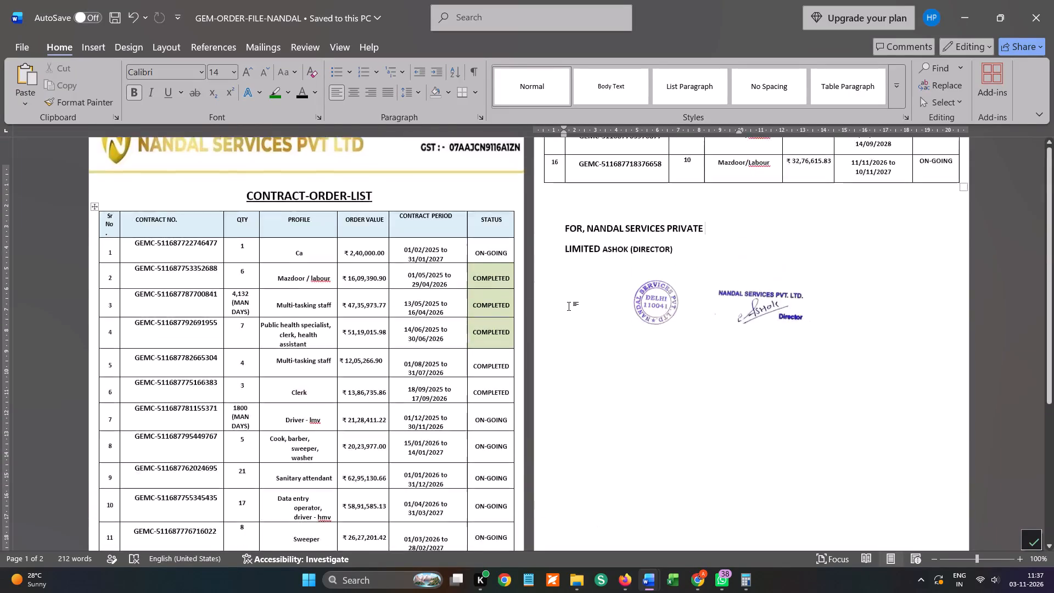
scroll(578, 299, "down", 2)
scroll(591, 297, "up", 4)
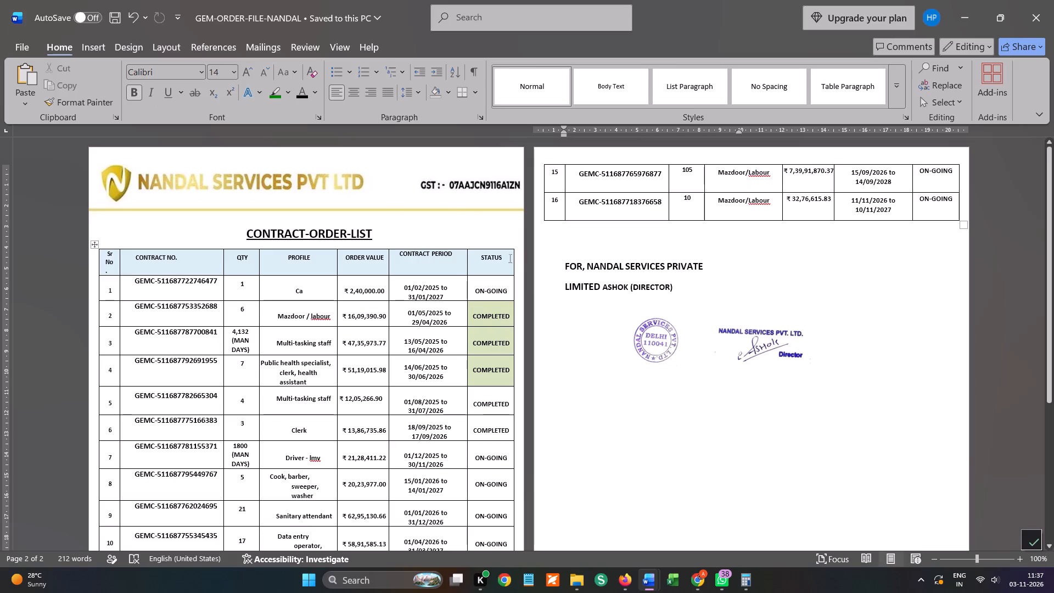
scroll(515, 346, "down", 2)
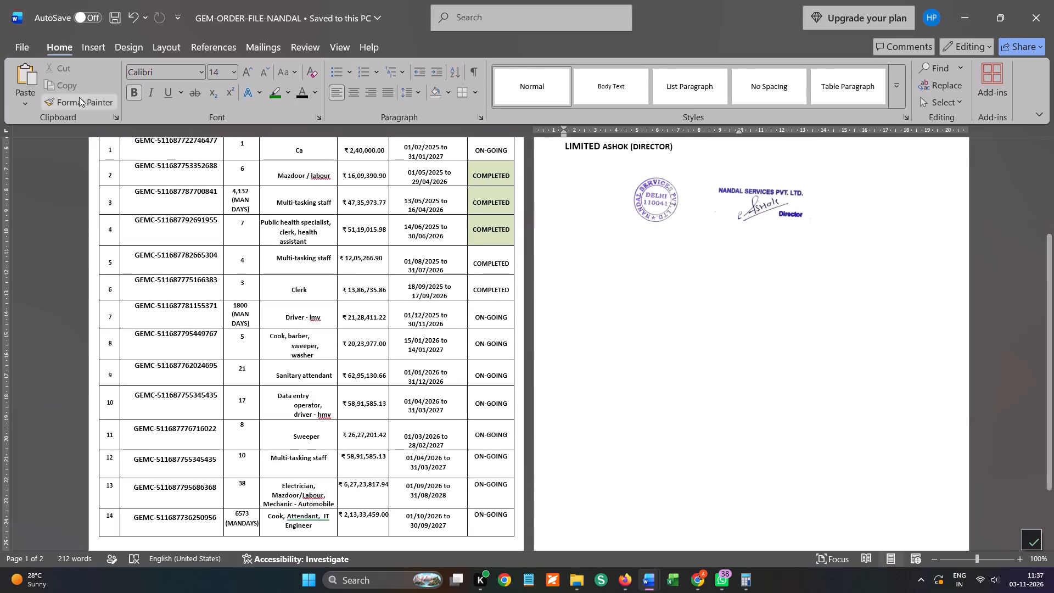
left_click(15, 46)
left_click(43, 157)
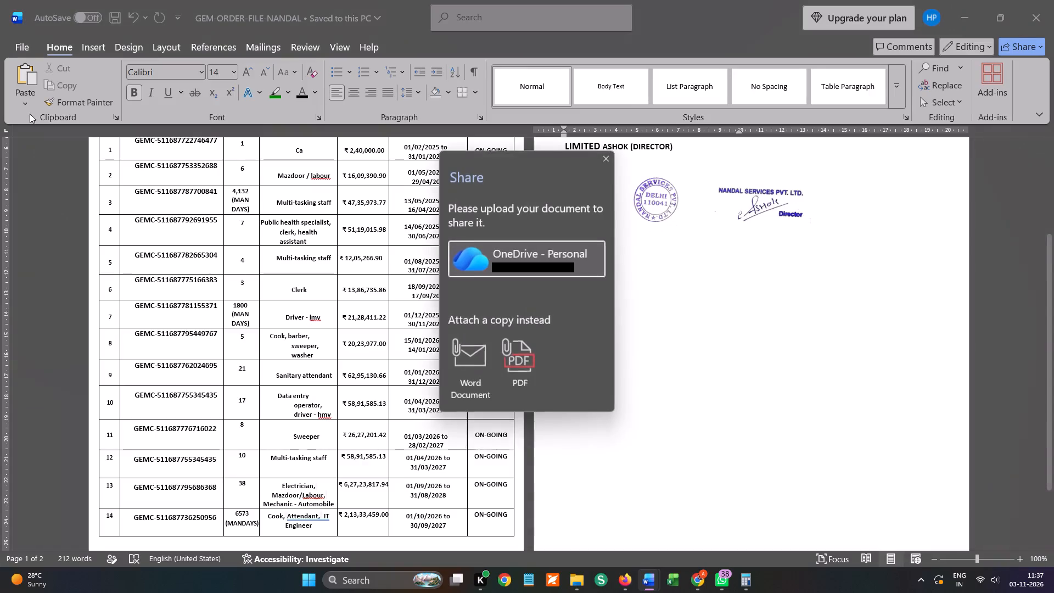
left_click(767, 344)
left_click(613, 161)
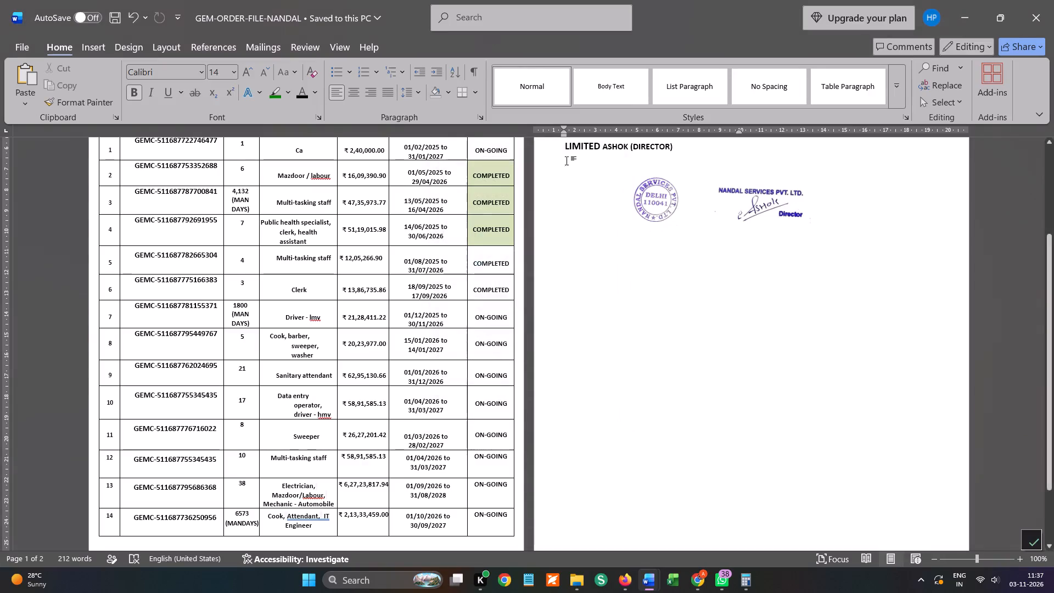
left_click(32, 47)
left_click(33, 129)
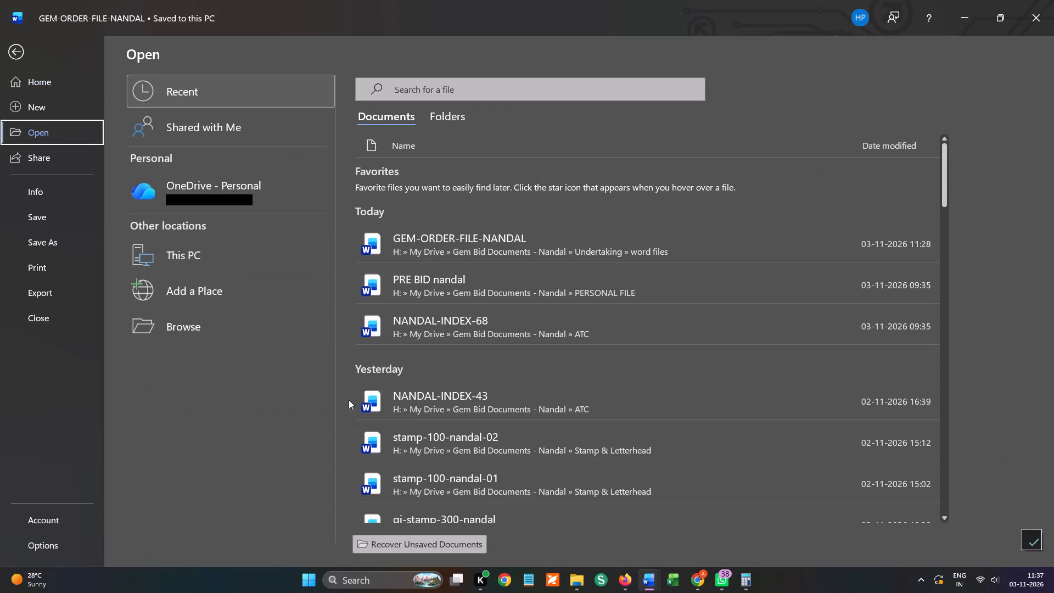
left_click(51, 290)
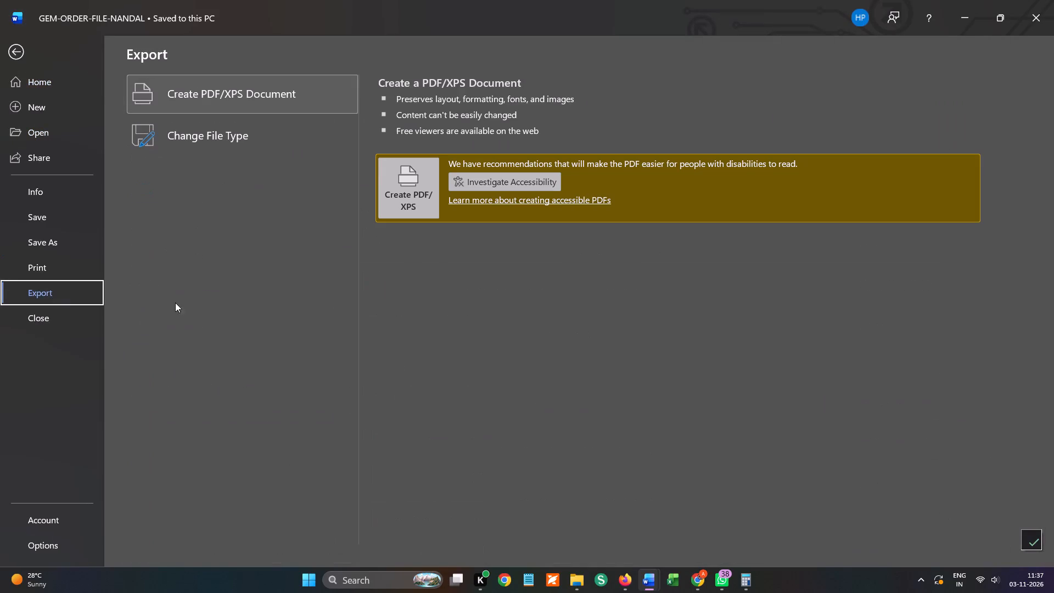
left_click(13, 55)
Export the contract order list as a Word document, saving over GEM-ORDER-FILE-NANDAL in the word files folder.
left_click(19, 38)
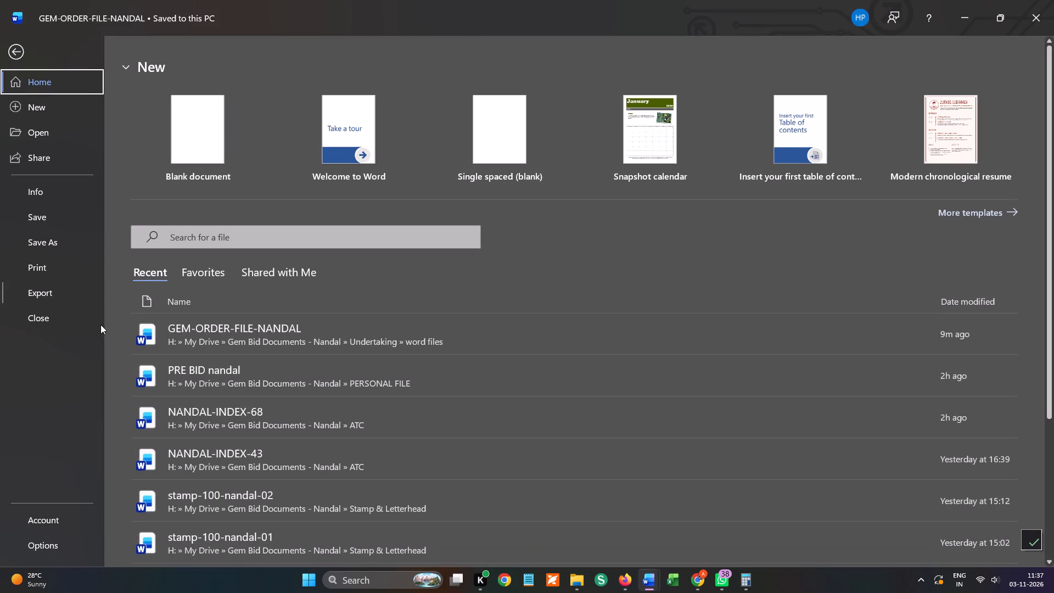
left_click(51, 286)
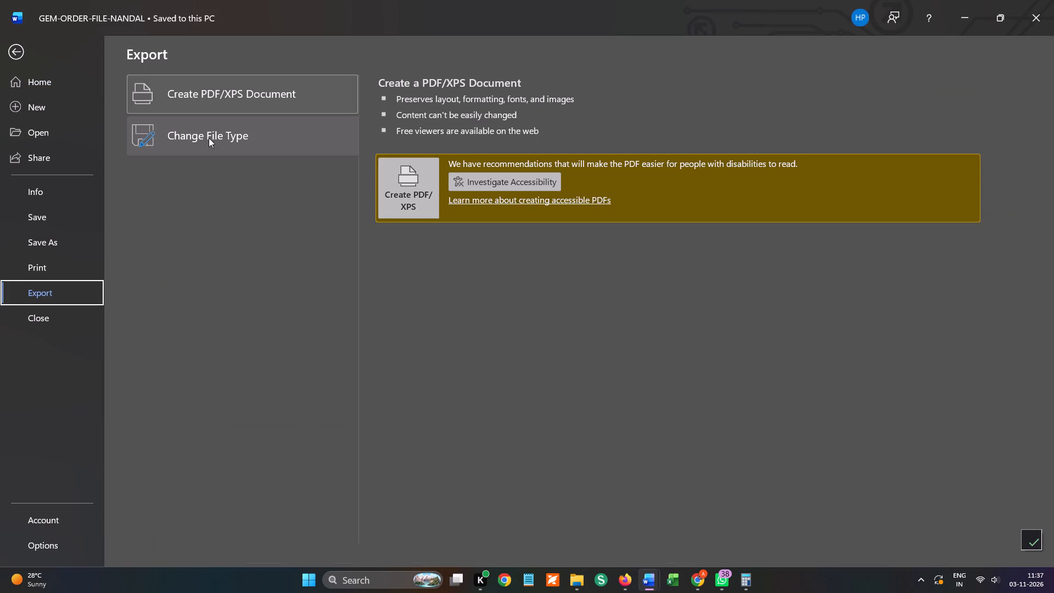
left_click(212, 136)
left_click(438, 134)
left_click(404, 312)
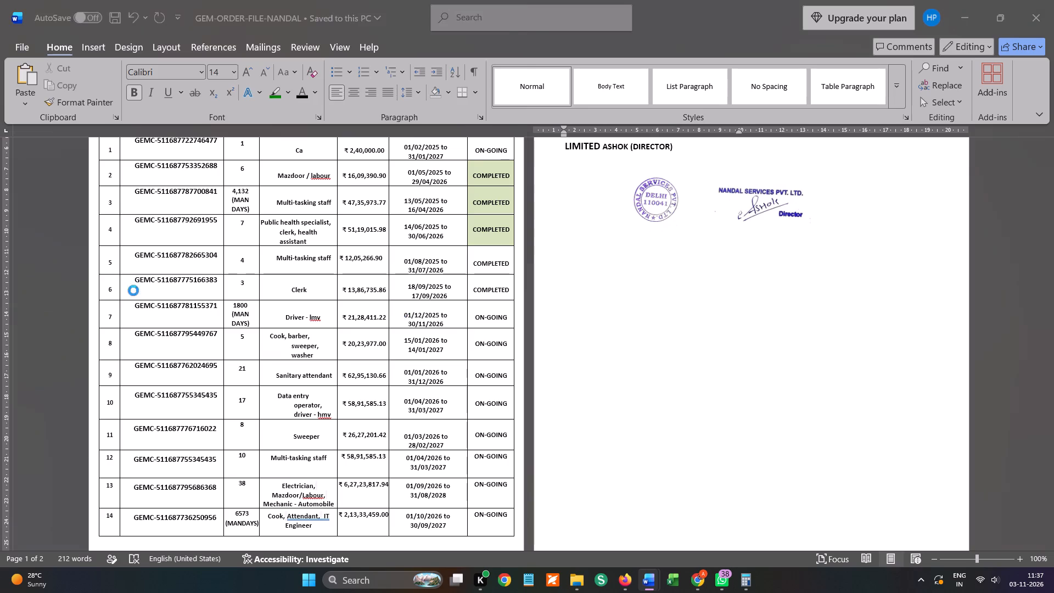
scroll(36, 188, "up", 6)
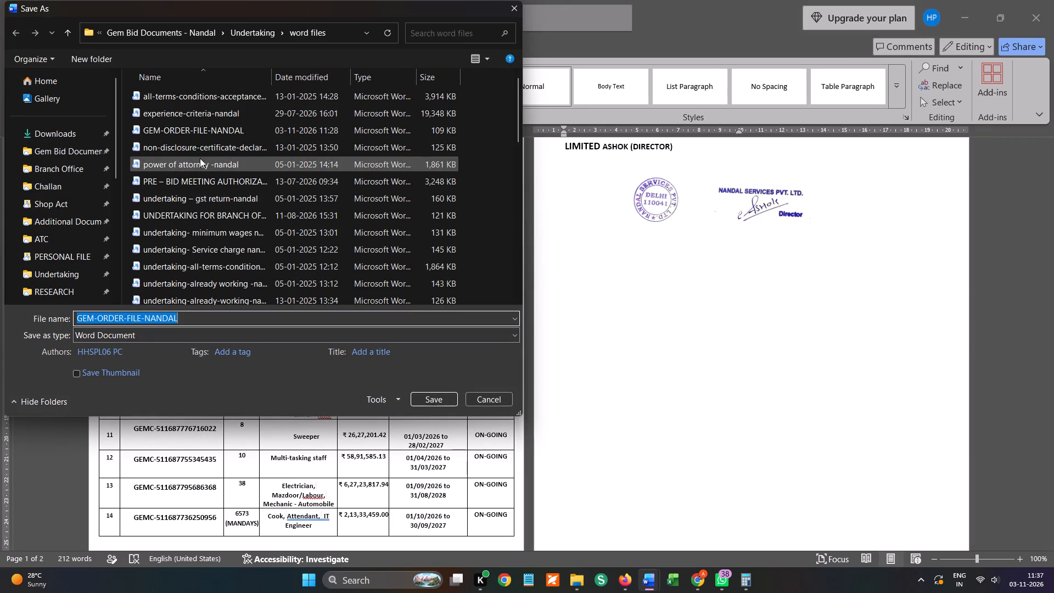
left_click(210, 132)
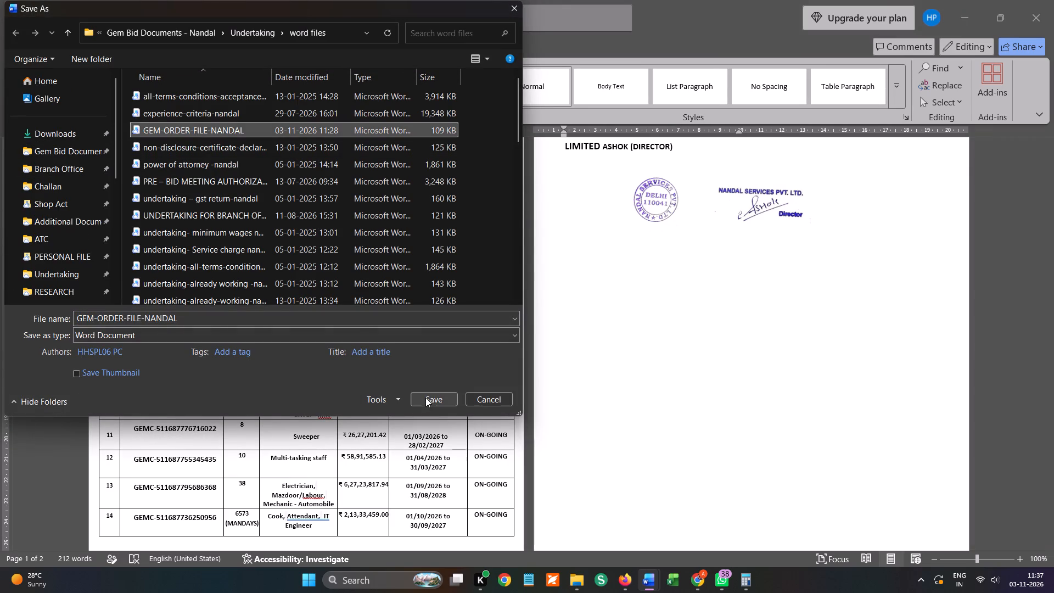
left_click(425, 398)
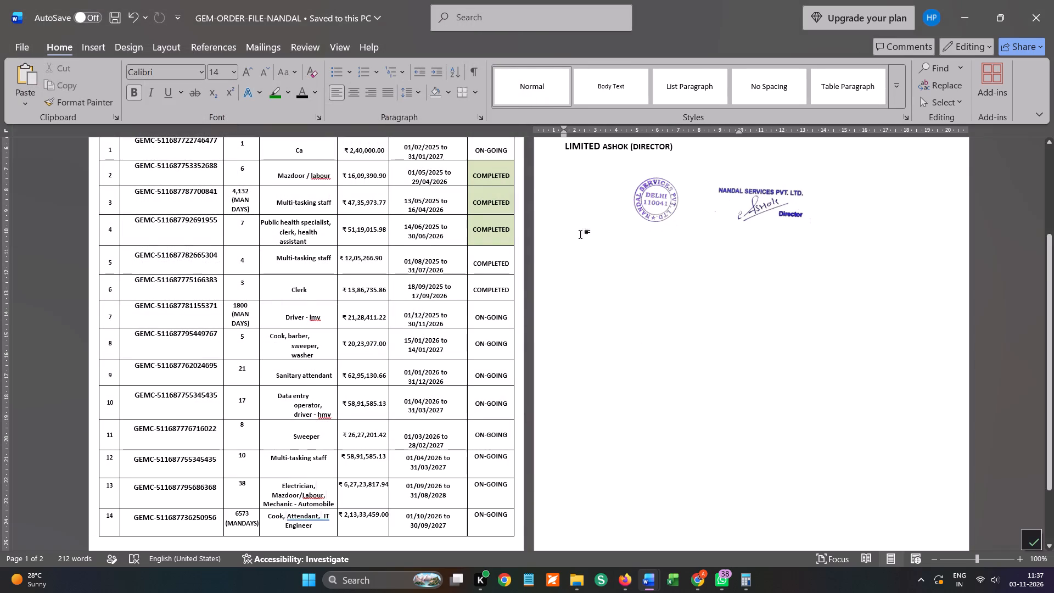
Open the experience-criteria-nandal PDF from the Gem Bid Documents - Nandal folder and examine its contract list and attached certificate.
scroll(582, 227, "down", 13)
scroll(558, 298, "up", 14)
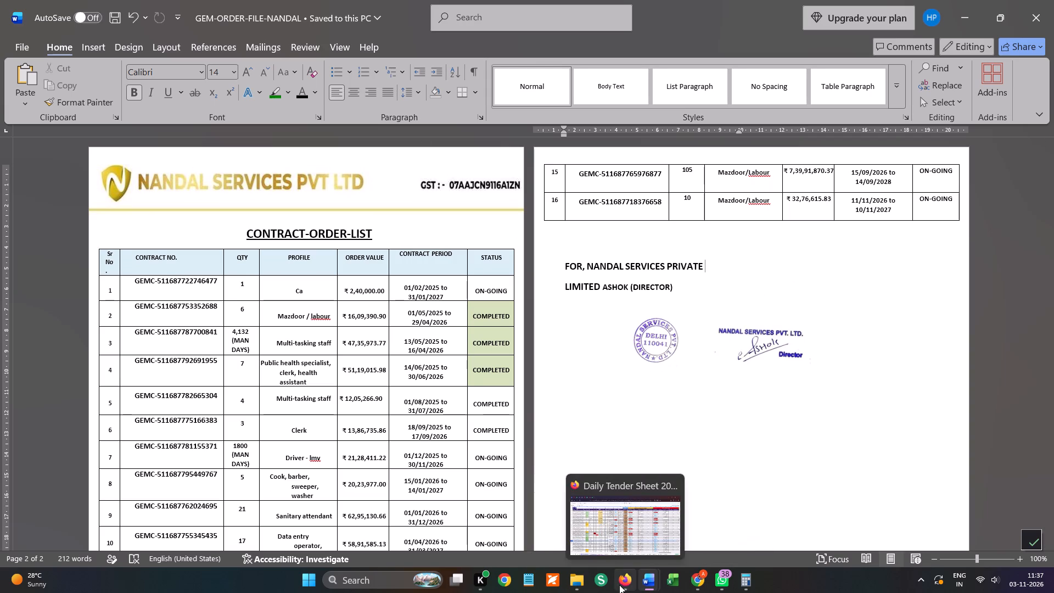
left_click(632, 545)
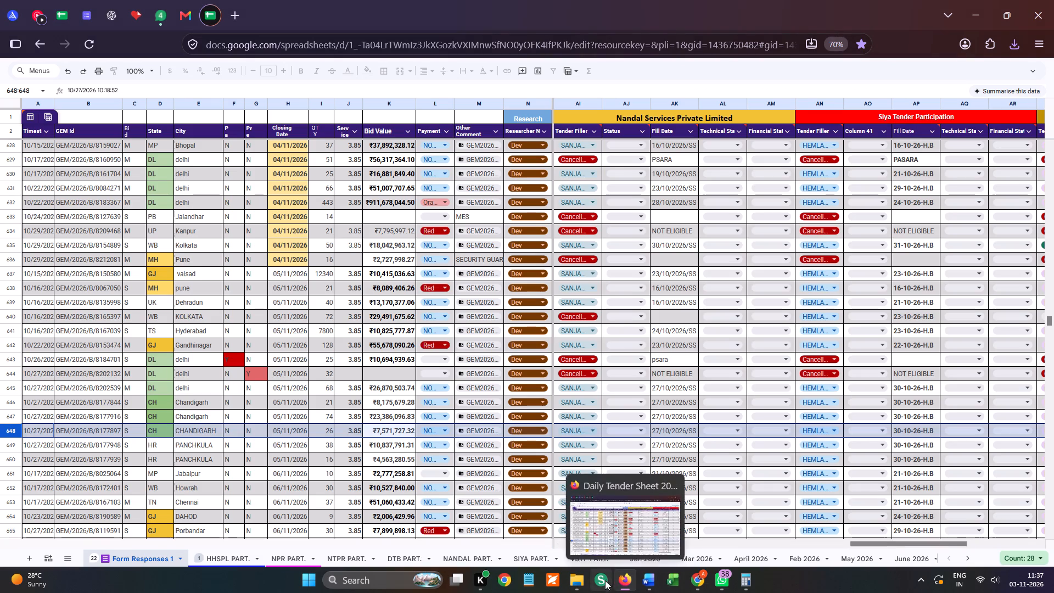
left_click(581, 582)
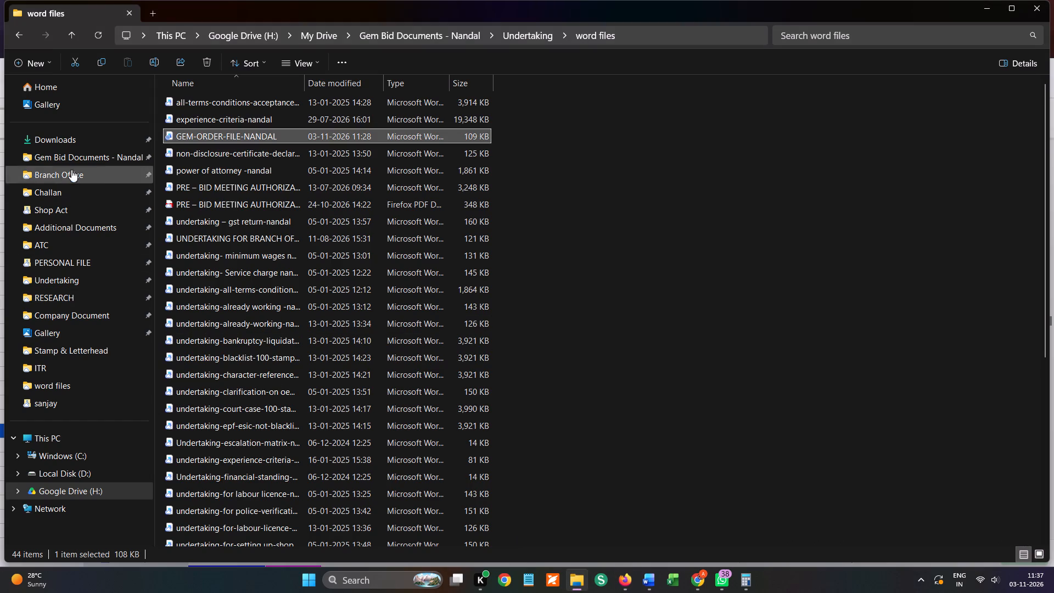
left_click(74, 159)
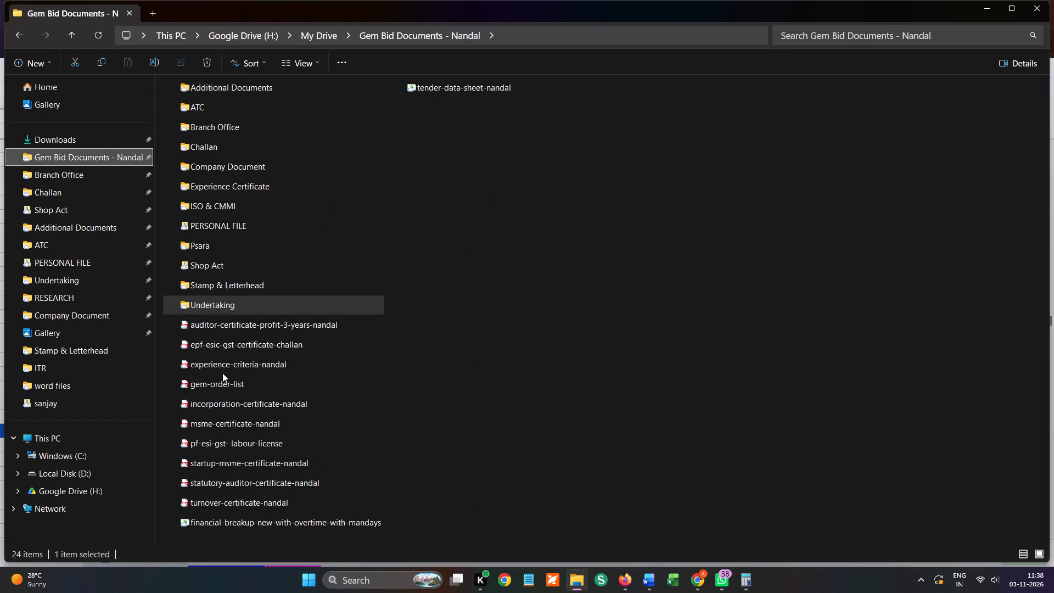
double_click(224, 372)
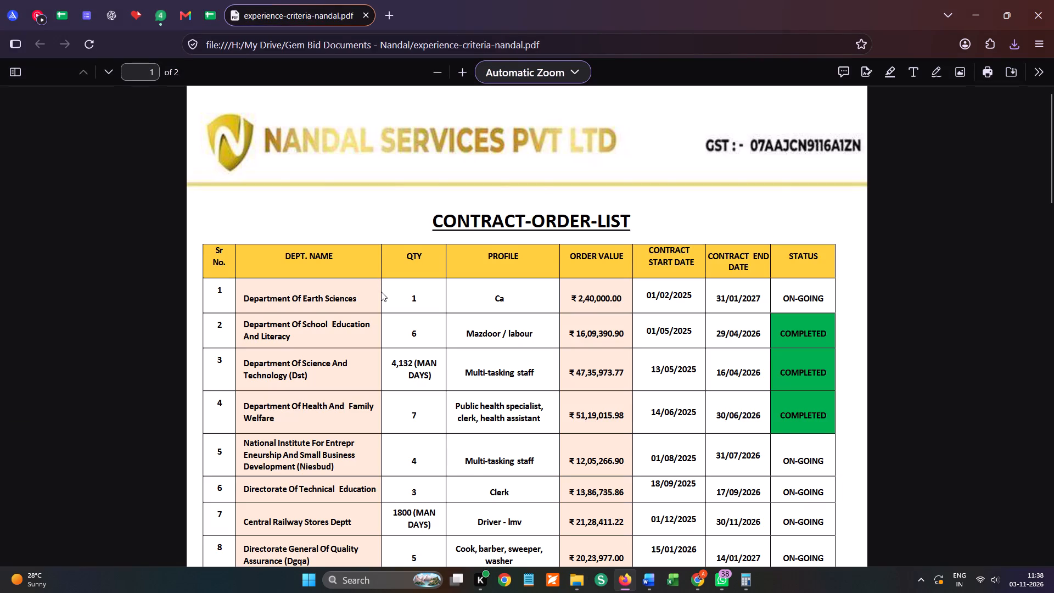
scroll(380, 299, "down", 2)
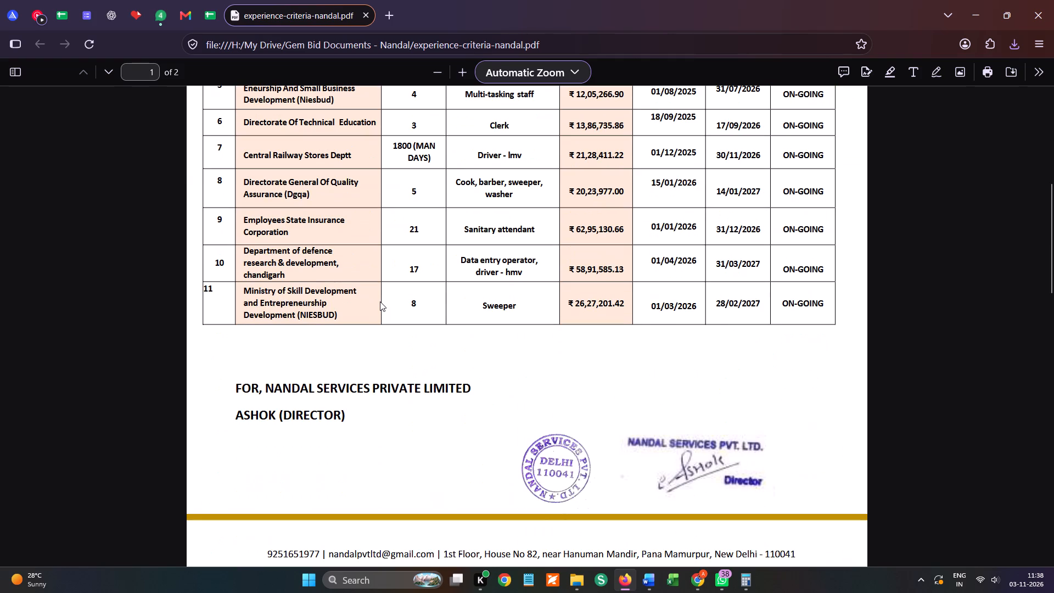
scroll(380, 301, "up", 2)
scroll(474, 322, "down", 2)
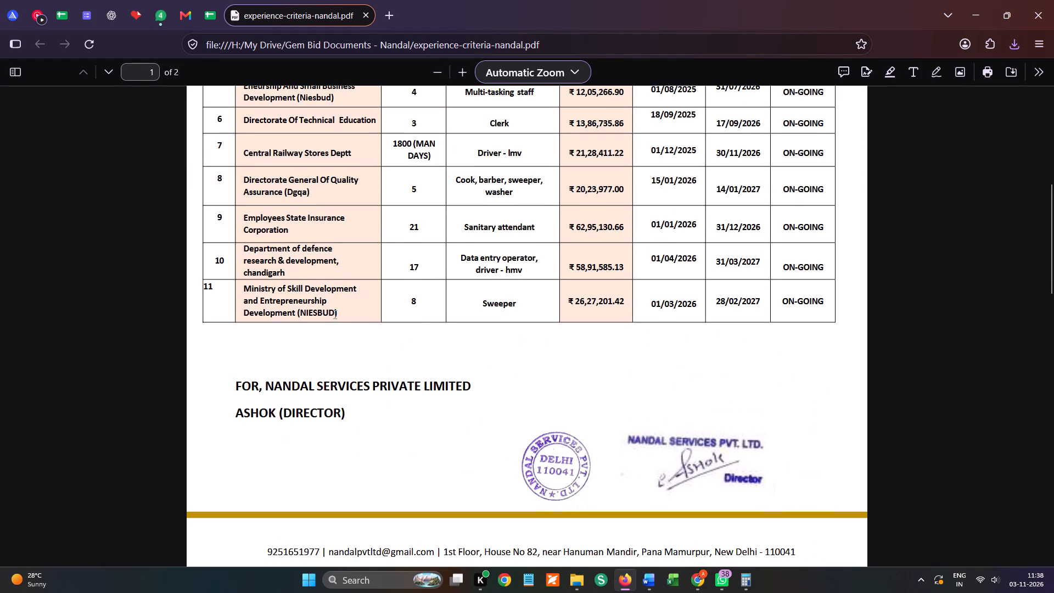
scroll(411, 353, "down", 11)
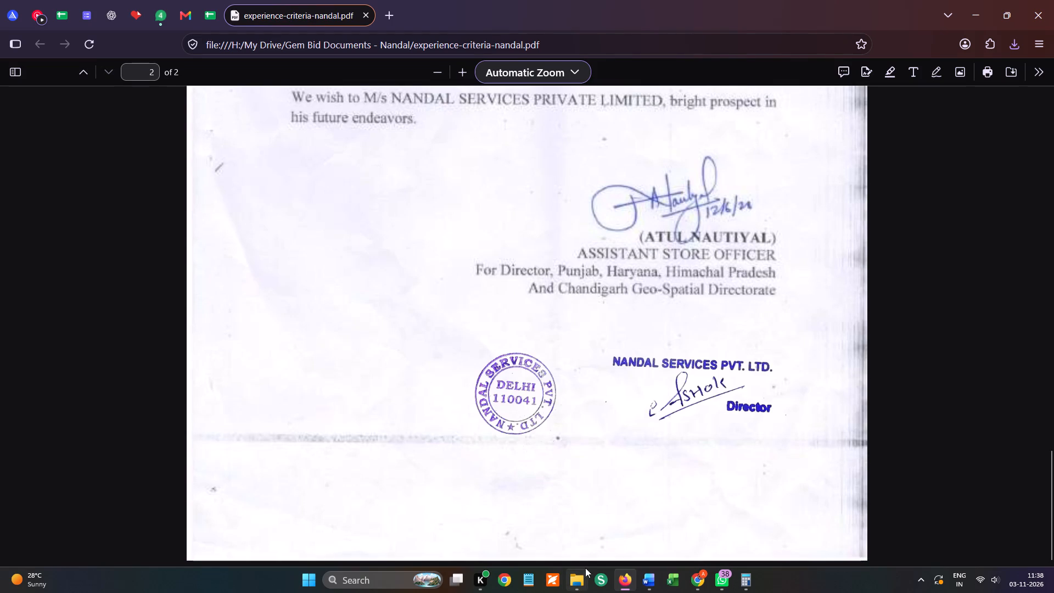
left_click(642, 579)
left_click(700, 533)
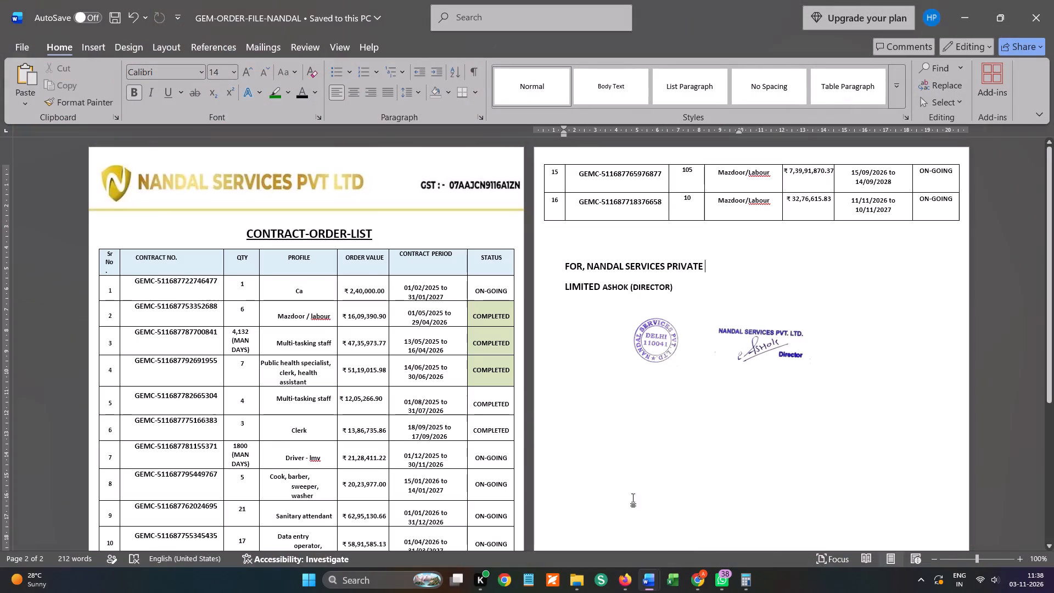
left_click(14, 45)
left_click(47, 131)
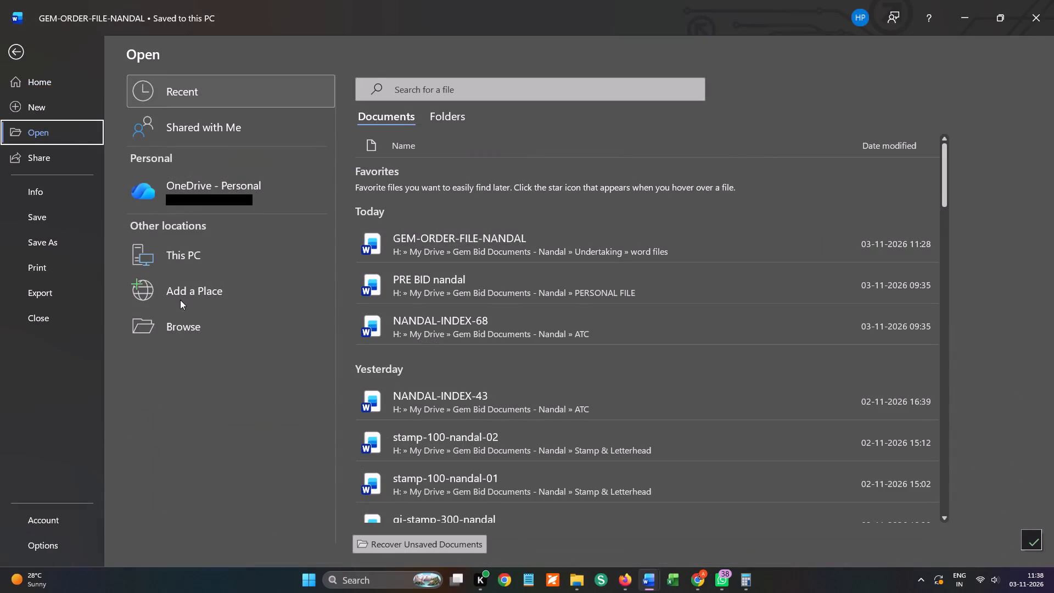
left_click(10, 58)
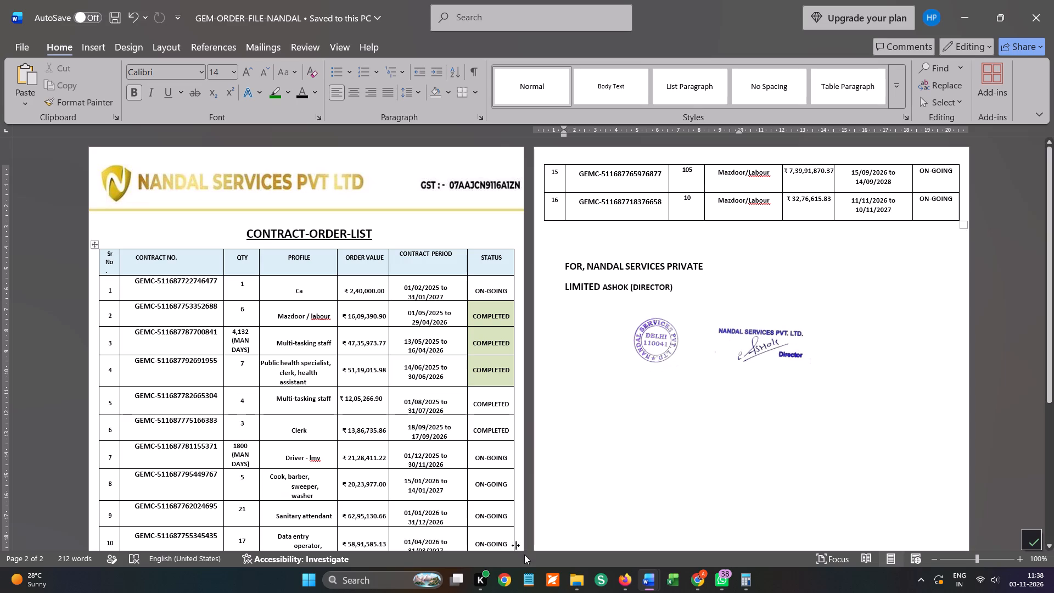
Open the experience-criteria-nandal Word document from the Undertaking folder's word files subfolder and enable editing.
left_click(577, 582)
left_click(266, 360)
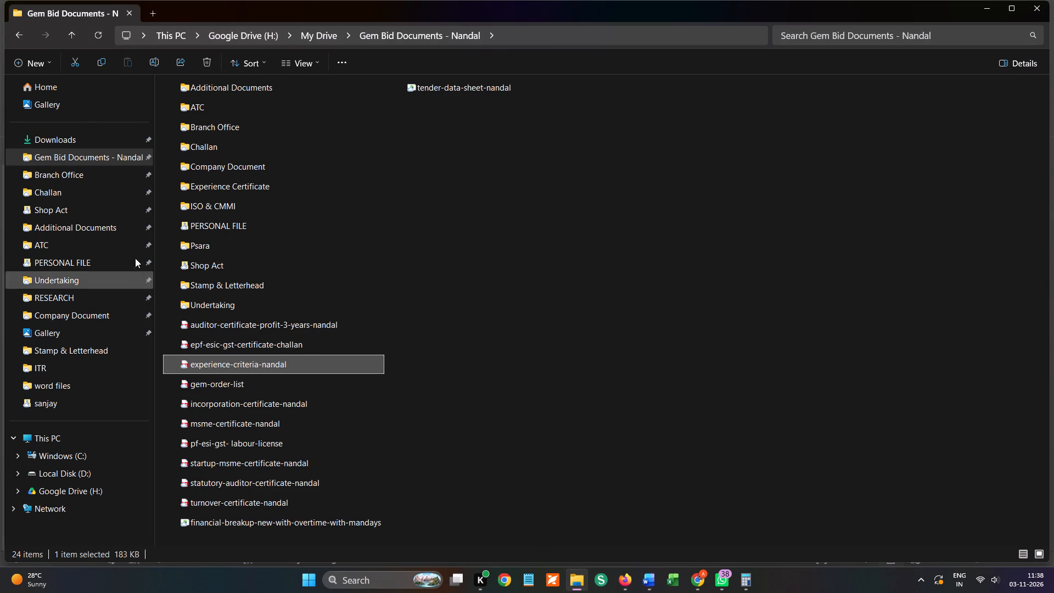
double_click(226, 307)
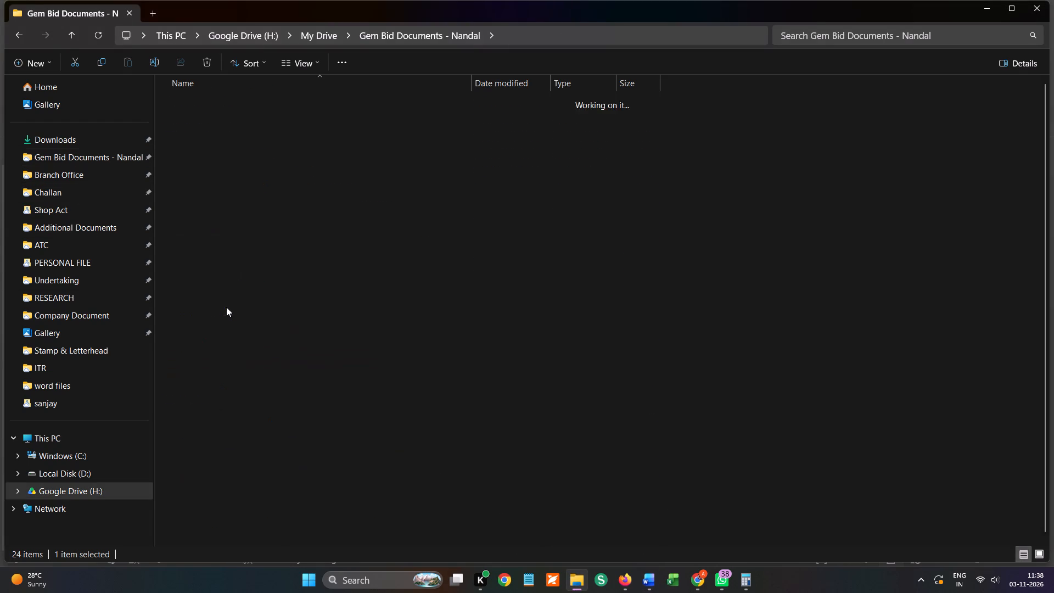
left_click(225, 122)
double_click(225, 122)
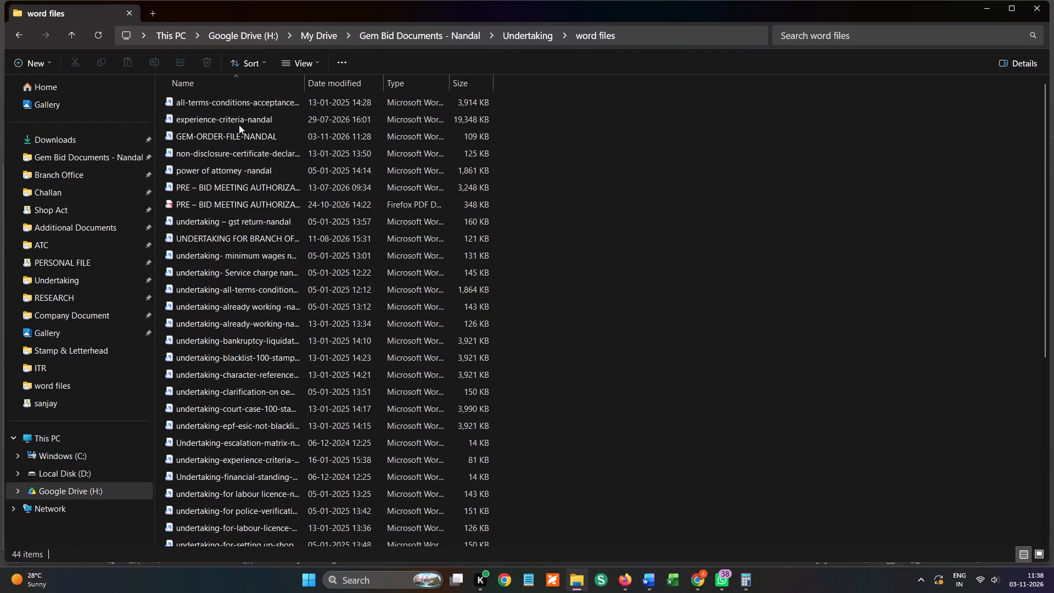
double_click(240, 121)
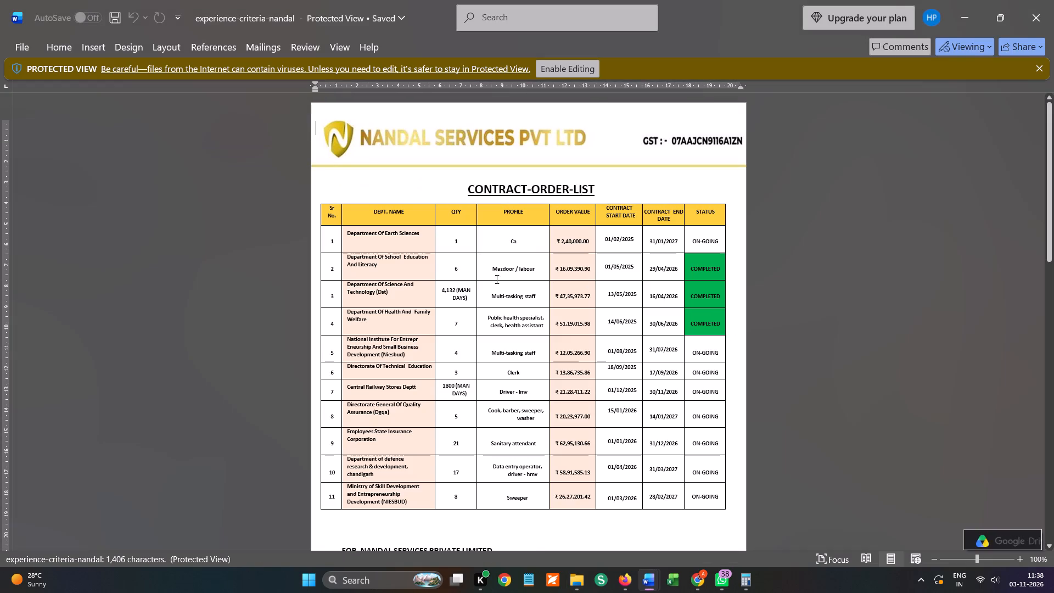
left_click(554, 65)
Examine the contract rows, signature block and scanned certificate in the experience-criteria-nandal document.
scroll(539, 204, "down", 1)
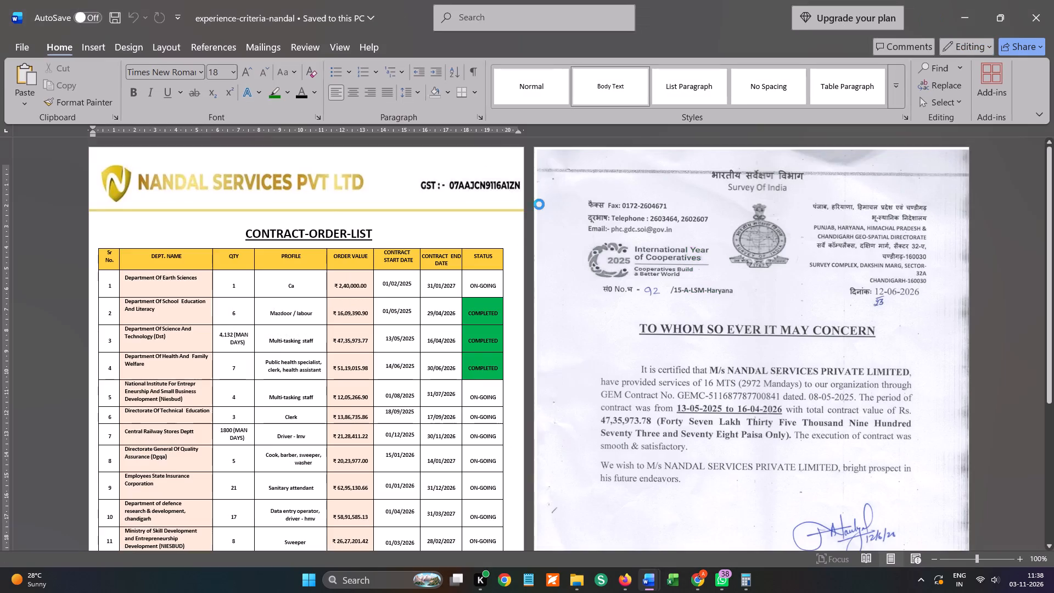
scroll(521, 244, "down", 5)
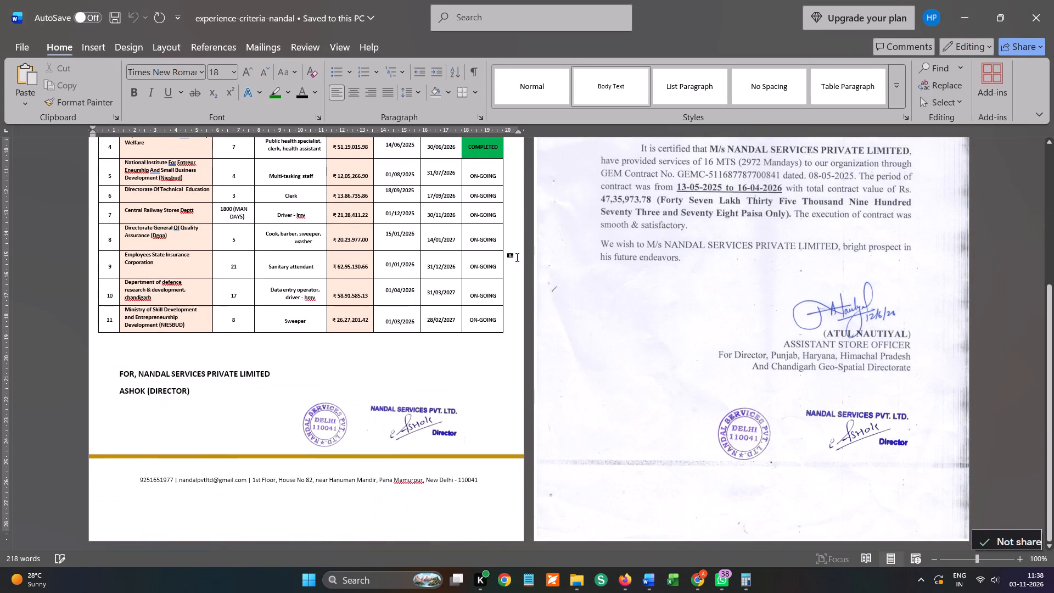
scroll(452, 337, "down", 6)
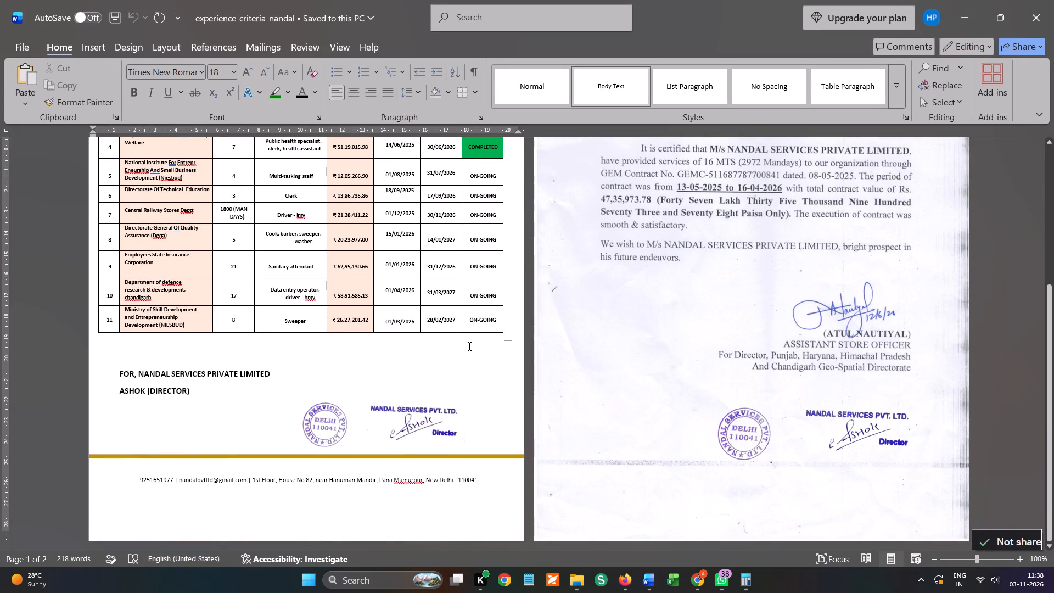
scroll(469, 343, "up", 3)
scroll(469, 343, "down", 9)
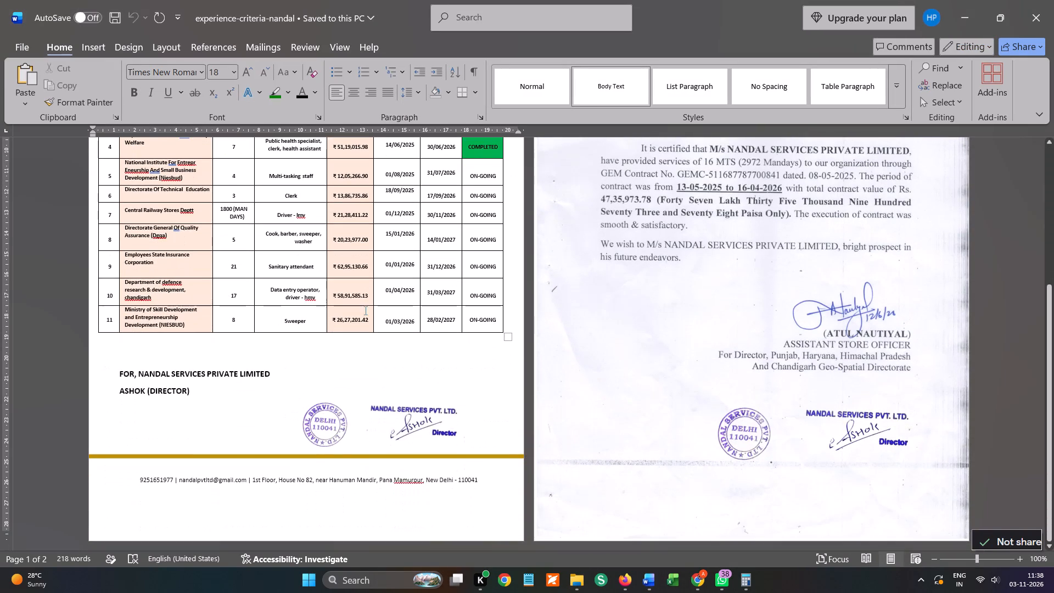
scroll(278, 287, "up", 4)
scroll(390, 302, "down", 2)
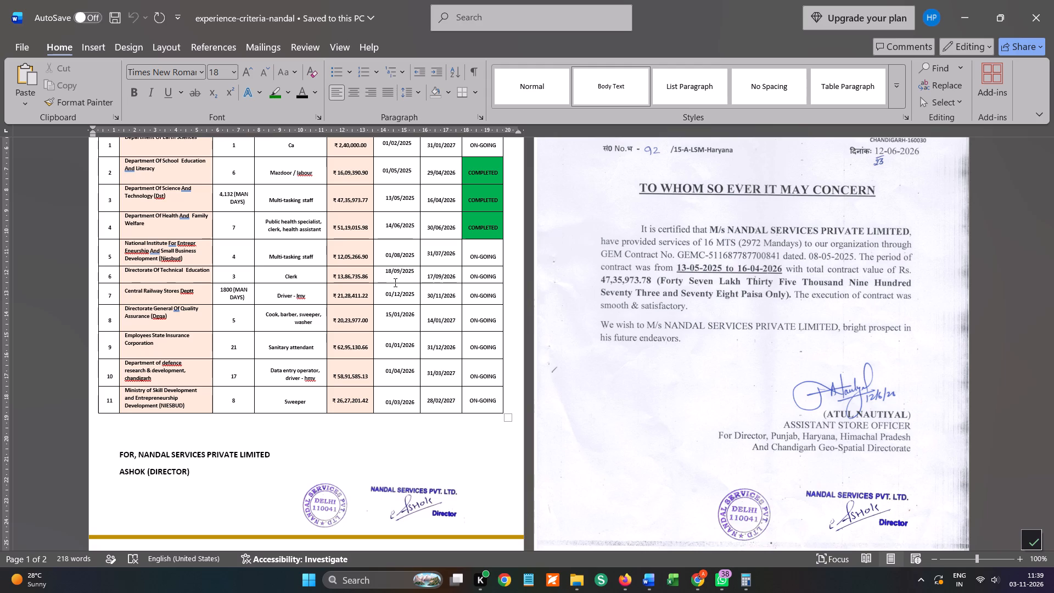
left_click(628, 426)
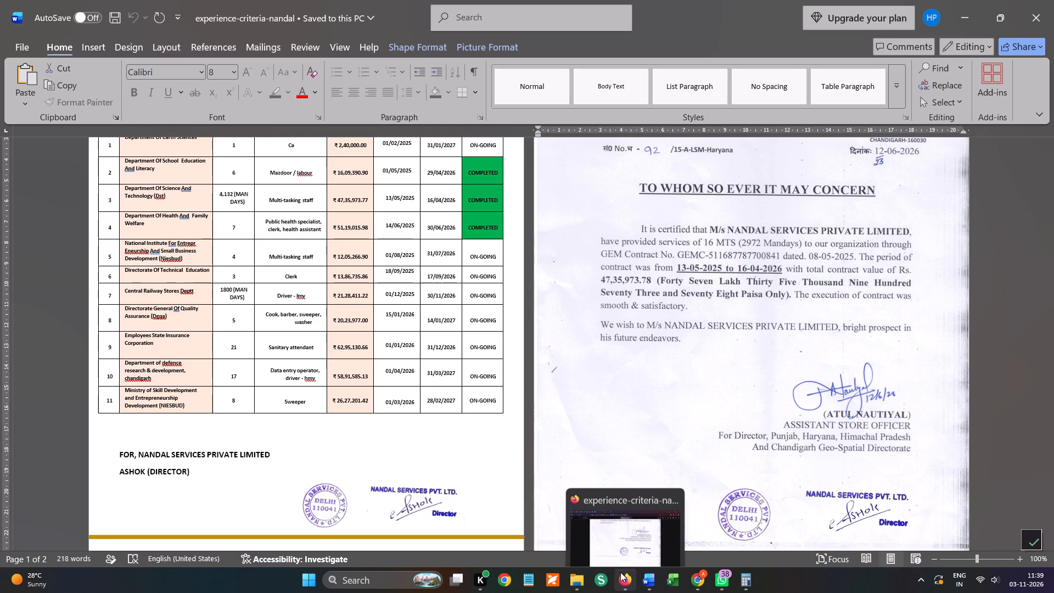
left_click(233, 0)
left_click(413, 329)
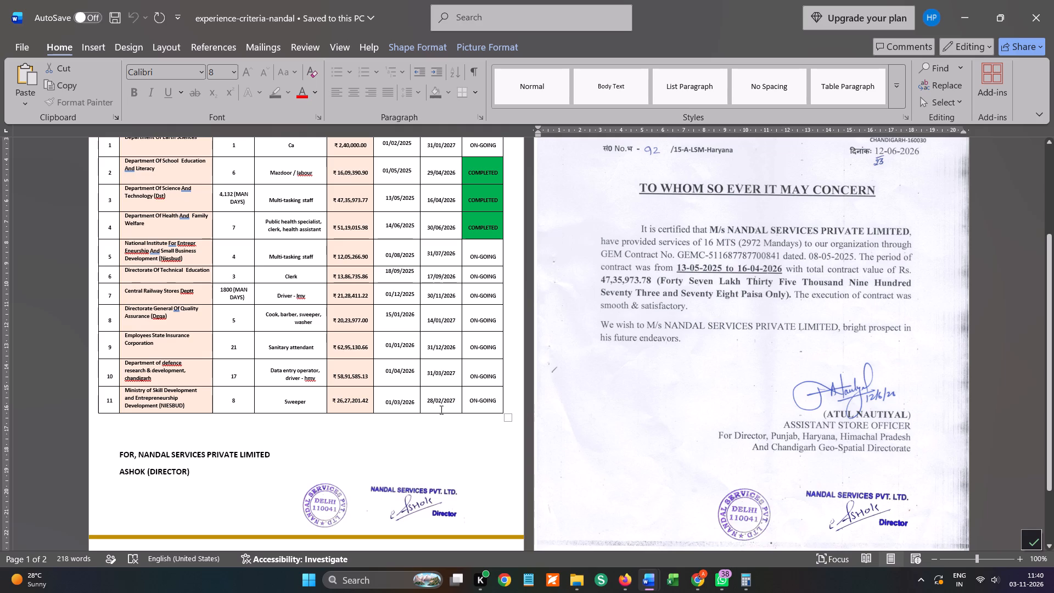
Add four blank rows to the contract order table below row 11, the Ministry of Skill Development entry.
scroll(296, 383, "up", 3)
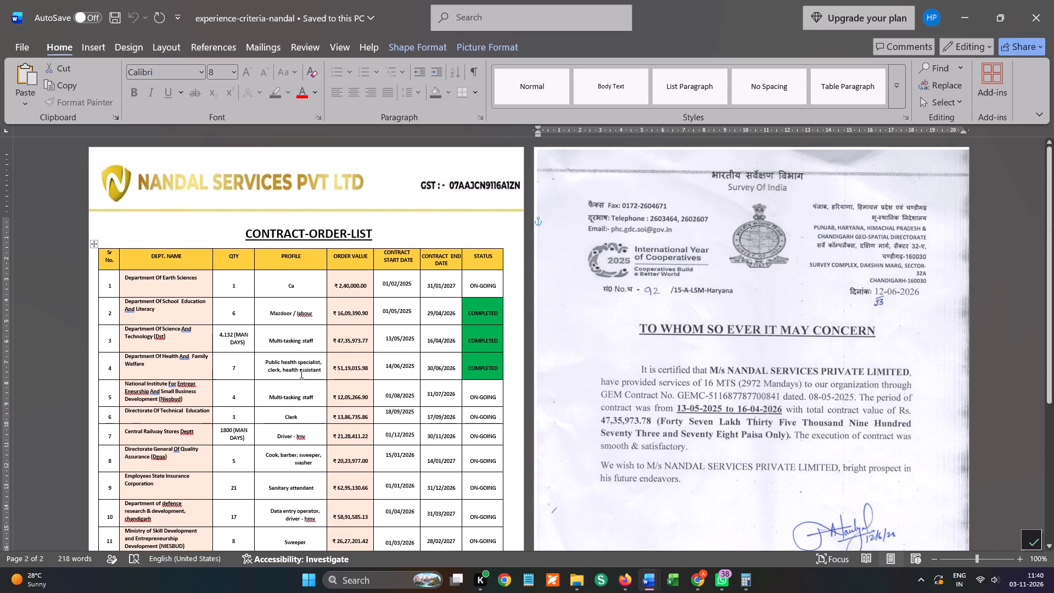
scroll(297, 332, "down", 4)
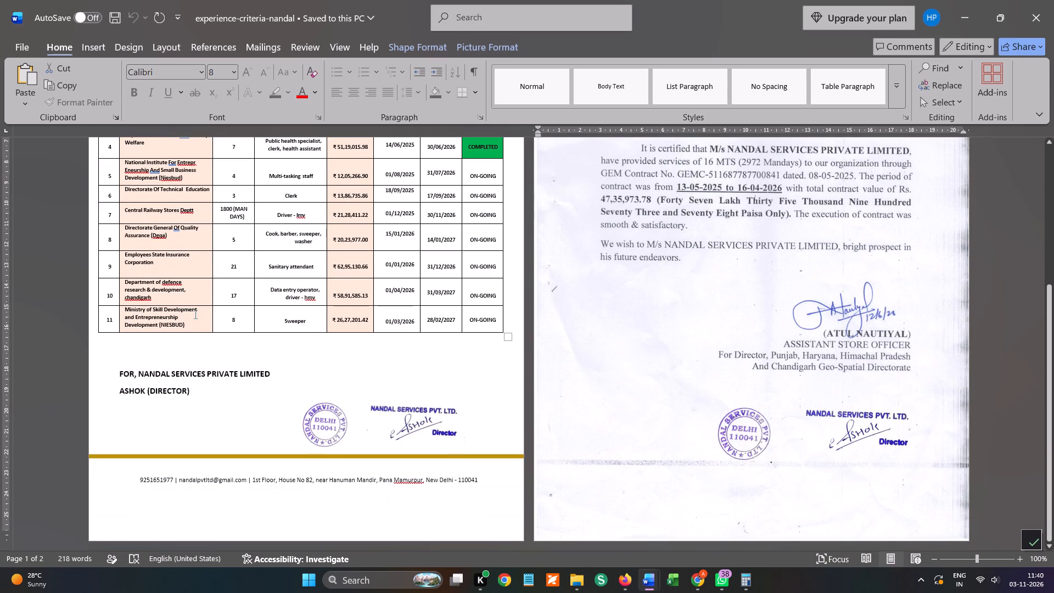
left_click(190, 320)
key("Tab")
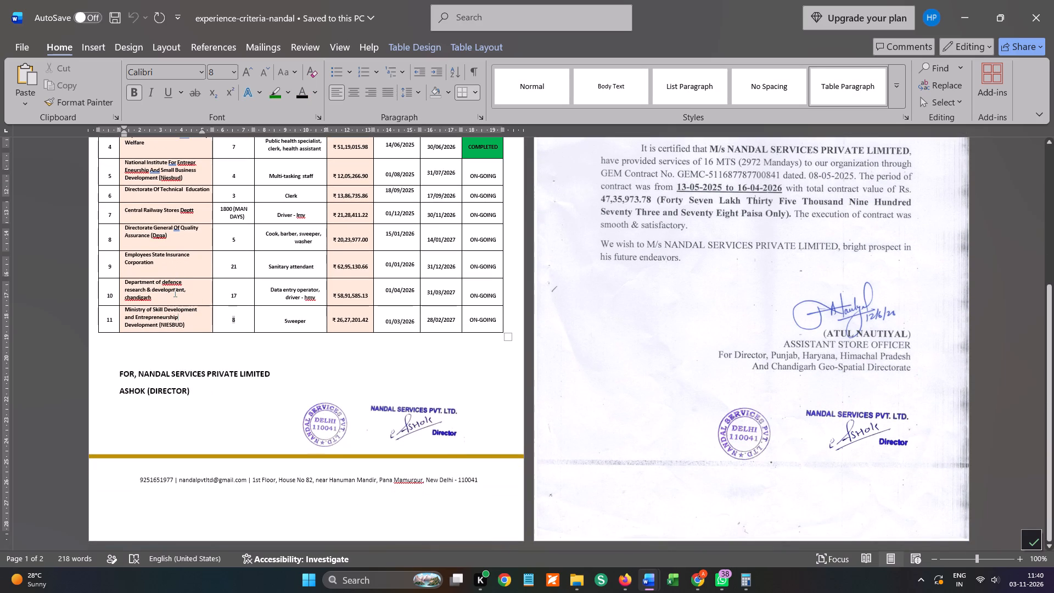
key("Tab")
key("Tab")
key("Tab")
key("Tab")
key("Tab")
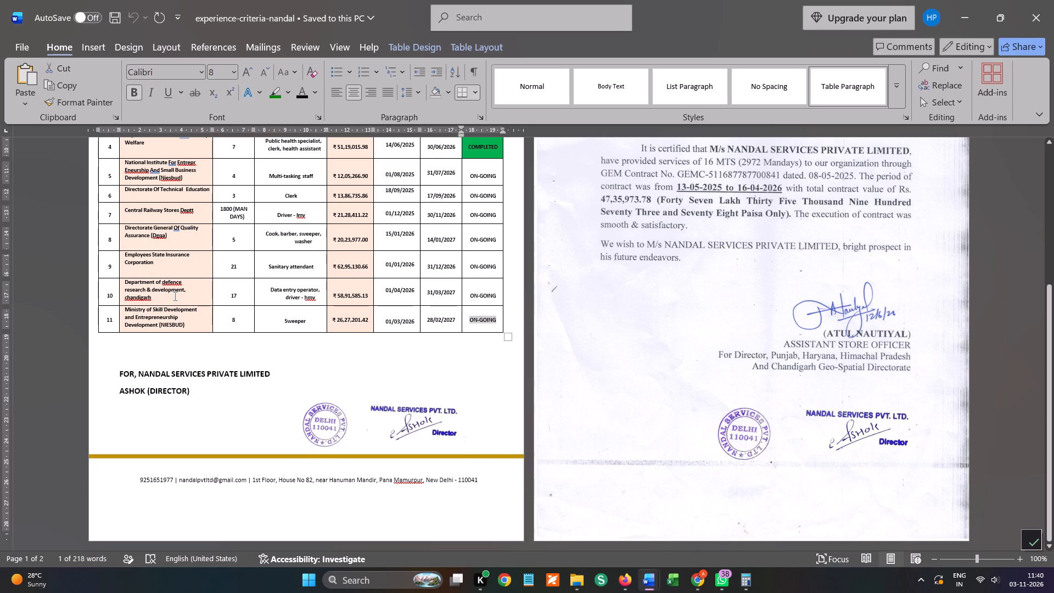
key("Tab")
key("Tab")
key("Tab")
key("Tab")
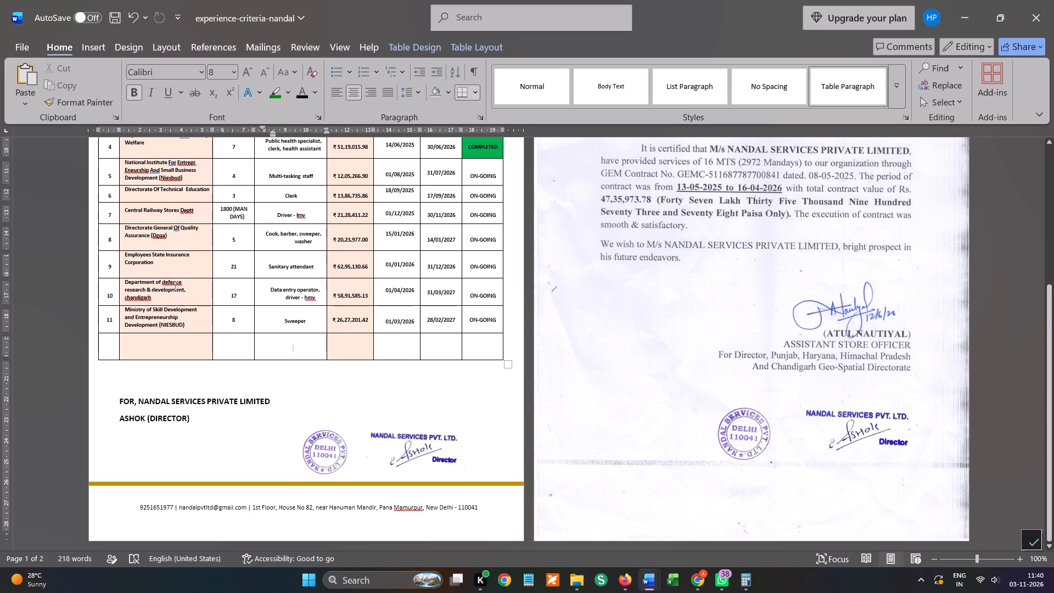
key("Tab")
key("Tab")
key("Tab")
key("Tab")
key("Tab")
key("Tab")
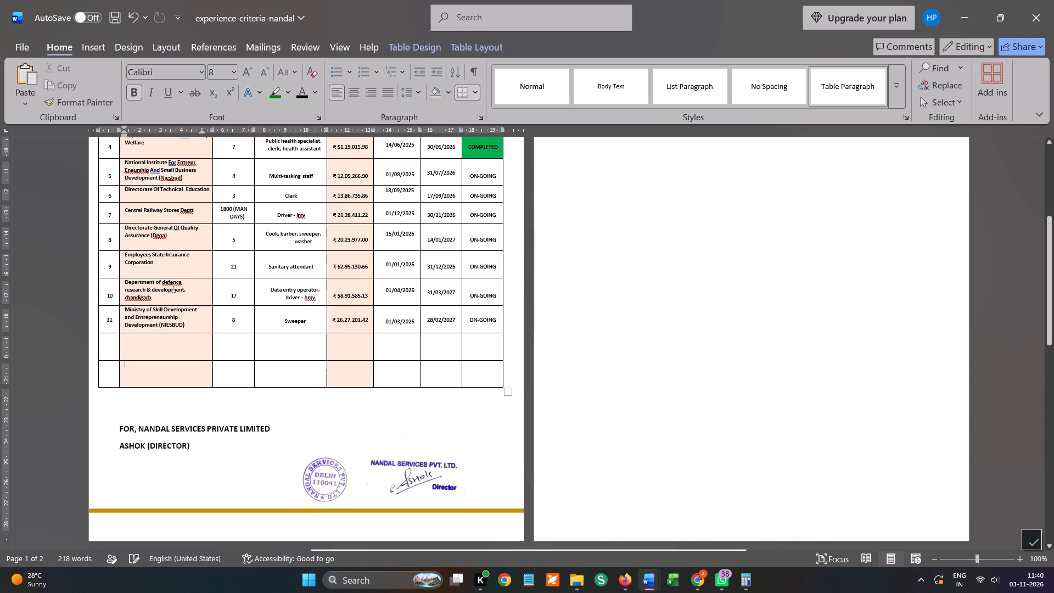
key("Tab")
key("Tab")
key("Tab")
key("Tab")
key("Tab")
key("Tab")
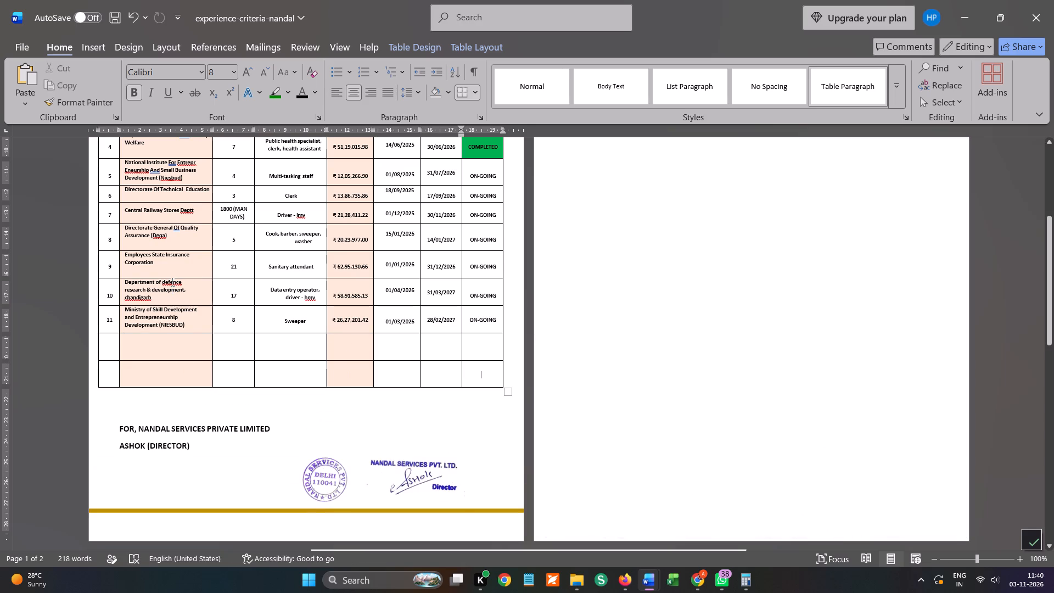
key("Tab")
key("Tab")
key("Tab")
key("Tab")
key("Tab")
key("Tab")
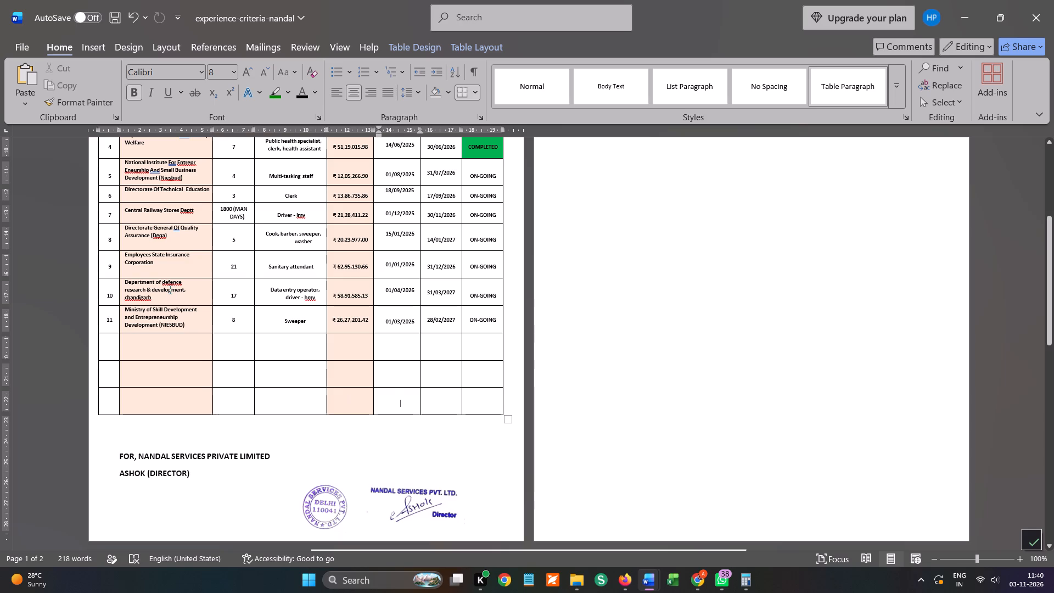
key("Tab")
key("Tab")
key("Tab")
key("Tab")
key("Tab")
key("Tab")
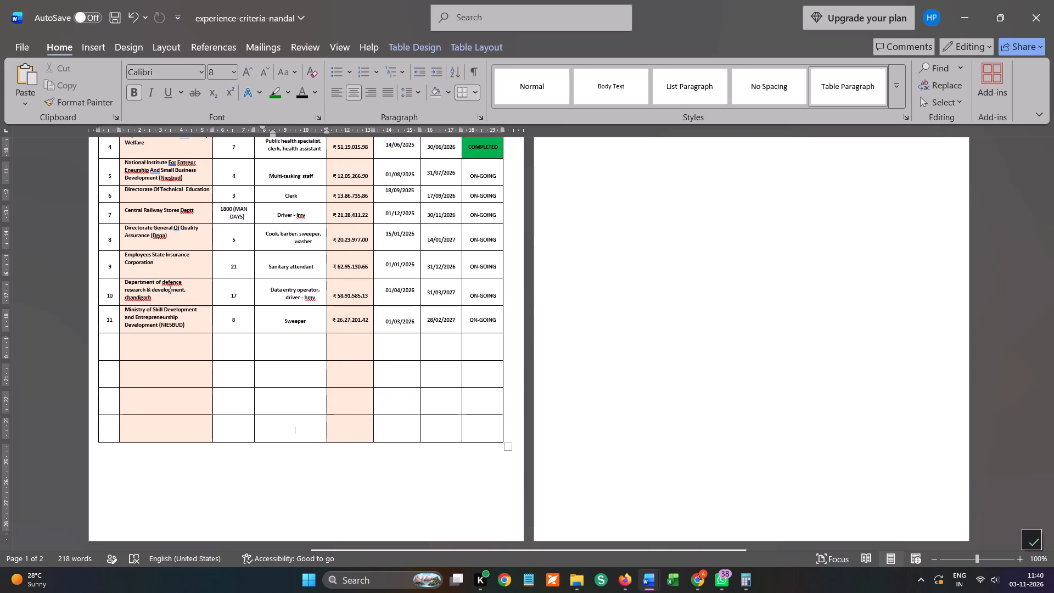
key("Tab")
key("Tab")
key("Tab")
key("Tab")
key("Tab")
key("Tab")
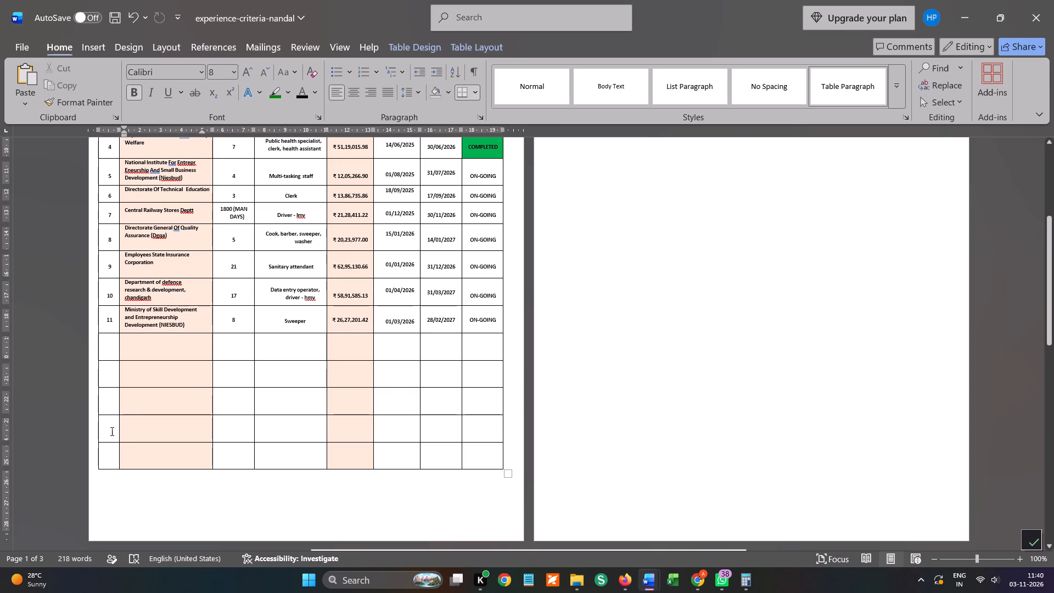
key("ctrl+z")
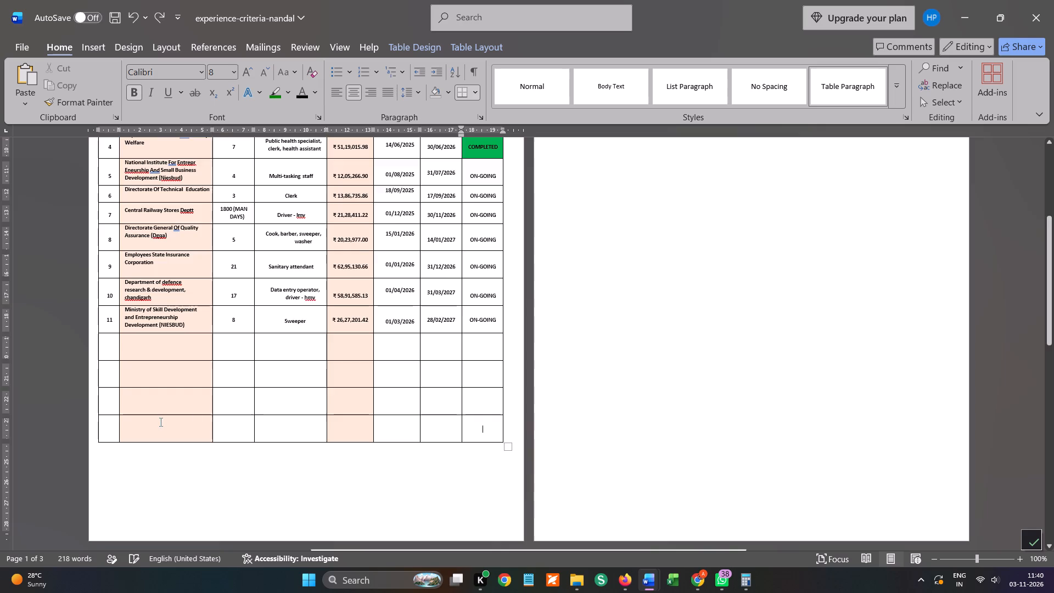
Delete the empty lines between the contract table and the FOR, NANDAL SERVICES PRIVATE LIMITED sign-off so it sits directly beneath the table.
scroll(227, 409, "down", 2)
left_click(145, 349)
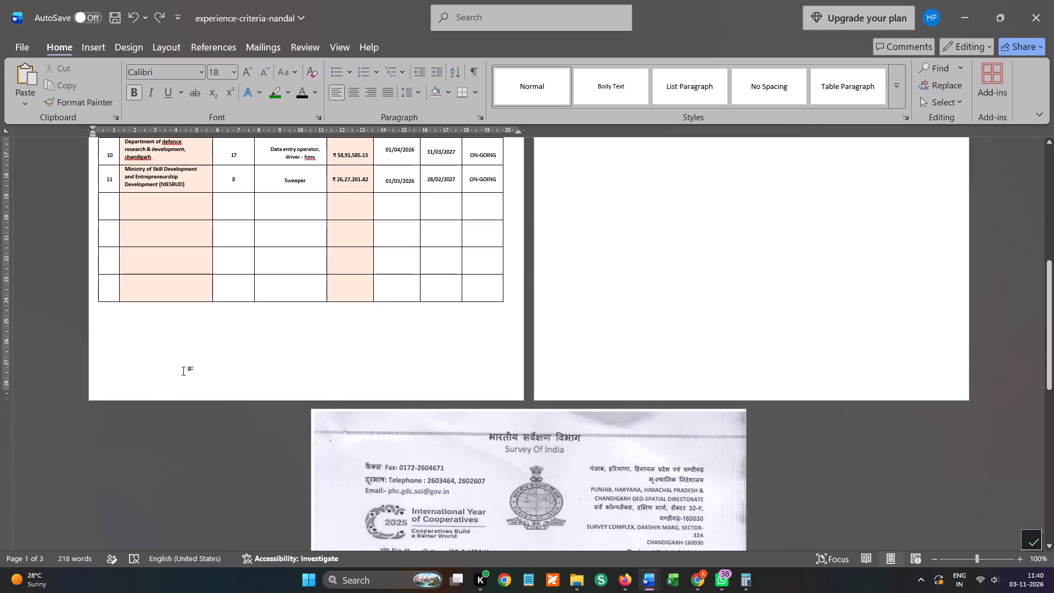
key("BackSpace")
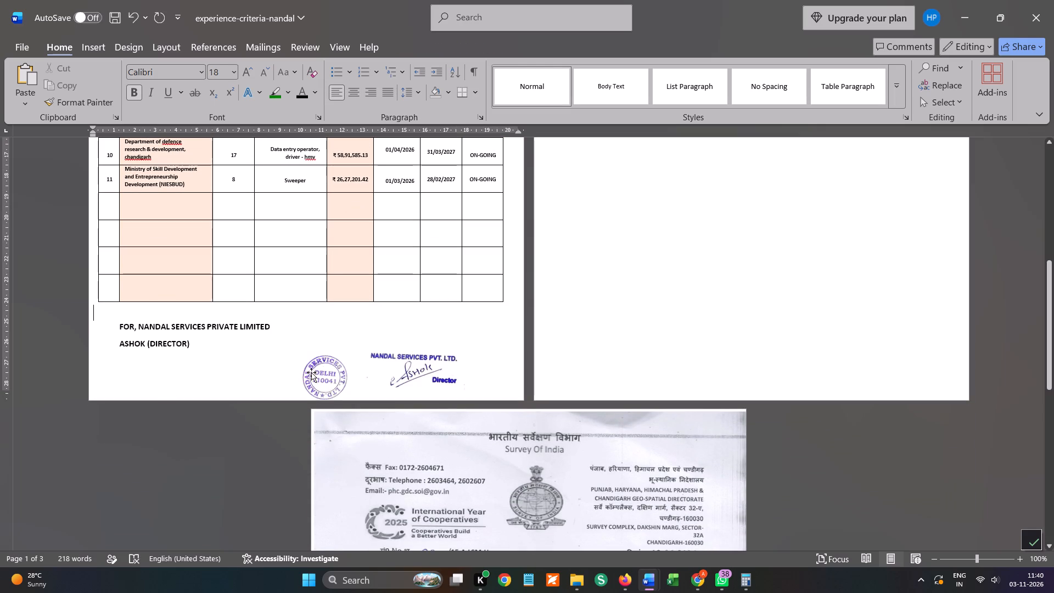
left_click(261, 368)
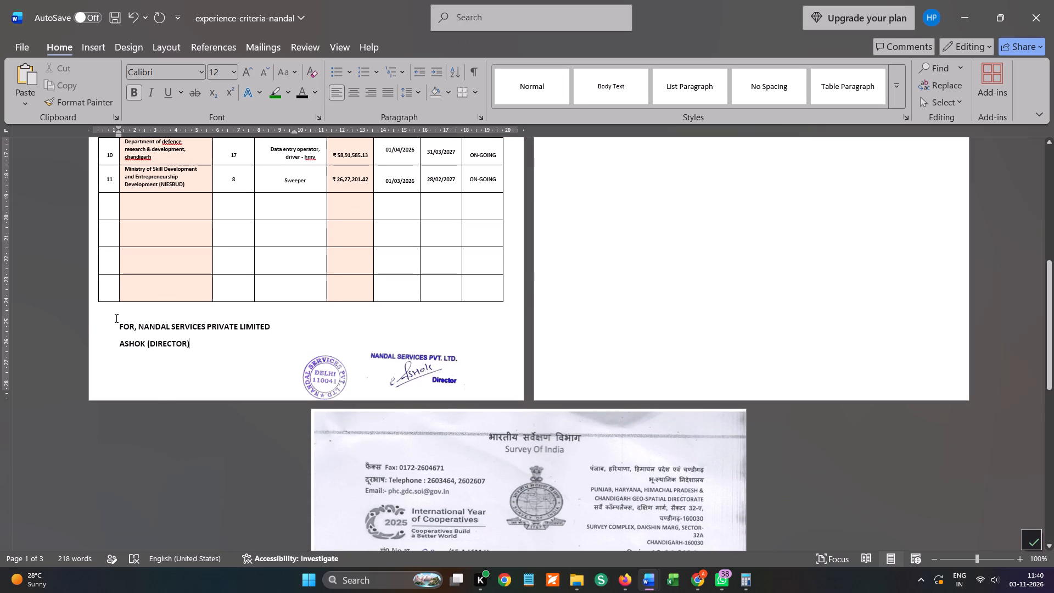
left_click(115, 318)
key("BackSpace")
key("BackSpace")
key("Delete")
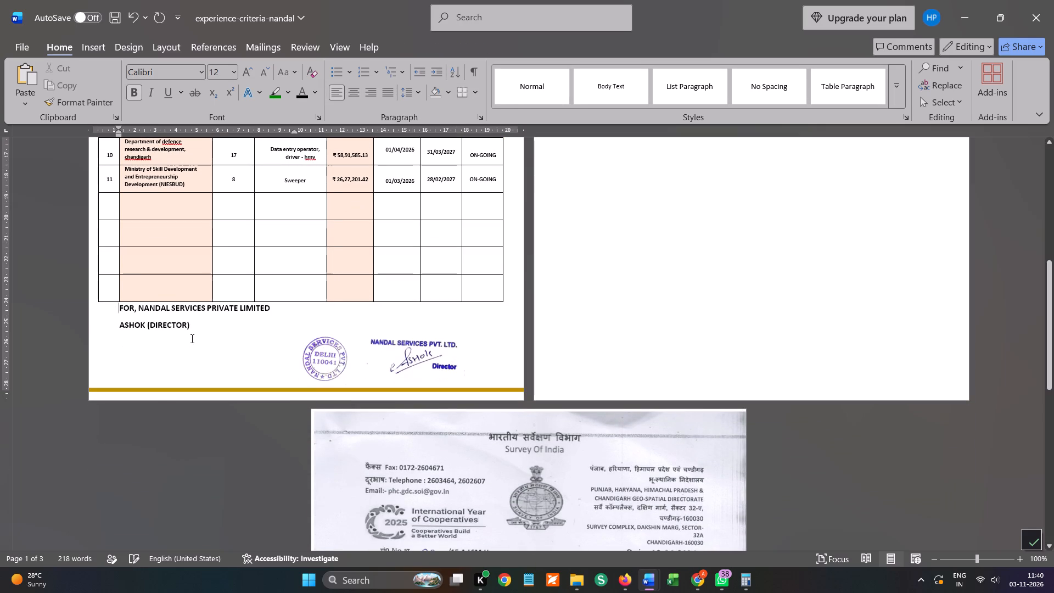
Move the round company stamp and the director's signature image closer to the sign-off lines under the contract table.
left_click_drag(329, 356, 231, 332)
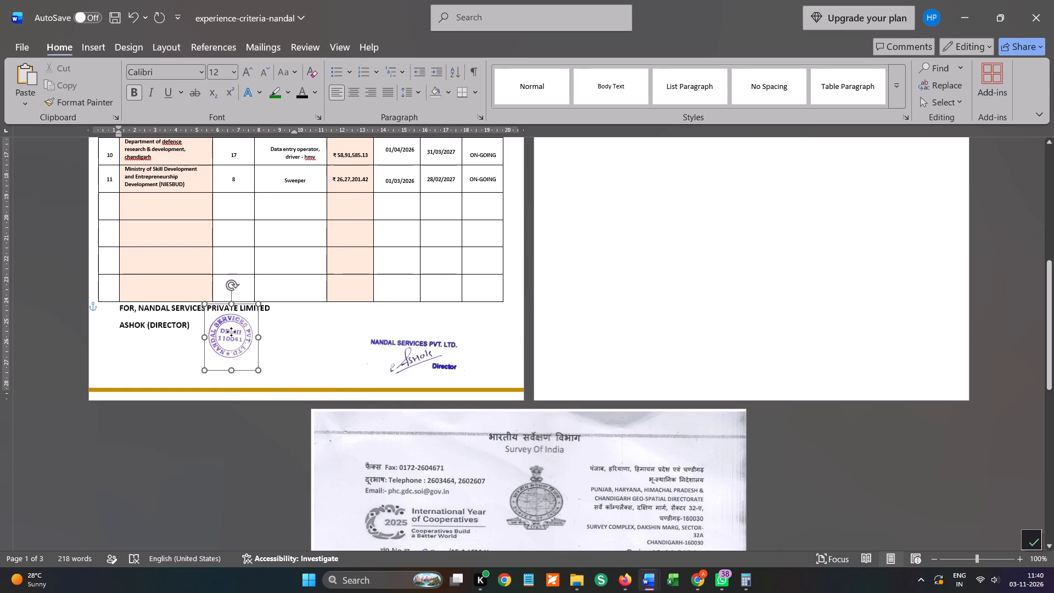
left_click_drag(231, 332, 226, 334)
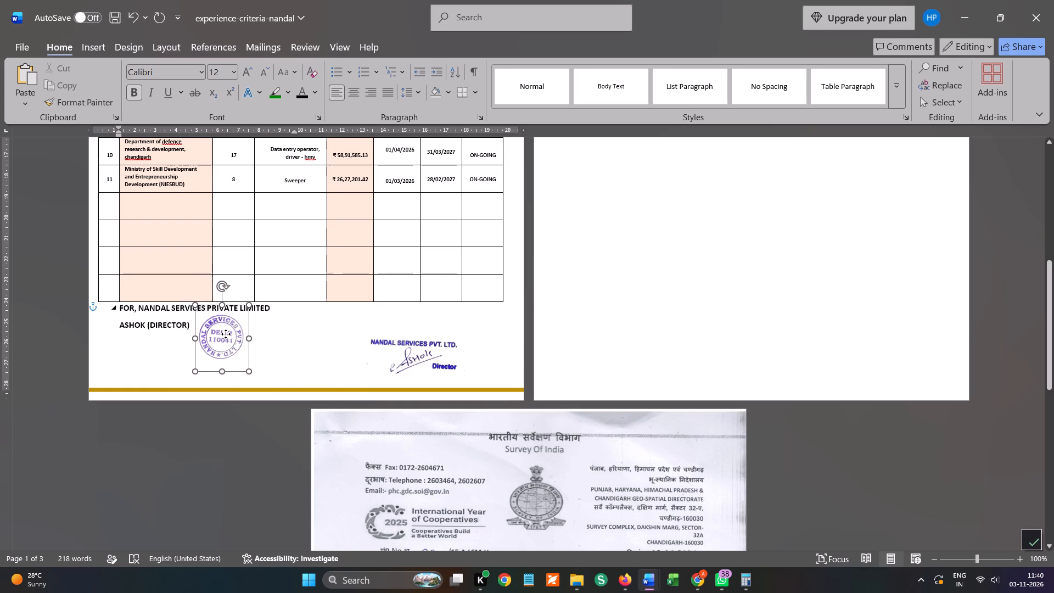
left_click_drag(396, 353, 294, 333)
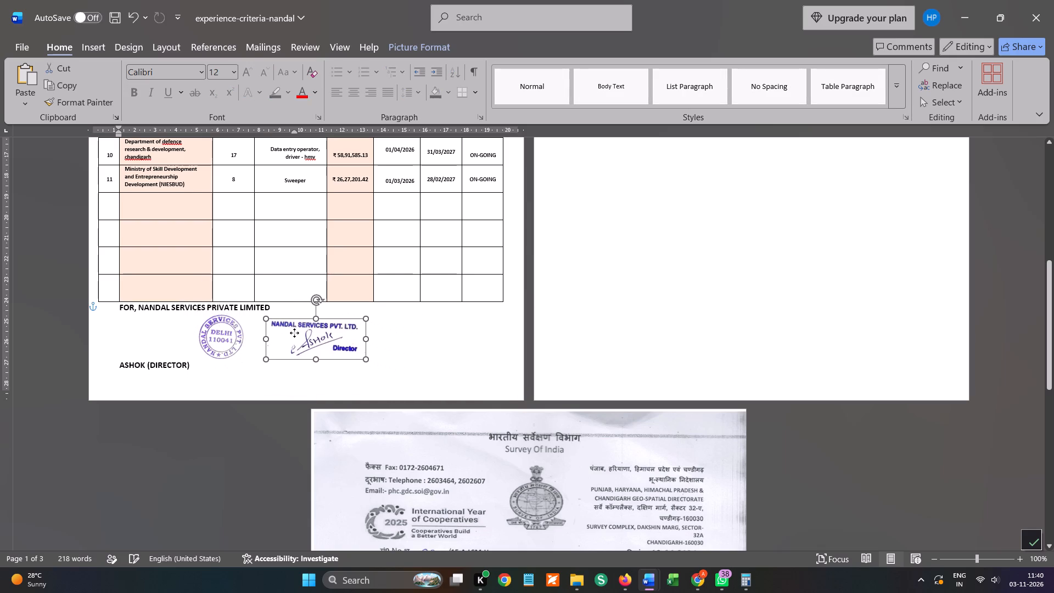
left_click_drag(294, 333, 344, 342)
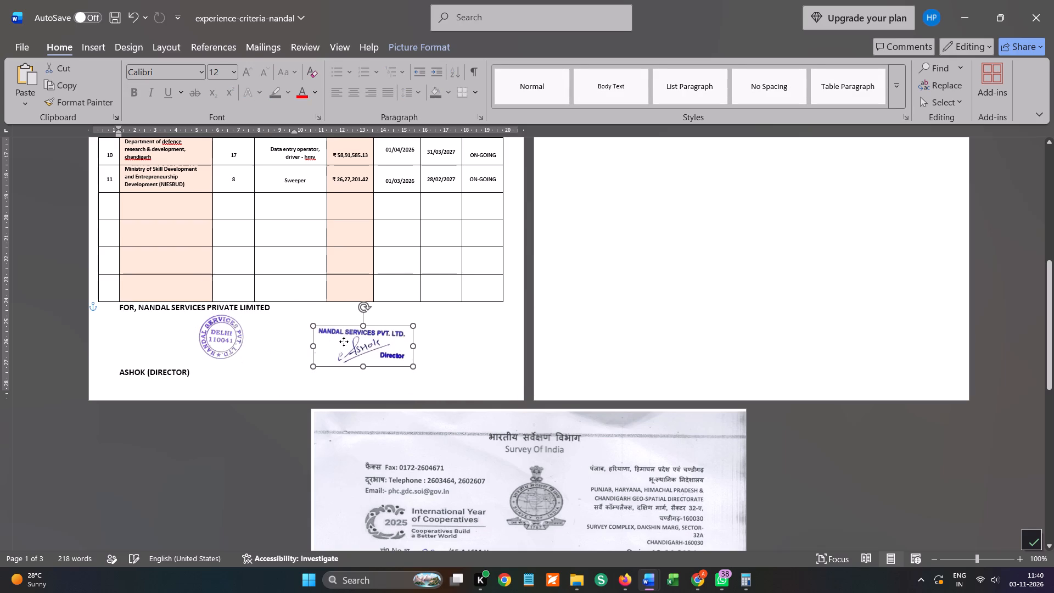
left_click_drag(344, 342, 362, 347)
left_click_drag(225, 332, 260, 338)
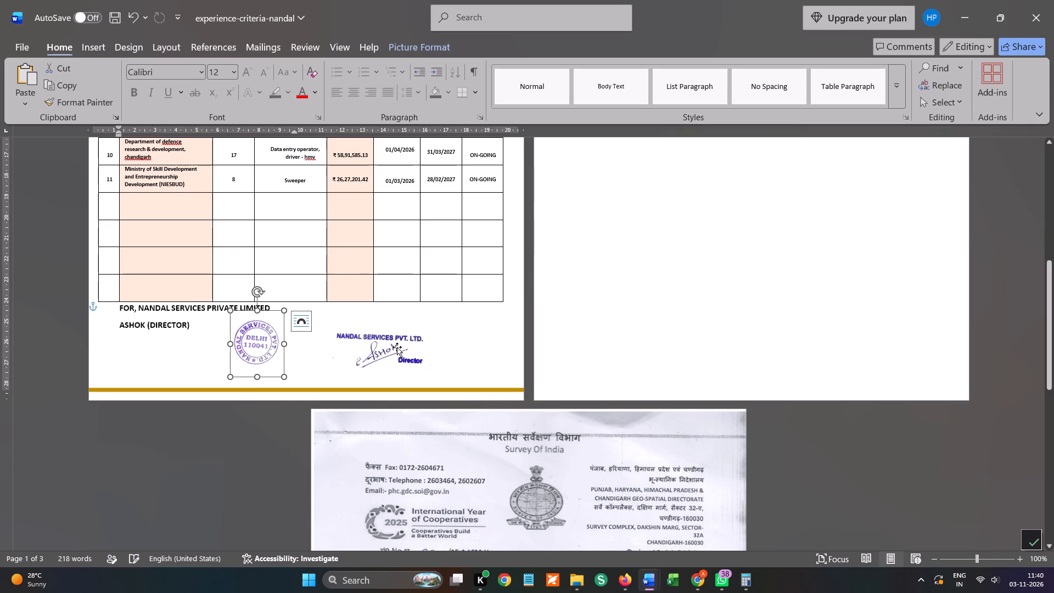
left_click_drag(418, 348, 399, 340)
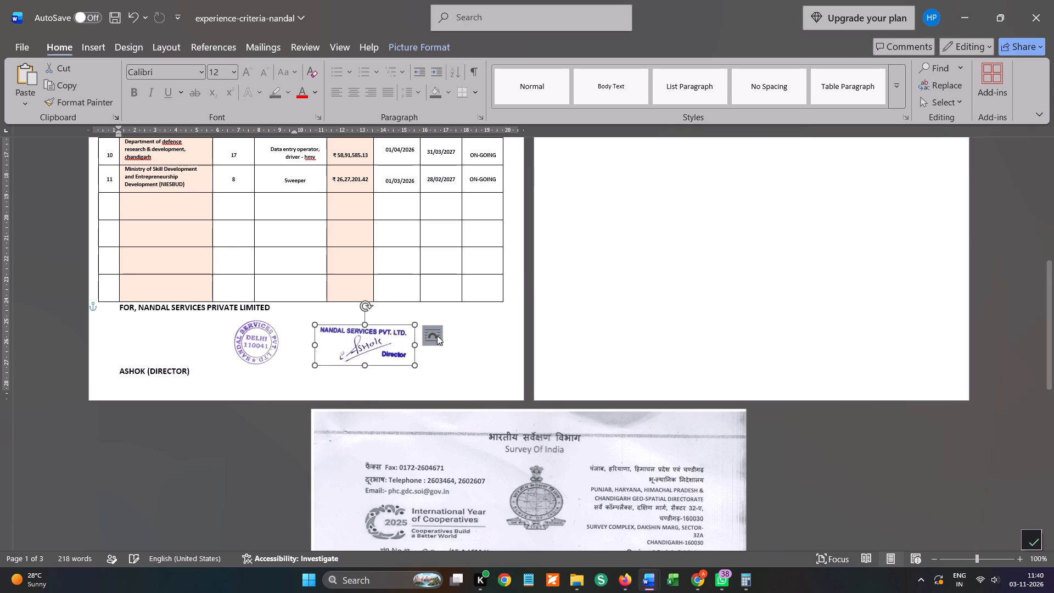
Set the director's signature image to In Front of Text and place it beside the round stamp.
left_click(437, 335)
left_click(527, 451)
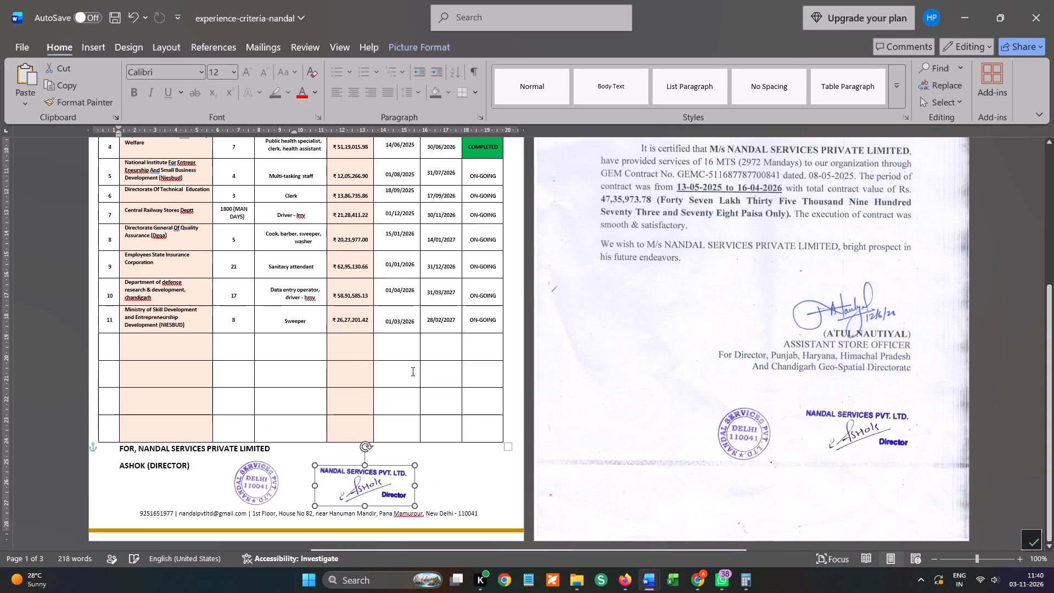
scroll(419, 420, "down", 1)
left_click_drag(384, 475, 364, 460)
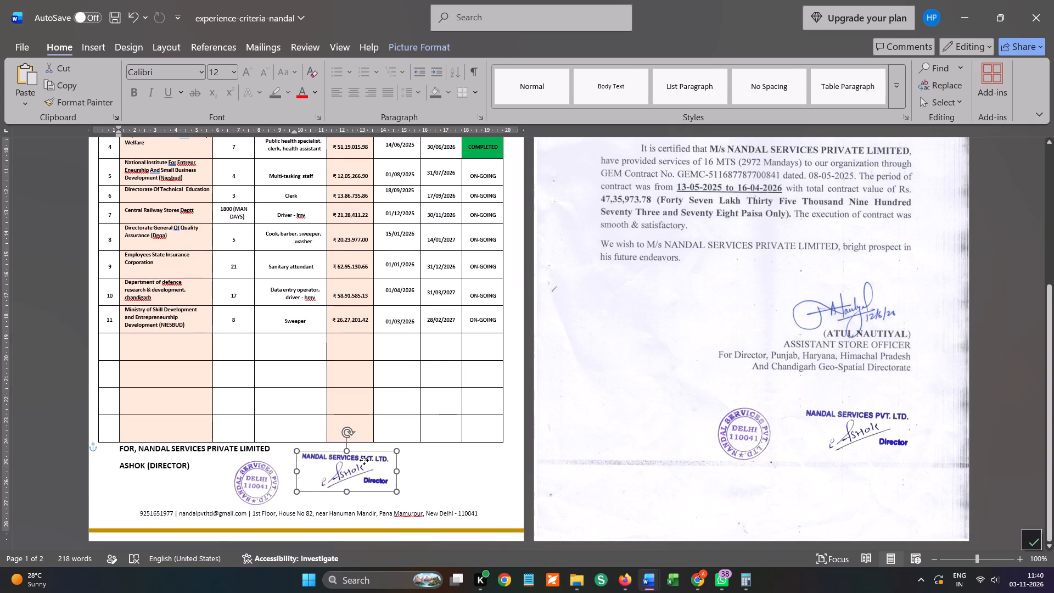
left_click_drag(364, 460, 364, 460)
Examine the layout of the contract list page and the certificate page from header to footer.
scroll(397, 441, "down", 6)
scroll(416, 435, "up", 4)
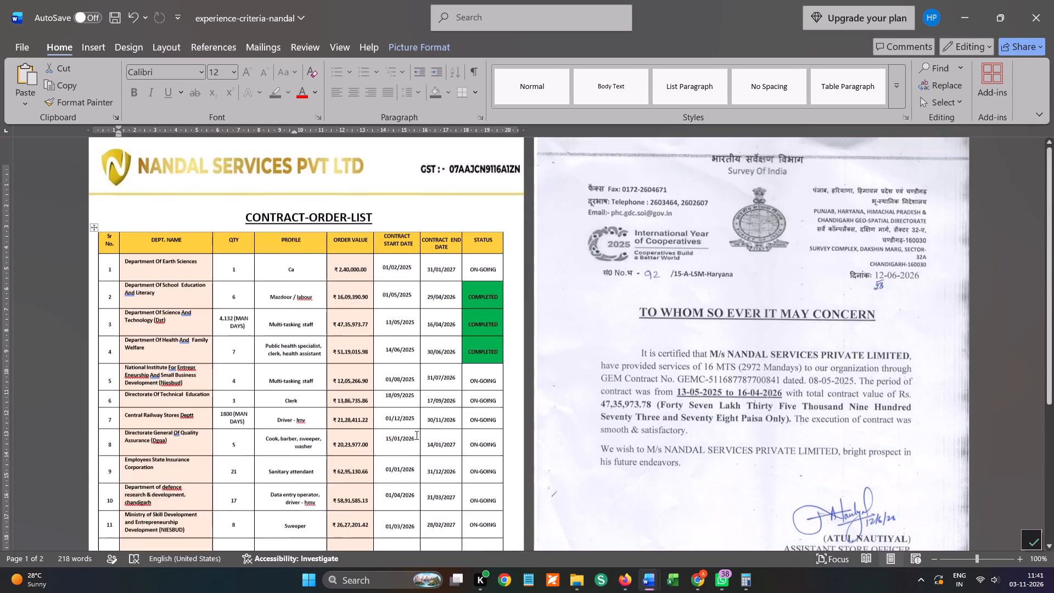
scroll(416, 435, "up", 2)
scroll(416, 435, "down", 14)
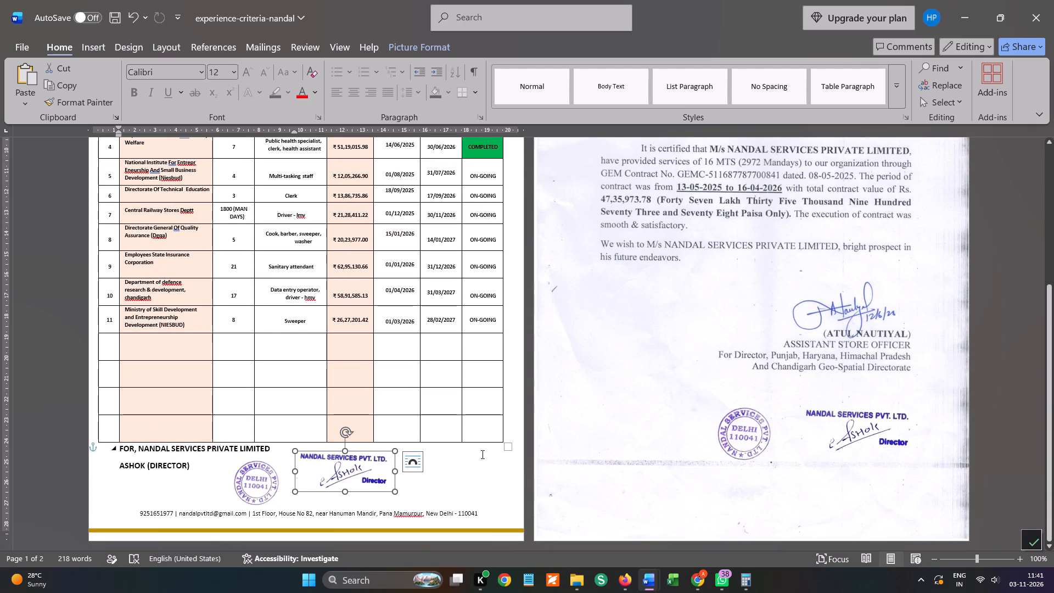
scroll(534, 484, "down", 8)
Reposition the director's signature image beside the round stamp and set its text wrapping to Top and Bottom.
left_click_drag(374, 463, 360, 527)
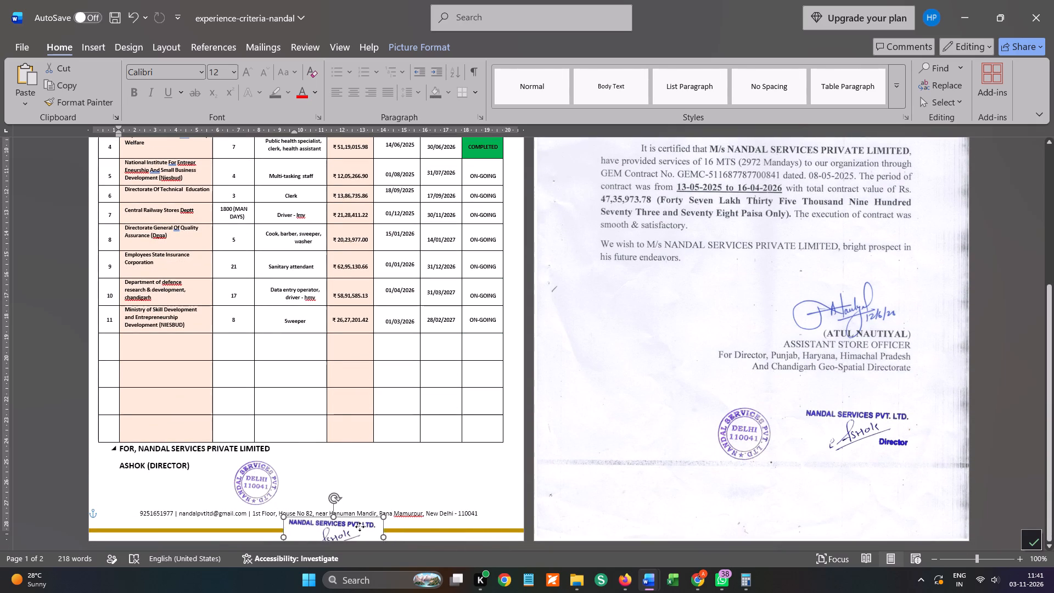
left_click_drag(360, 527, 381, 462)
left_click(378, 462)
left_click(418, 466)
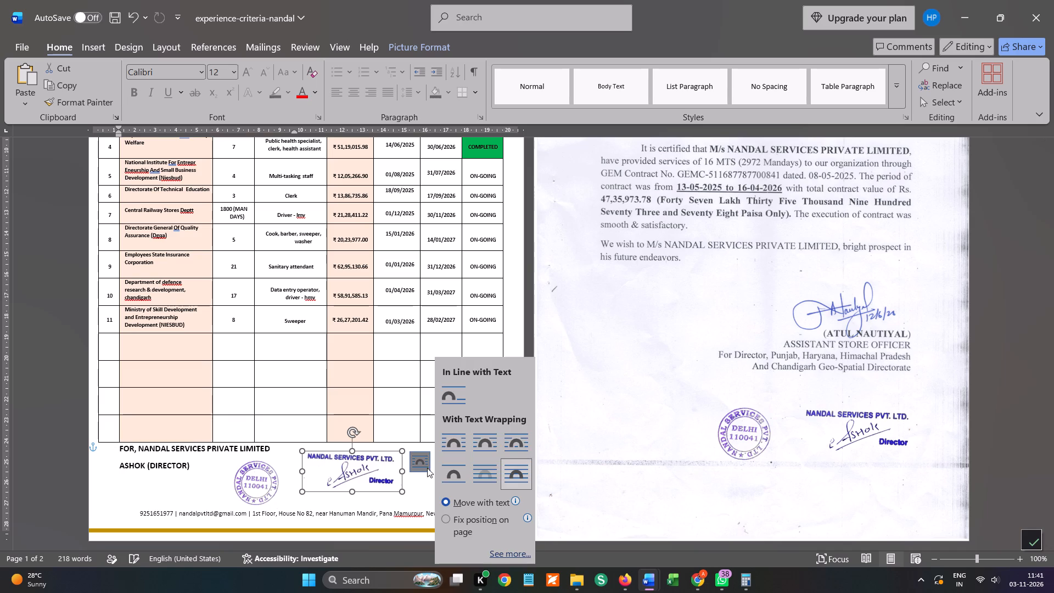
left_click(450, 478)
Move the director's signature image out of the sign-off area onto the blank second page, undoing any accidental shift of the gold footer line.
scroll(373, 479, "down", 4)
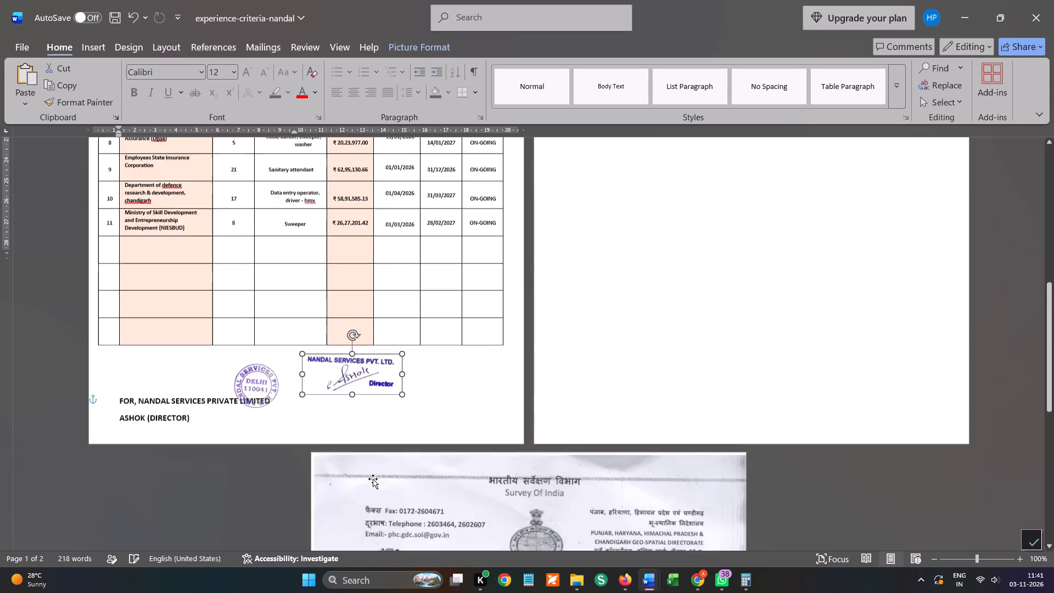
scroll(375, 428, "up", 2)
left_click_drag(365, 345, 366, 370)
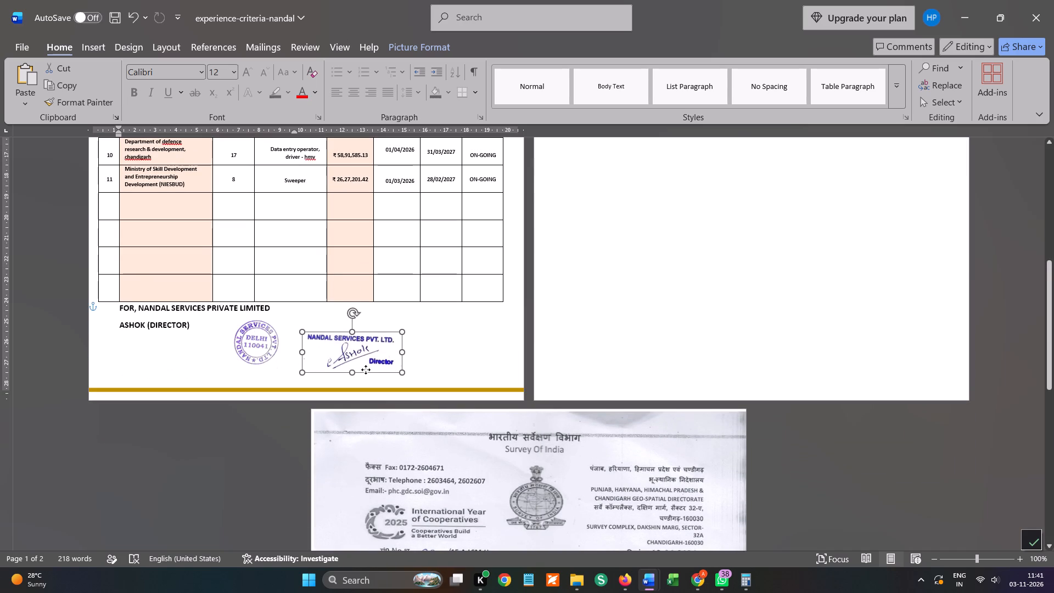
left_click_drag(366, 370, 378, 329)
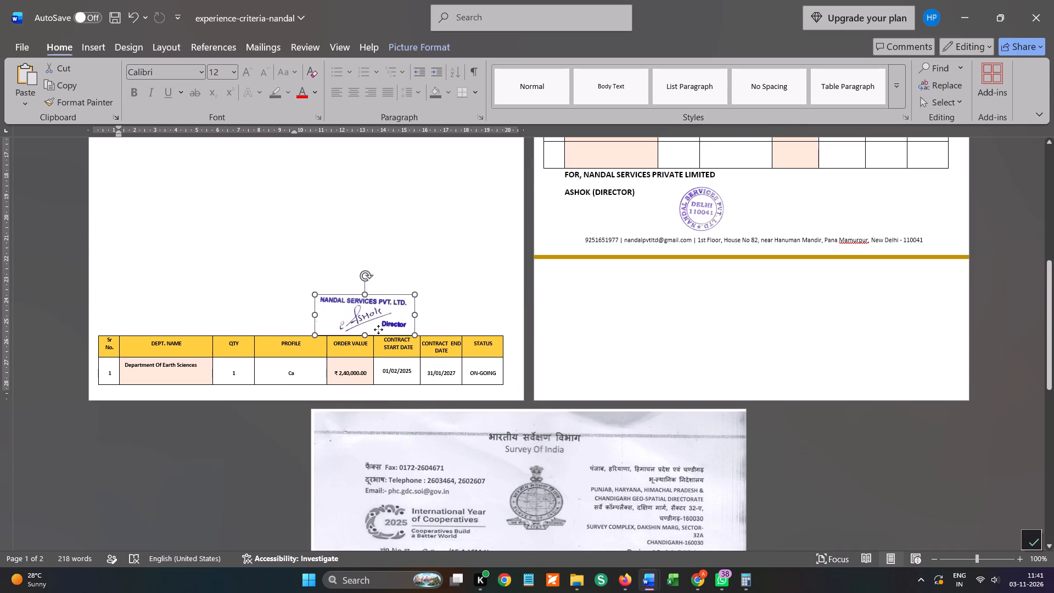
left_click_drag(378, 329, 428, 352)
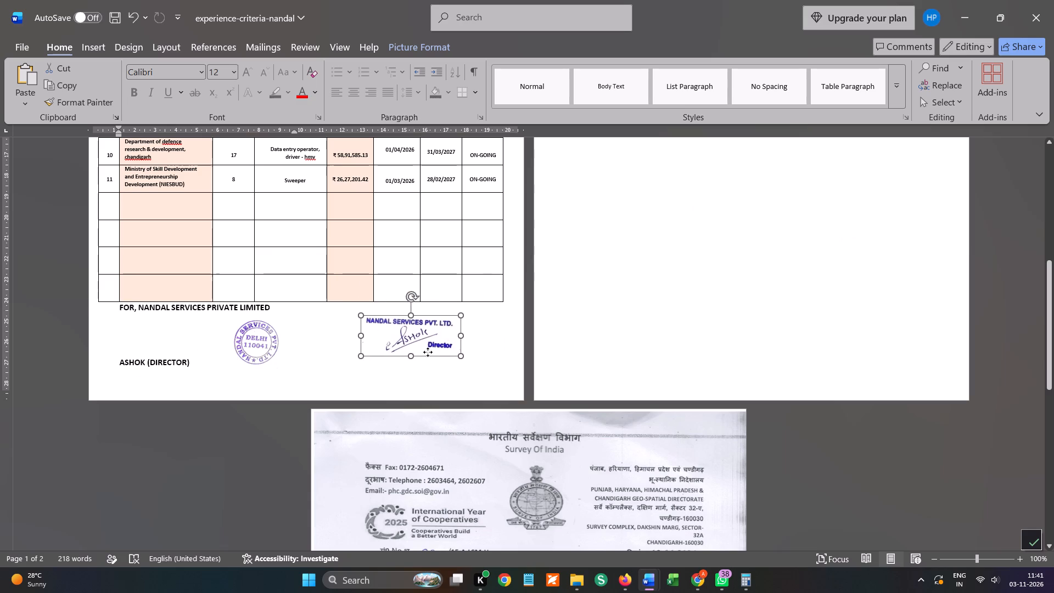
left_click_drag(428, 352, 640, 339)
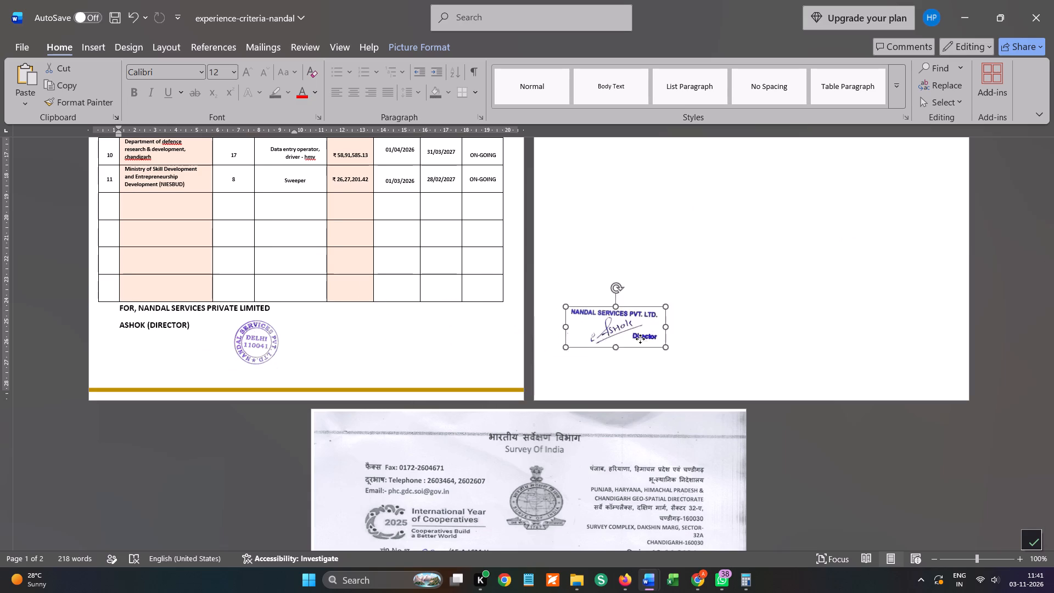
left_click_drag(640, 339, 724, 311)
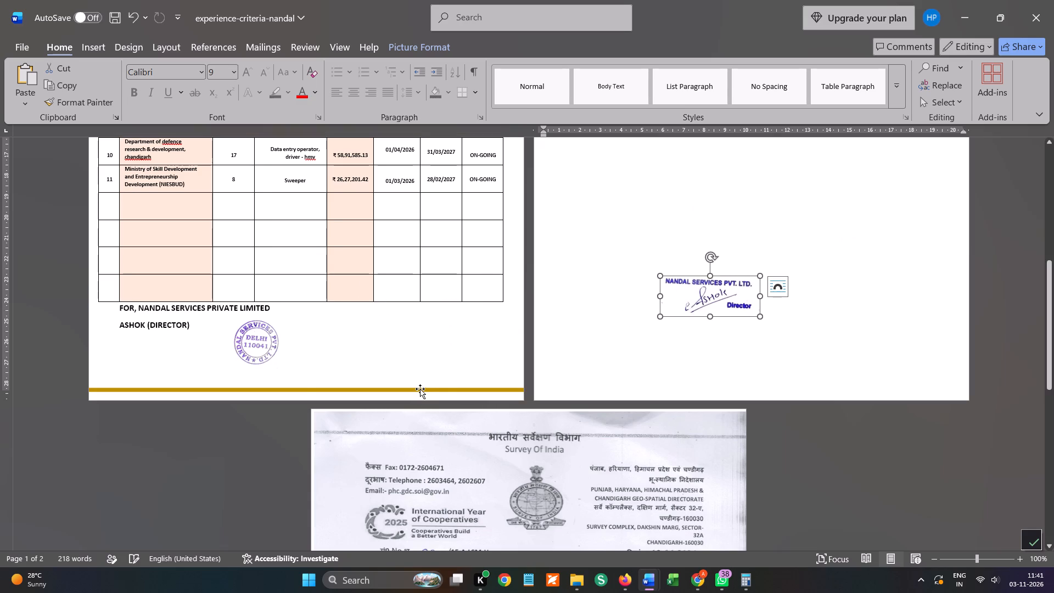
left_click_drag(420, 389, 414, 385)
key("ctrl+z")
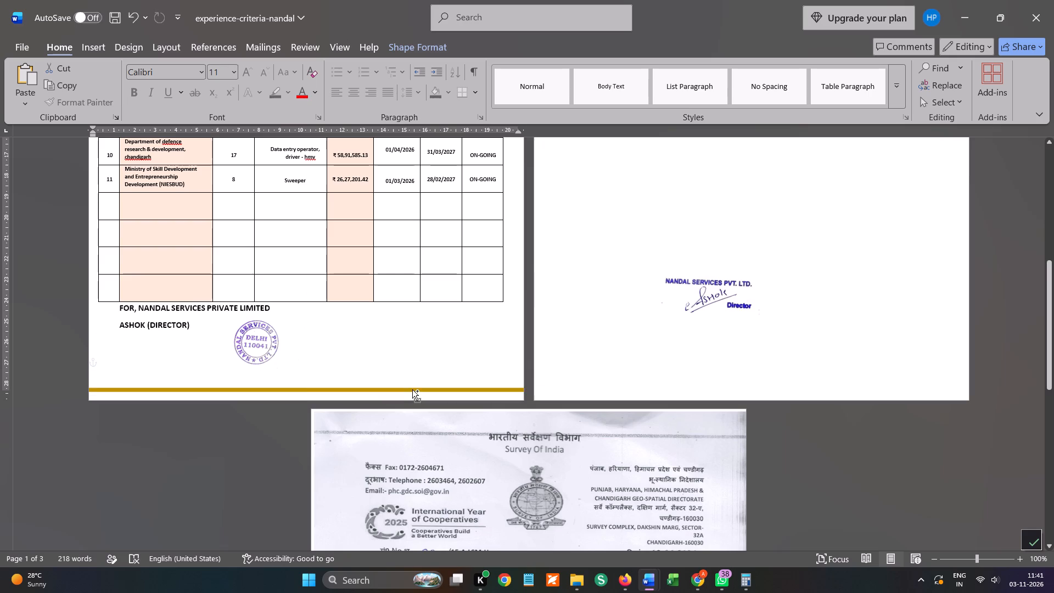
Undo the recent signature, stamp, sign-off and row changes, back to a single blank row beneath row 11 of the contract table.
key("ctrl+z")
key("ctrl+z")
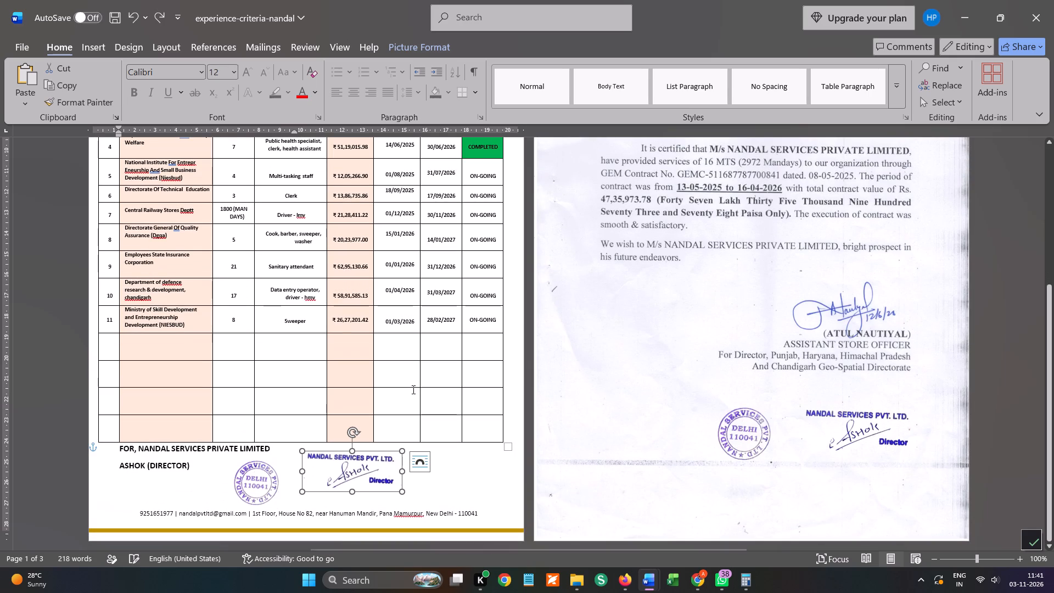
key("ctrl+z")
key("ctrl+z")
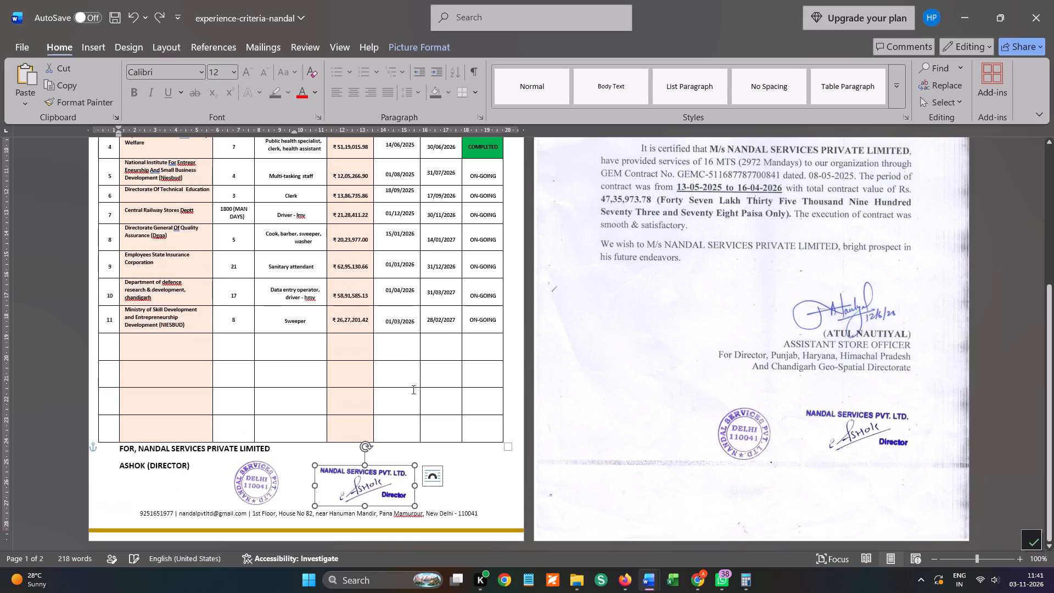
key("ctrl+z")
key("ctrl+z")
scroll(412, 389, "down", 2)
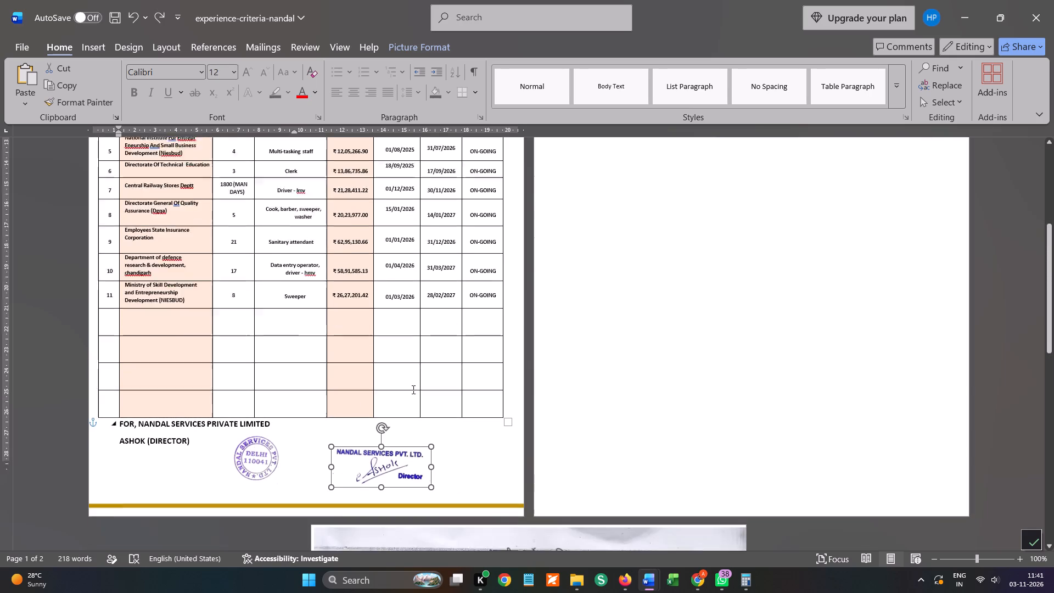
scroll(412, 389, "down", 2)
key("ctrl+z")
key("ctrl+z")
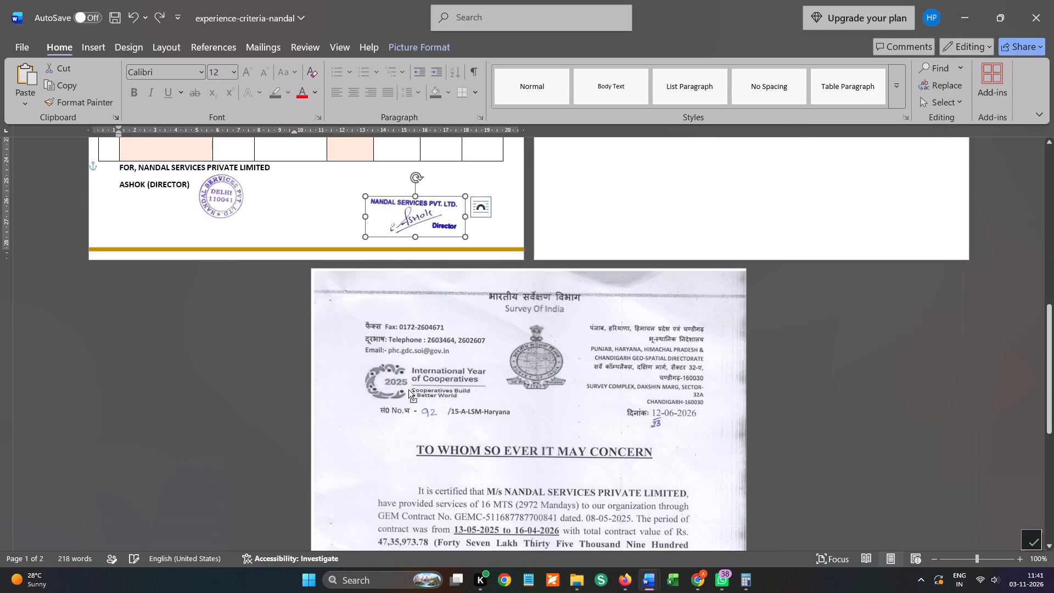
key("ctrl+z")
key("ctrl+z")
key("ctrl+z")
key("ctrl+z")
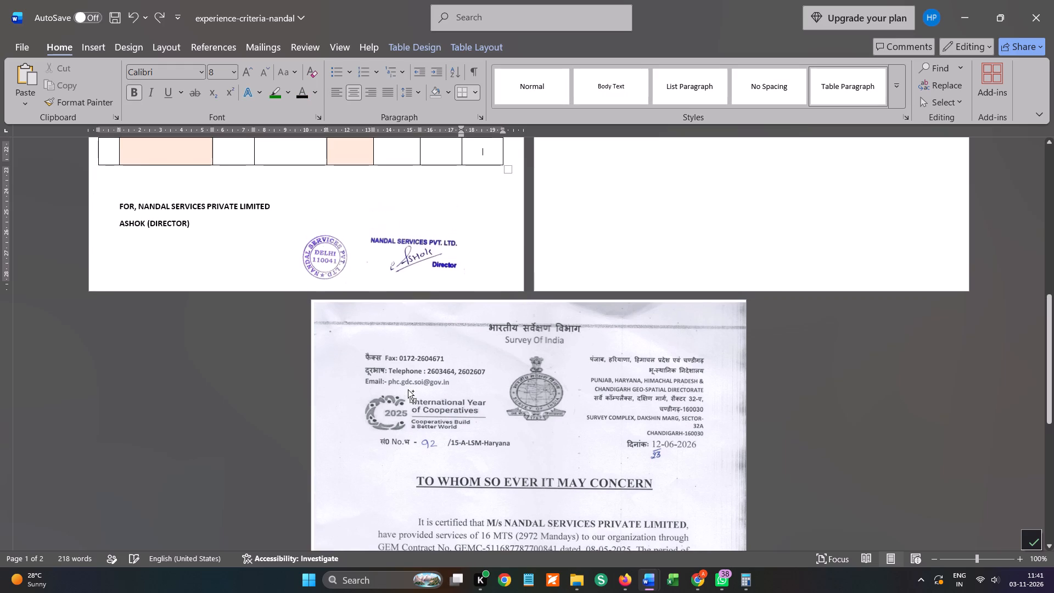
key("ctrl+z")
key("ctrl+z")
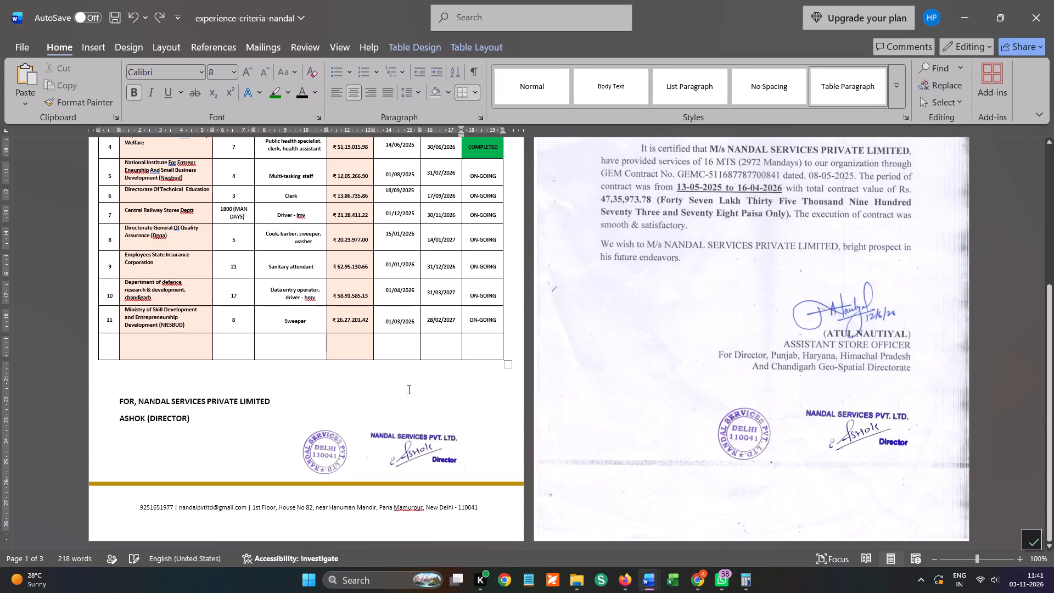
scroll(408, 389, "down", 3)
Raise the round stamp slightly beside the director line, undoing any accidental shift of the signature image.
left_click_drag(333, 455, 330, 436)
left_click(391, 455)
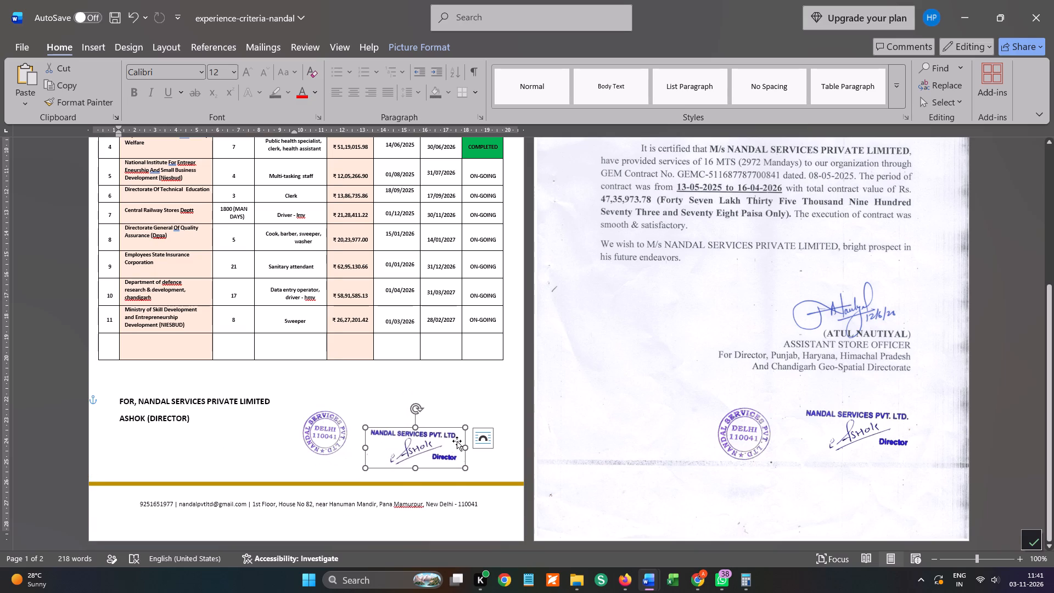
left_click(423, 437)
key("ctrl+z")
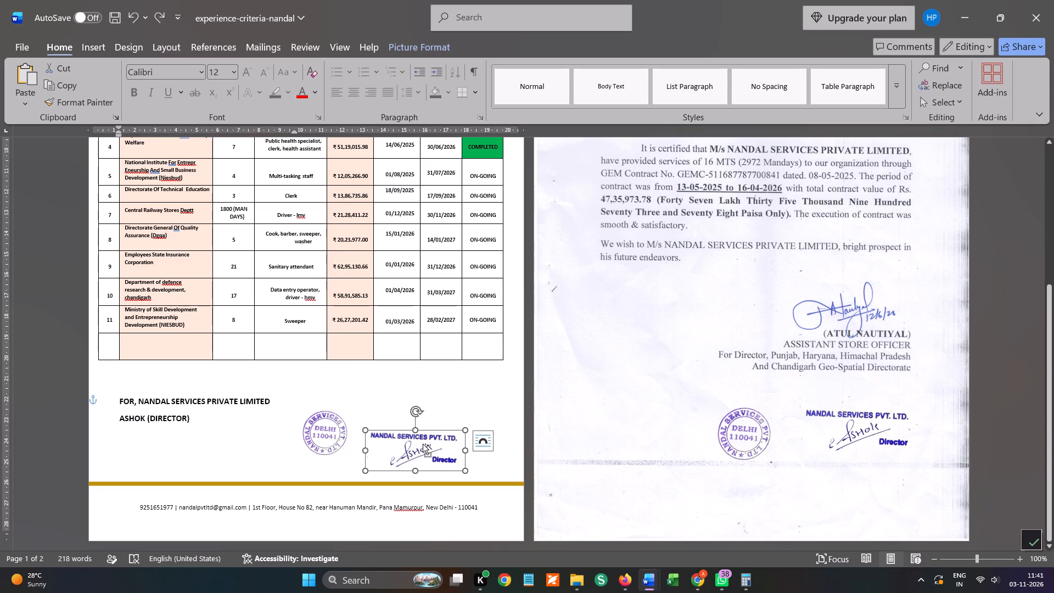
Copy the director's signature image and delete it from the sign-off area.
key("ctrl+c")
key("ctrl+c")
key("ctrl+c")
key("BackSpace")
scroll(408, 397, "down", 1)
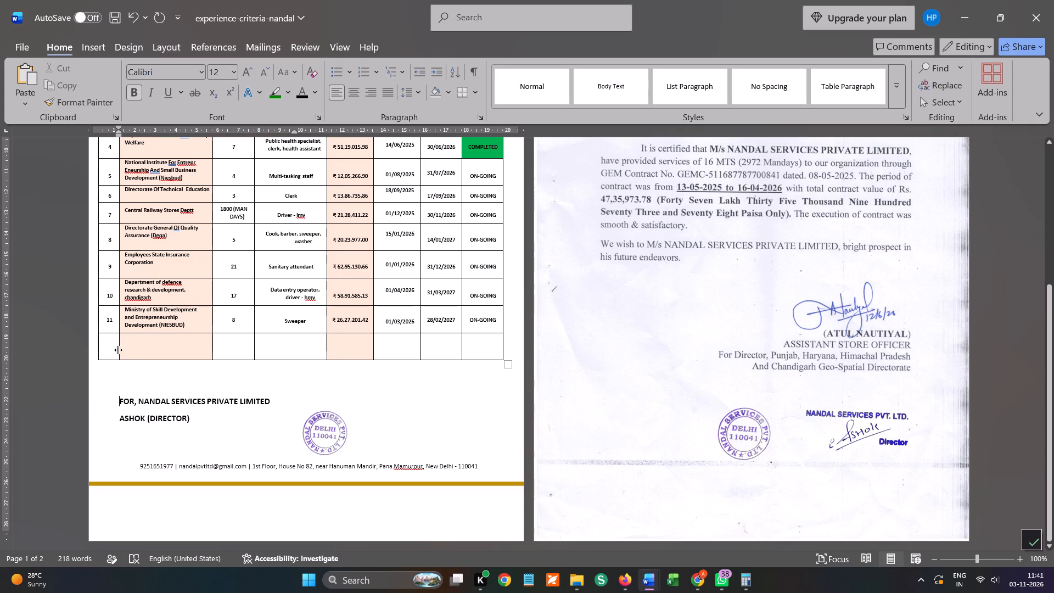
Add three more blank rows to the end of the contract table.
left_click(113, 344)
key("Tab")
key("Tab")
key("Tab")
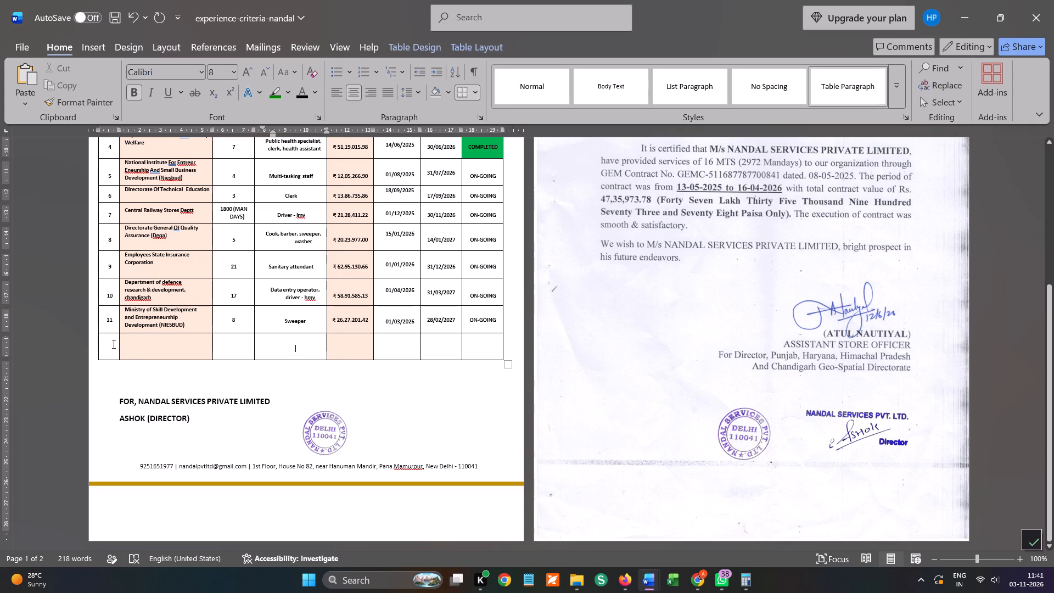
key("Tab")
key("Tab")
key("Tab")
key("Tab")
key("Tab")
key("Tab")
key("Tab")
key("Tab")
key("Tab")
key("Tab")
key("Tab")
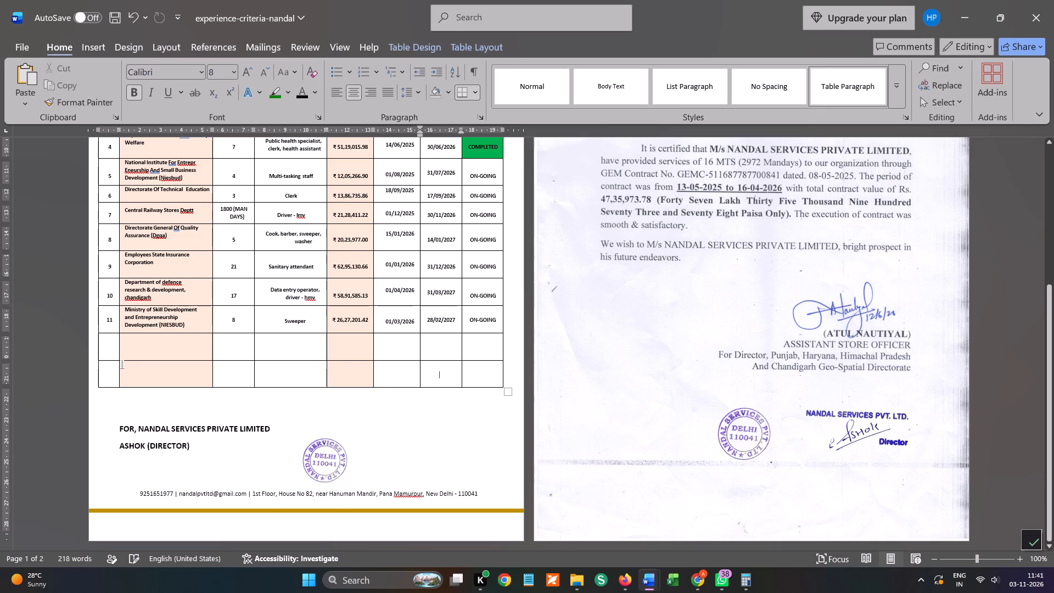
key("Tab")
key("Tab")
key("Tab")
key("Tab")
key("Tab")
key("Tab")
key("Tab")
key("Tab")
key("Tab")
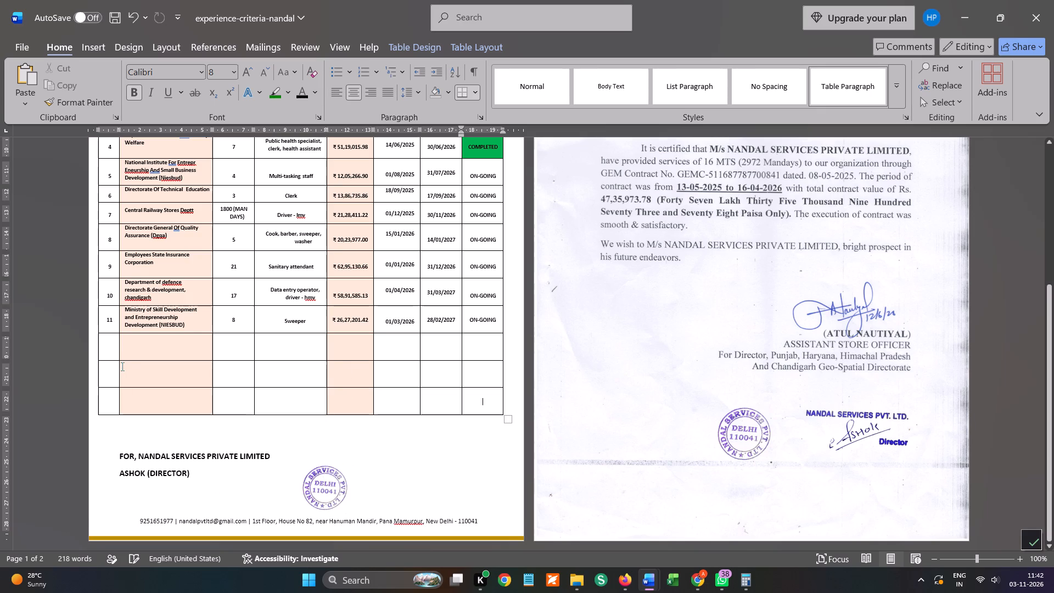
key("Tab")
Raise the round stamp and delete the blank line between the contract table and the sign-off text.
scroll(125, 367, "down", 2)
left_click_drag(343, 379, 341, 347)
left_click(166, 329)
key("BackSpace")
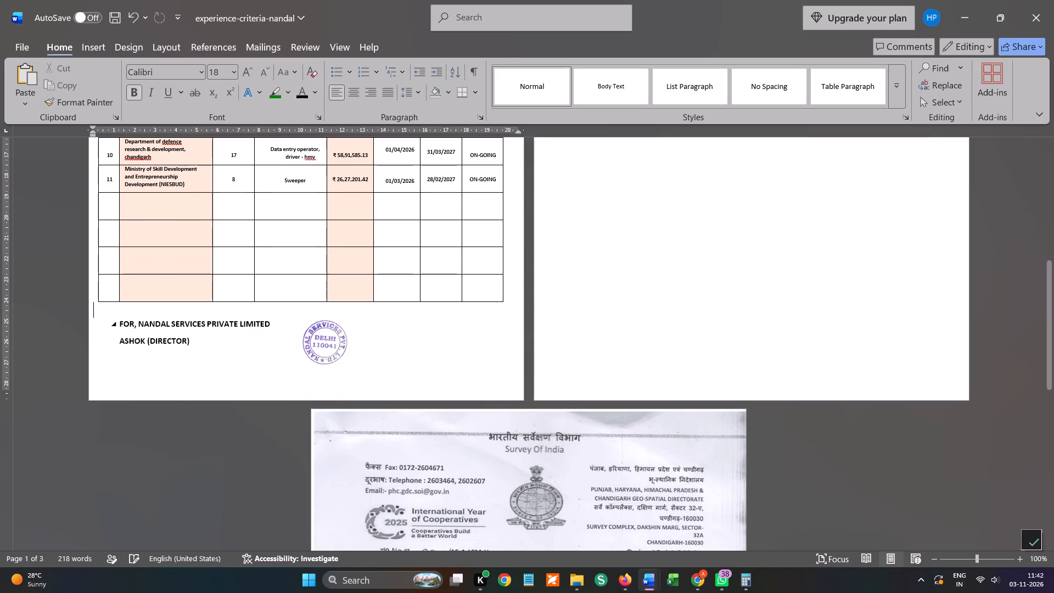
key("Delete")
Move the round stamp up off the footer contact line, beside the sign-off text.
scroll(203, 361, "down", 3)
scroll(236, 469, "down", 6)
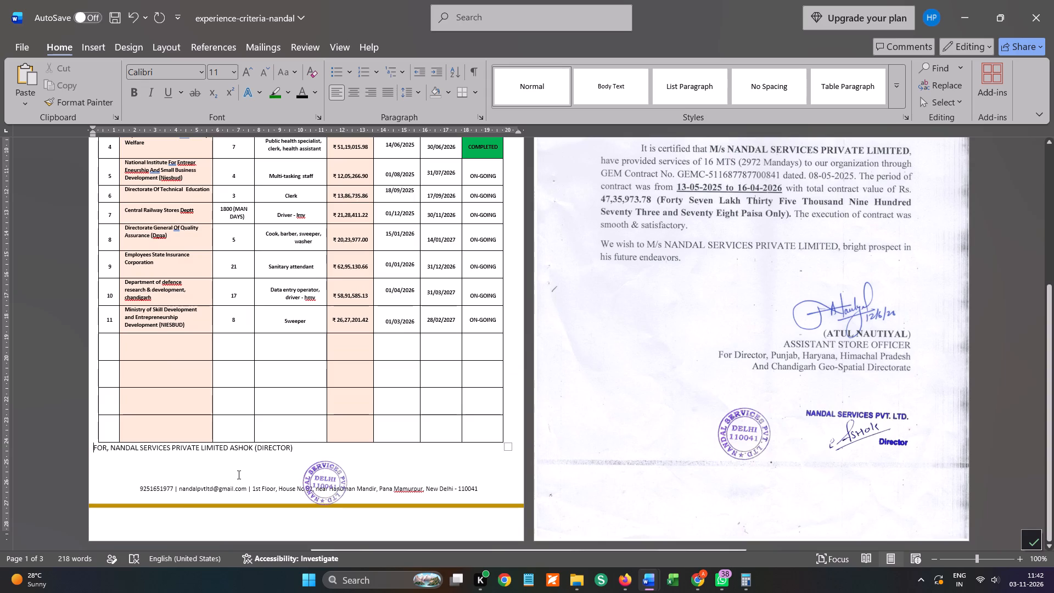
scroll(524, 468, "up", 6)
scroll(595, 343, "up", 4)
scroll(603, 337, "down", 7)
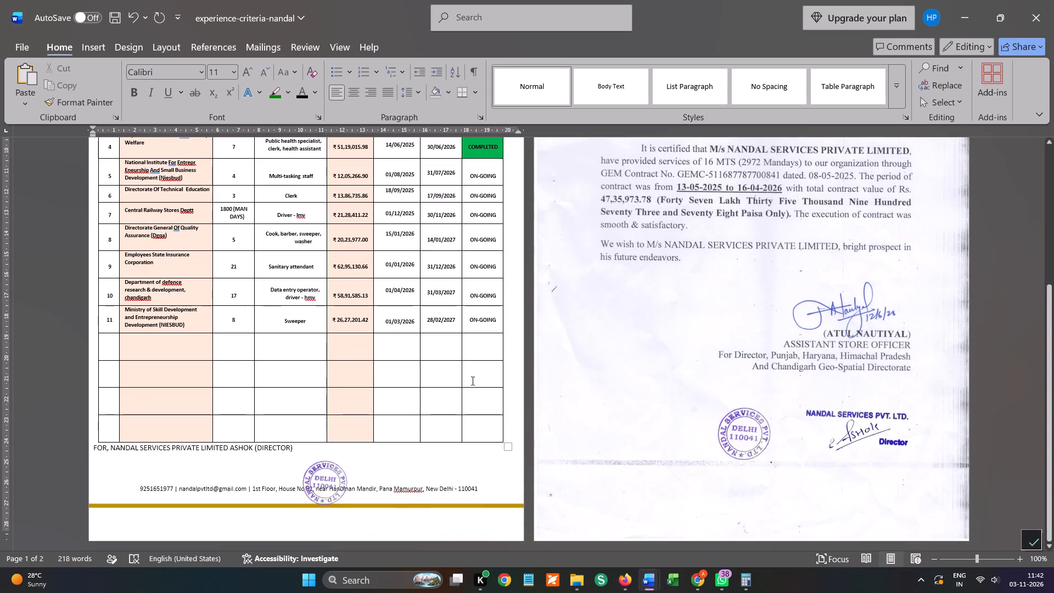
scroll(453, 388, "down", 7)
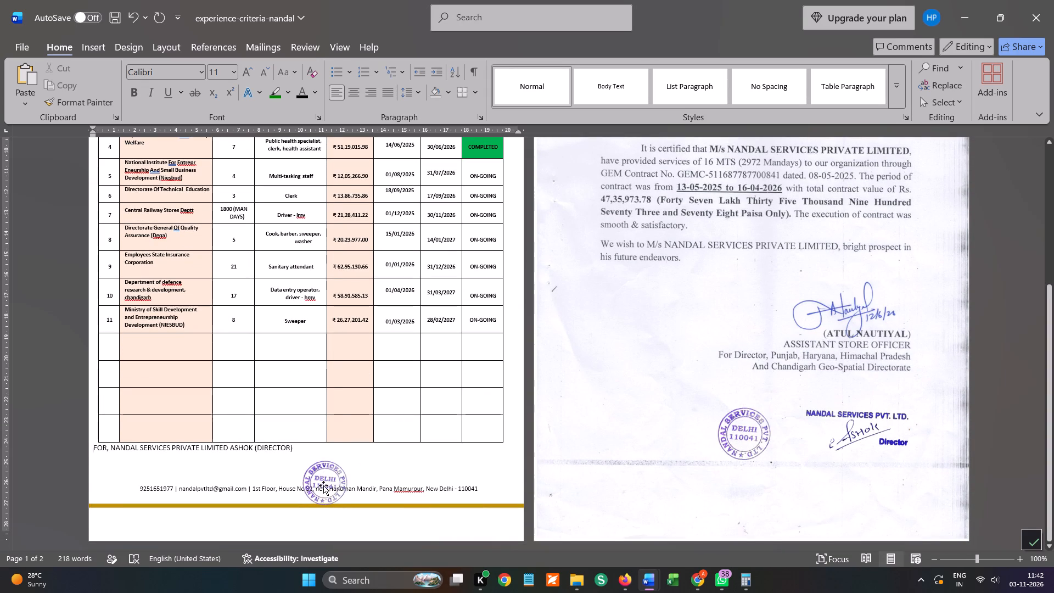
left_click_drag(323, 485, 341, 458)
Move the footer contact line from above the gold bar to the blank space beneath it.
triple_click(279, 490)
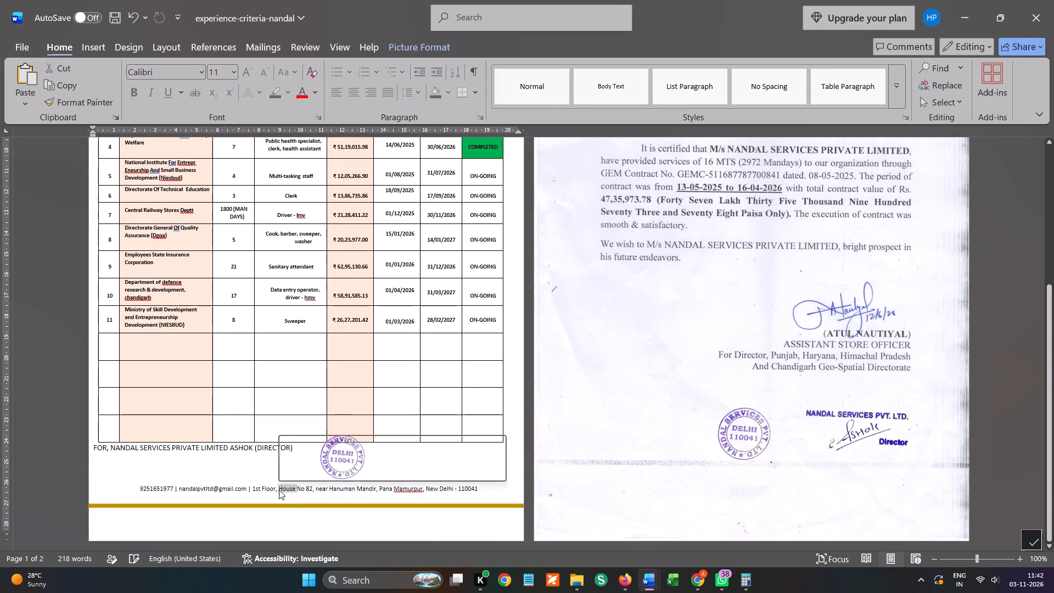
key("ctrl+x")
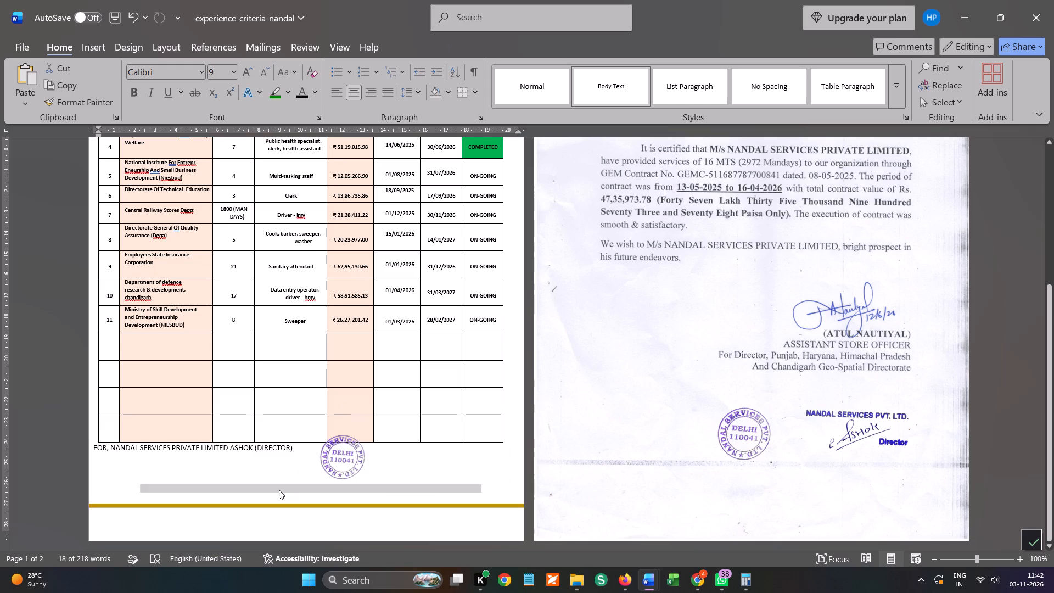
scroll(274, 493, "down", 3)
left_click(114, 522)
double_click(115, 522)
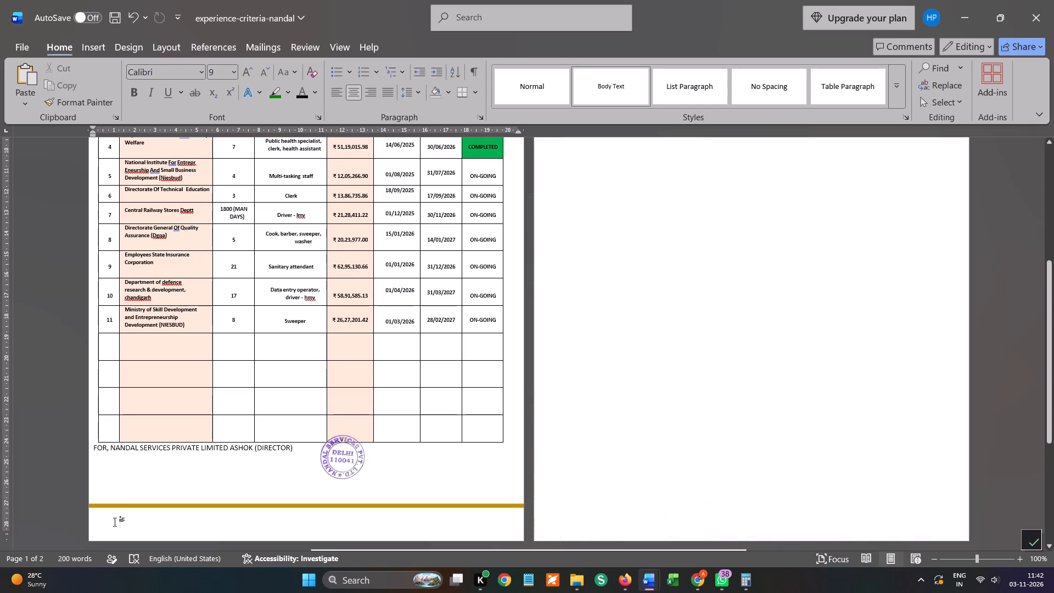
key("ctrl+v")
scroll(284, 452, "down", 8)
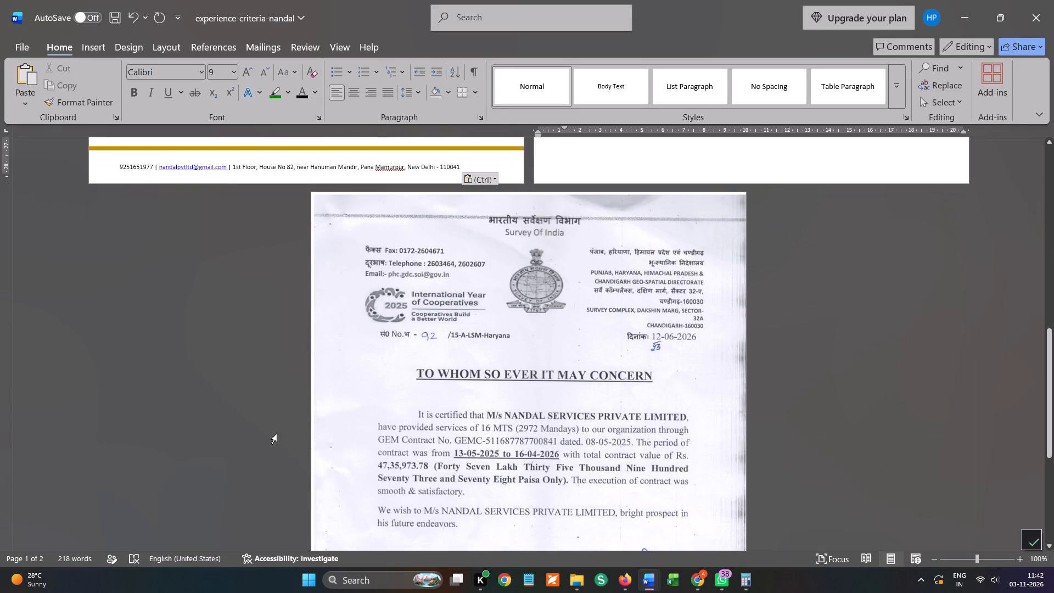
Remove the hyperlink from the e-mail address in the footer contact line.
scroll(265, 399, "up", 3)
left_click(263, 346)
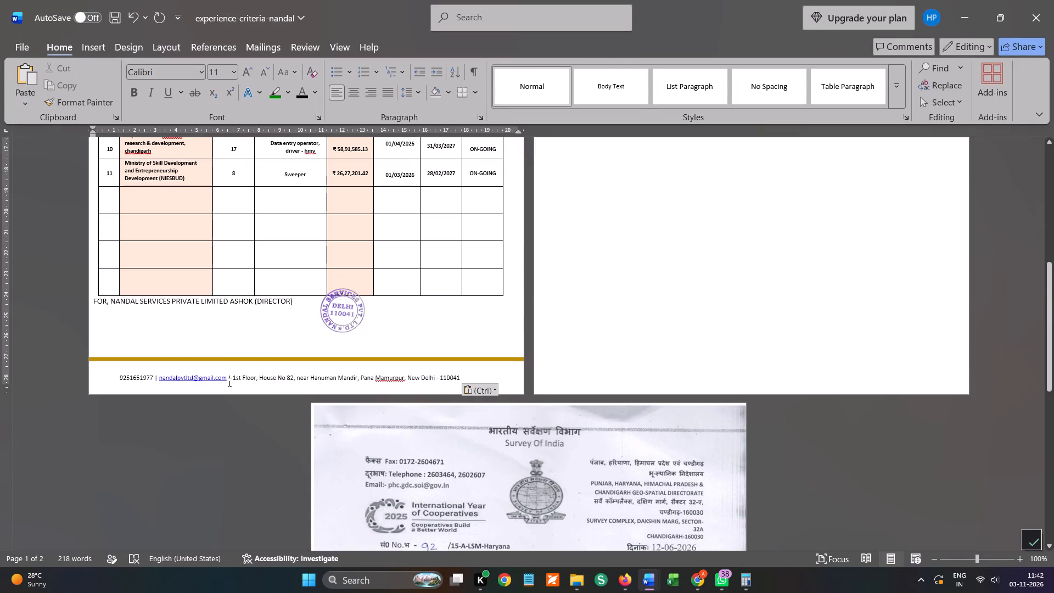
left_click_drag(228, 381, 182, 382)
right_click(182, 382)
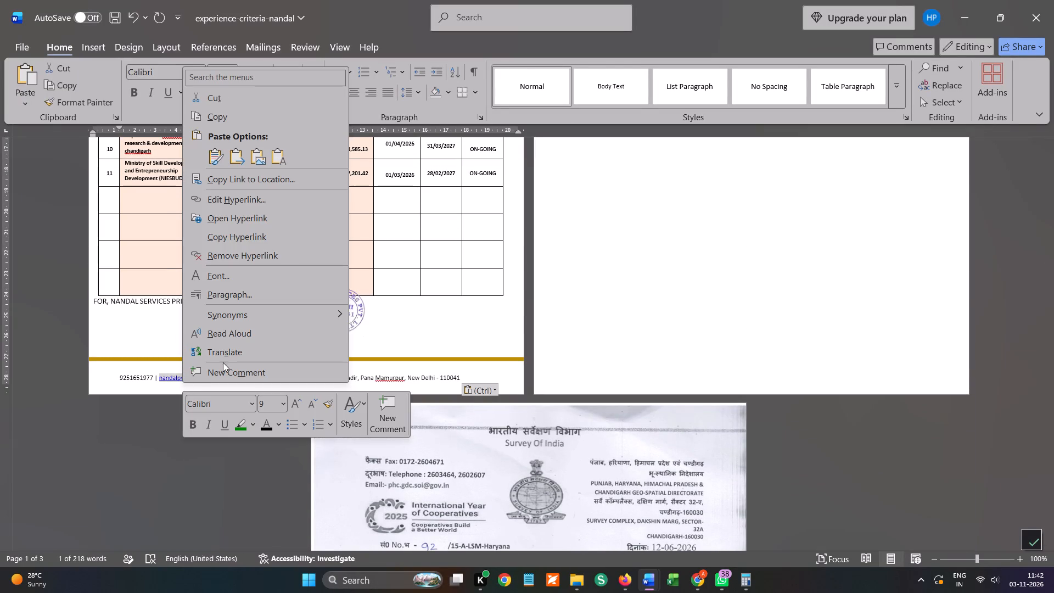
left_click(237, 256)
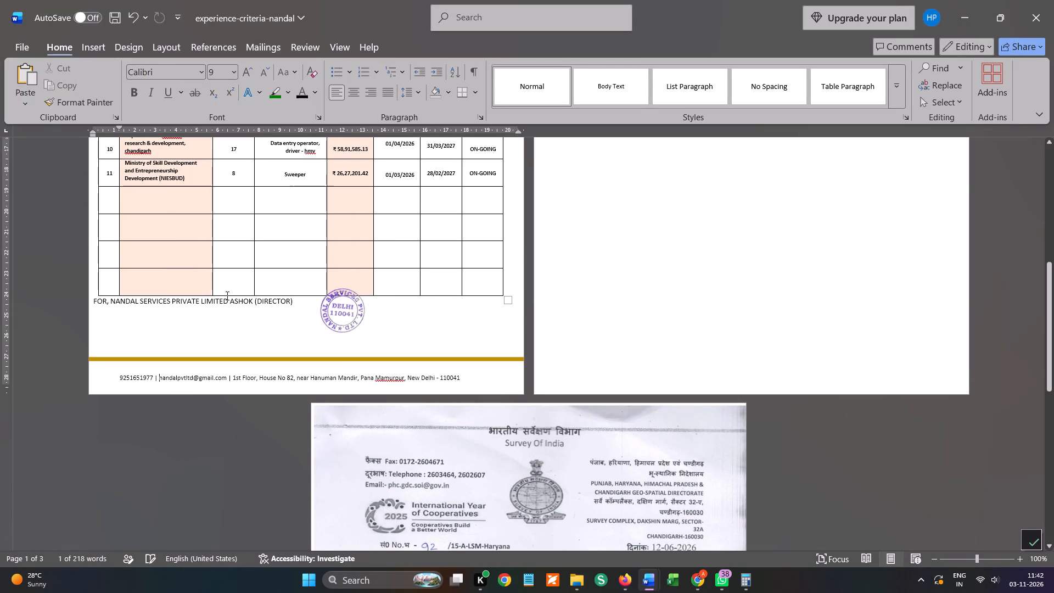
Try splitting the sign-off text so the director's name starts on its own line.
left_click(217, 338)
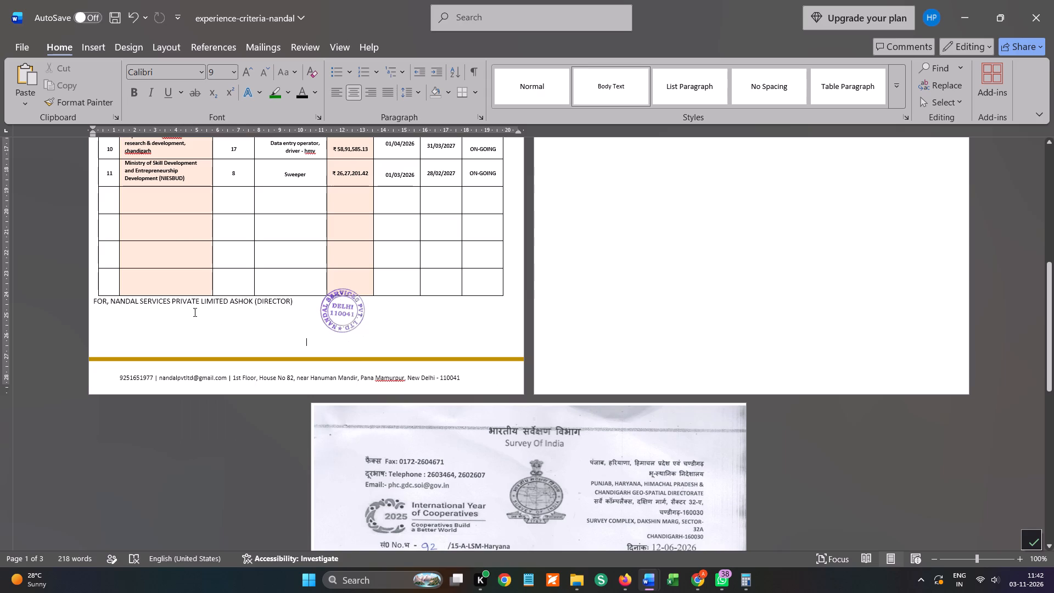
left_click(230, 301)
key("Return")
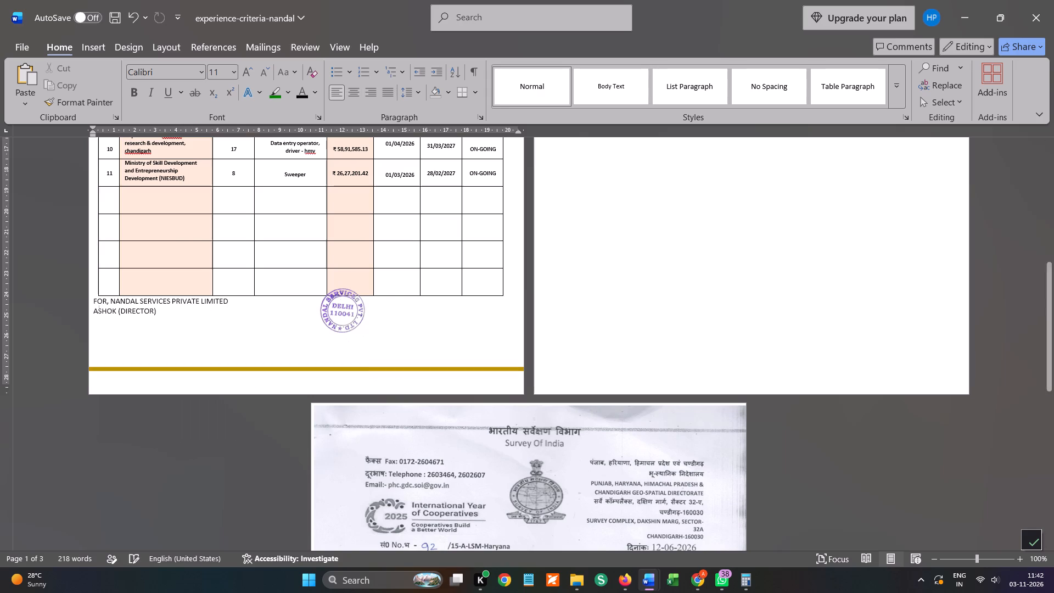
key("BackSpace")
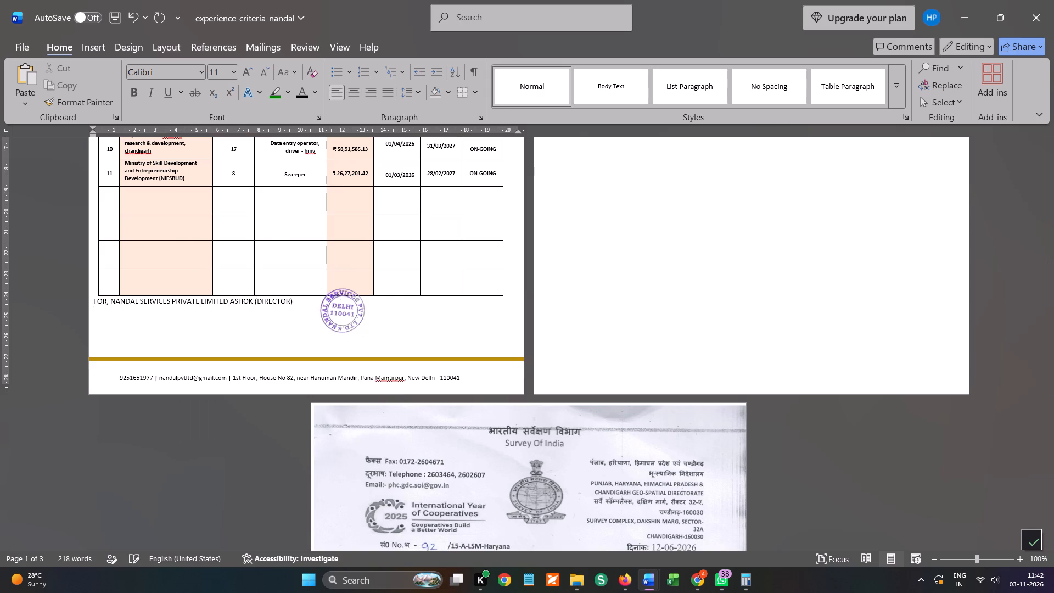
Reposition the round stamp just below the contract table, clear of its bottom border and beside the sign-off text.
scroll(245, 307, "up", 4)
scroll(341, 191, "up", 4)
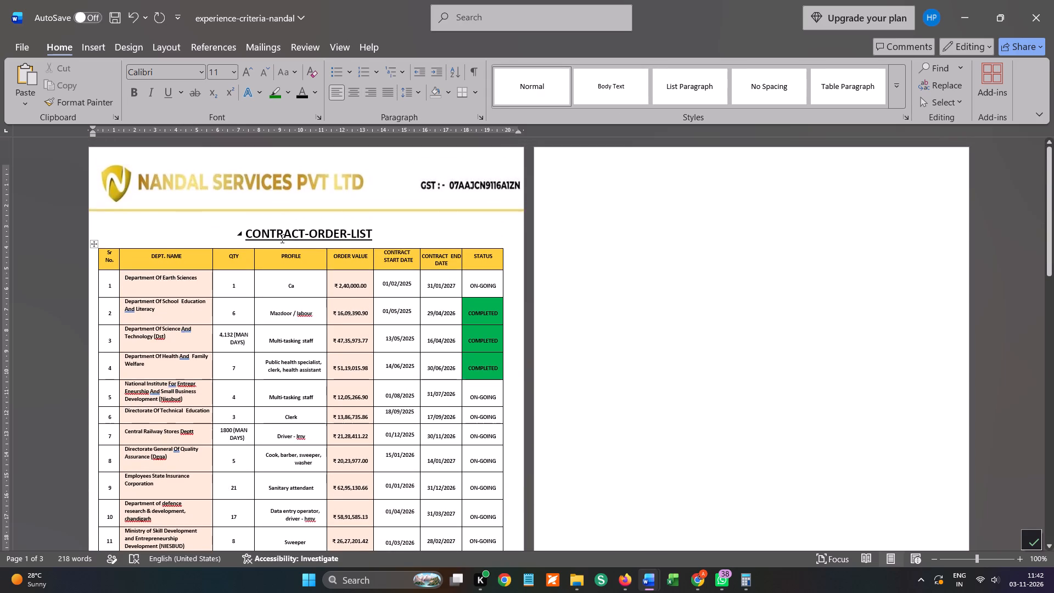
scroll(238, 243, "down", 7)
scroll(236, 272, "up", 1)
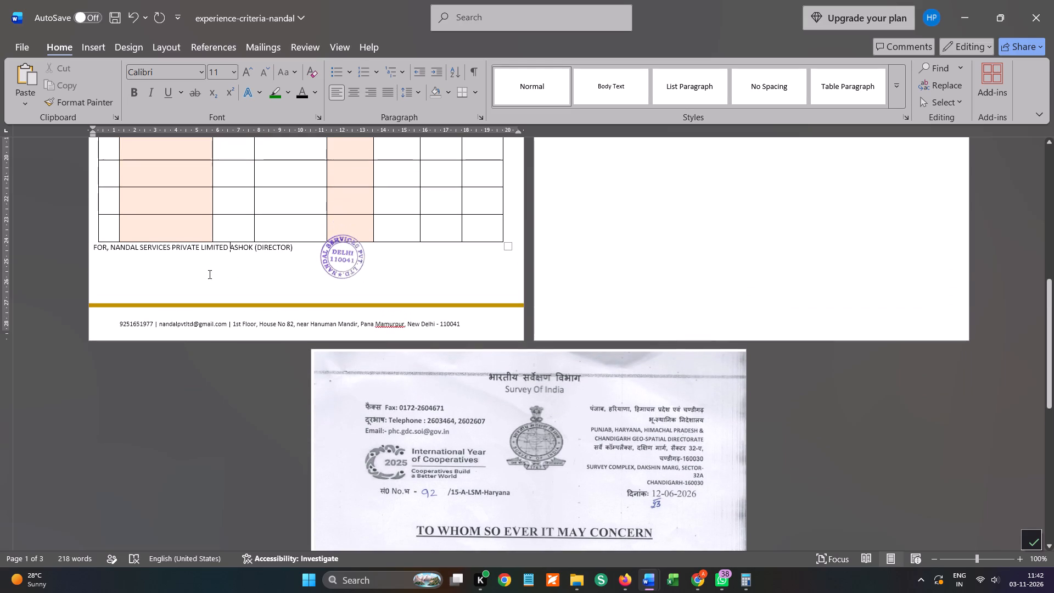
left_click_drag(327, 262, 201, 270)
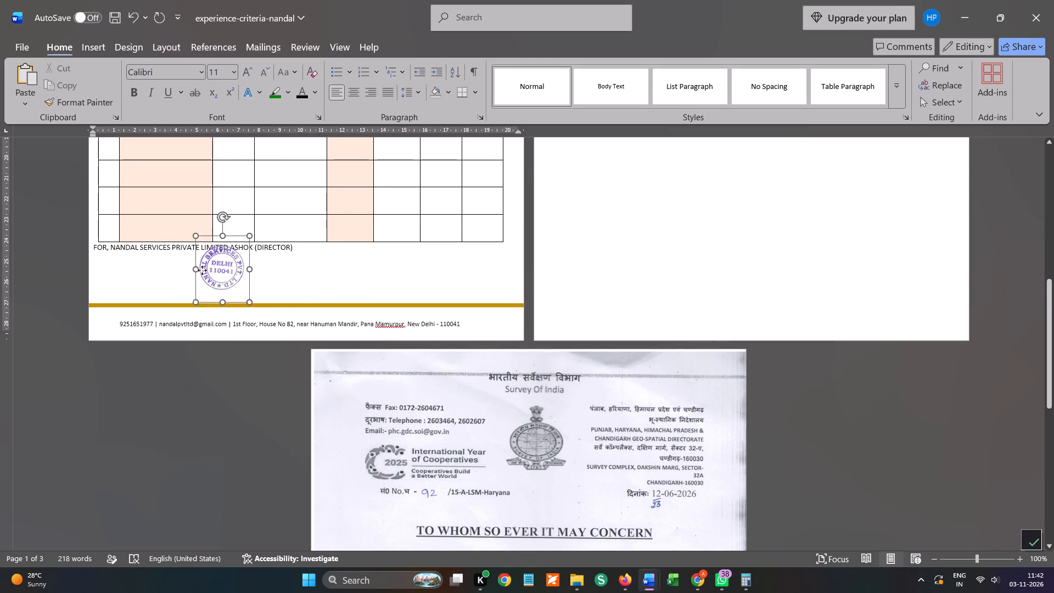
left_click_drag(201, 270, 324, 274)
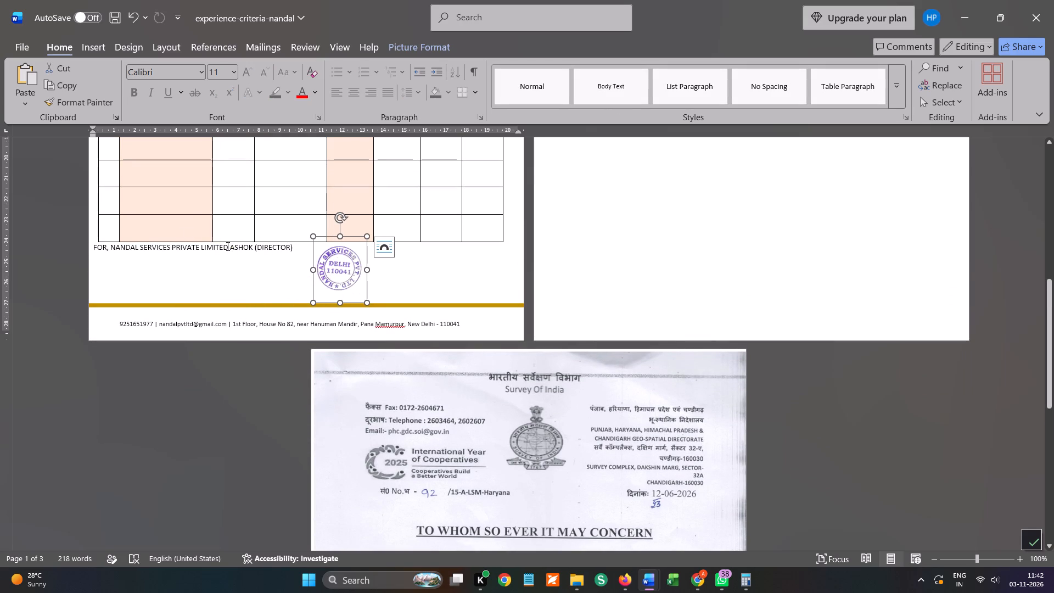
Put the director's name on its own line under the company sign-off, without a leading space.
left_click(228, 246)
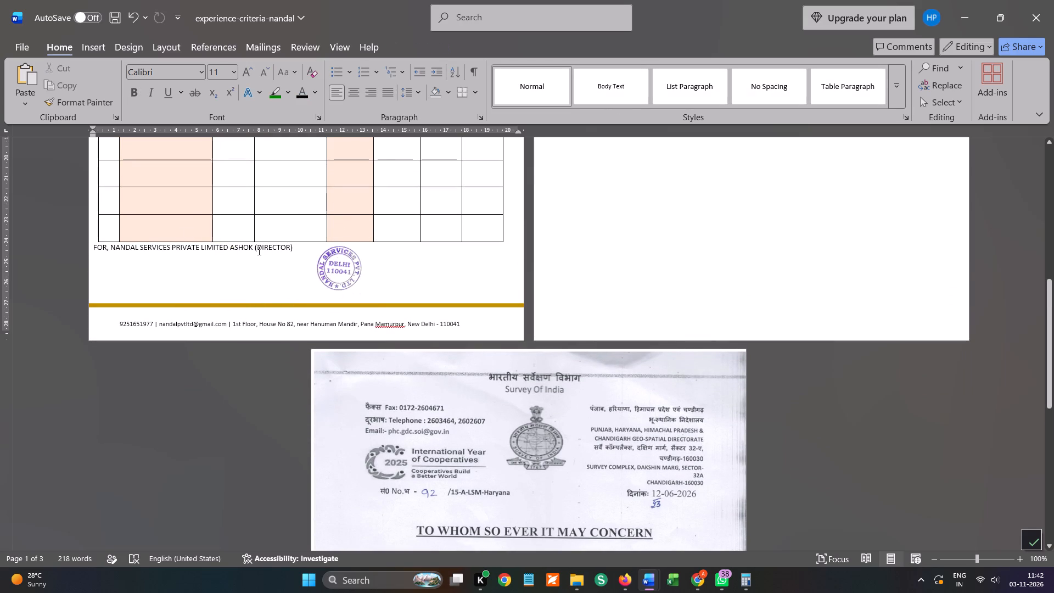
key("Return")
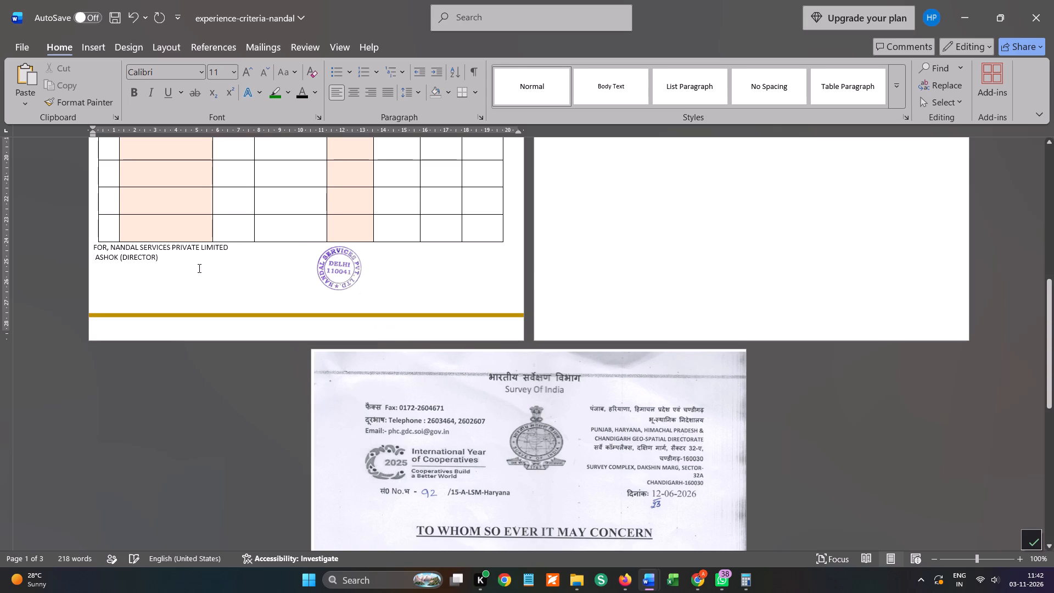
key("Delete")
Remove excess blank space below the sign-off text so the footer contact line sits beneath the gold bar.
left_click(96, 284)
key("BackSpace")
key("BackSpace")
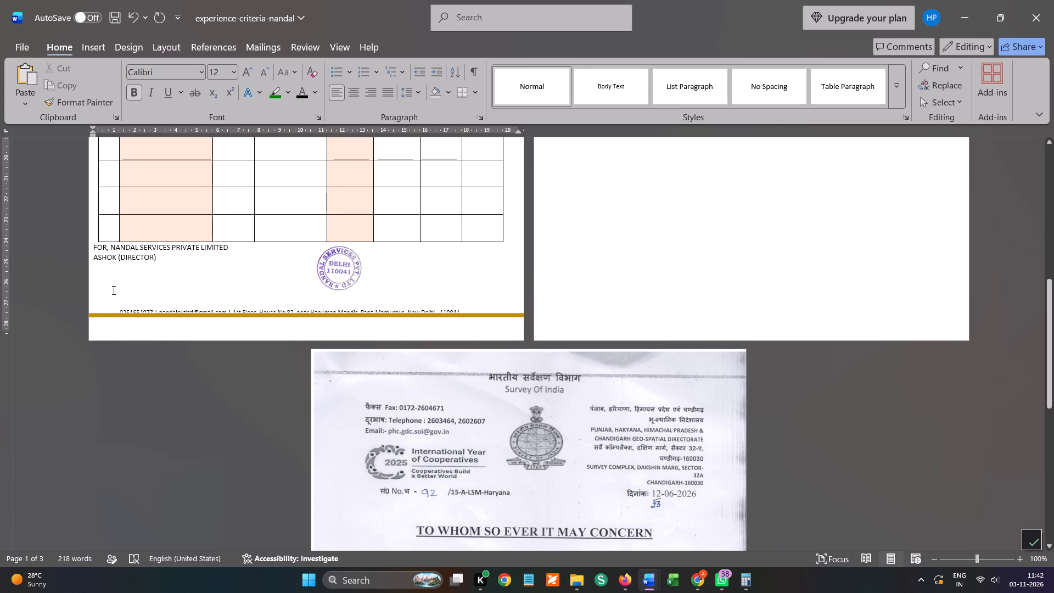
key("ctrl+z")
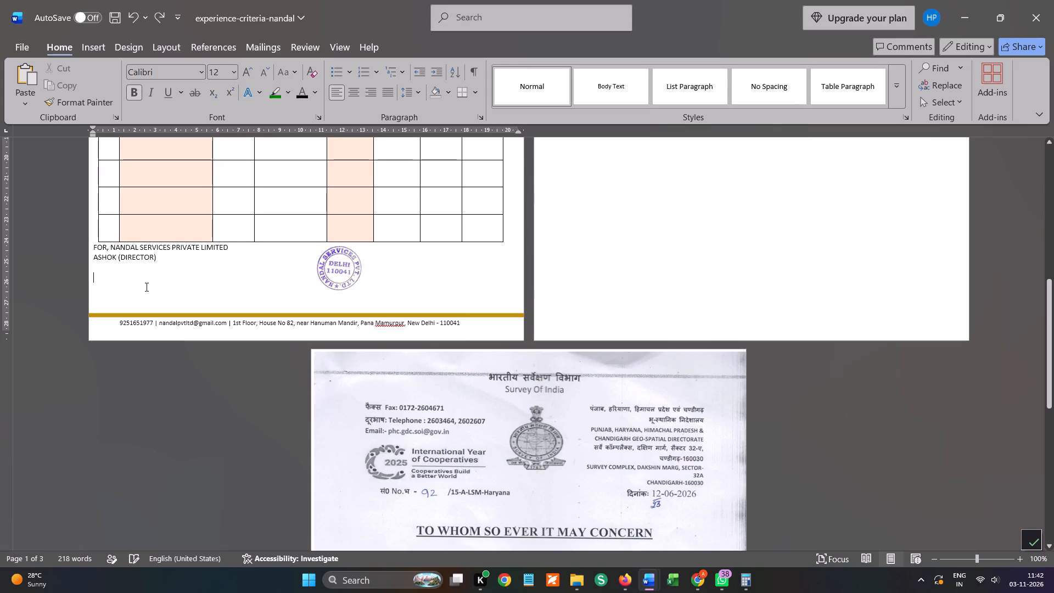
left_click(159, 287)
Delete the blank page between the contract list and the Survey of India certificate.
scroll(586, 351, "up", 9)
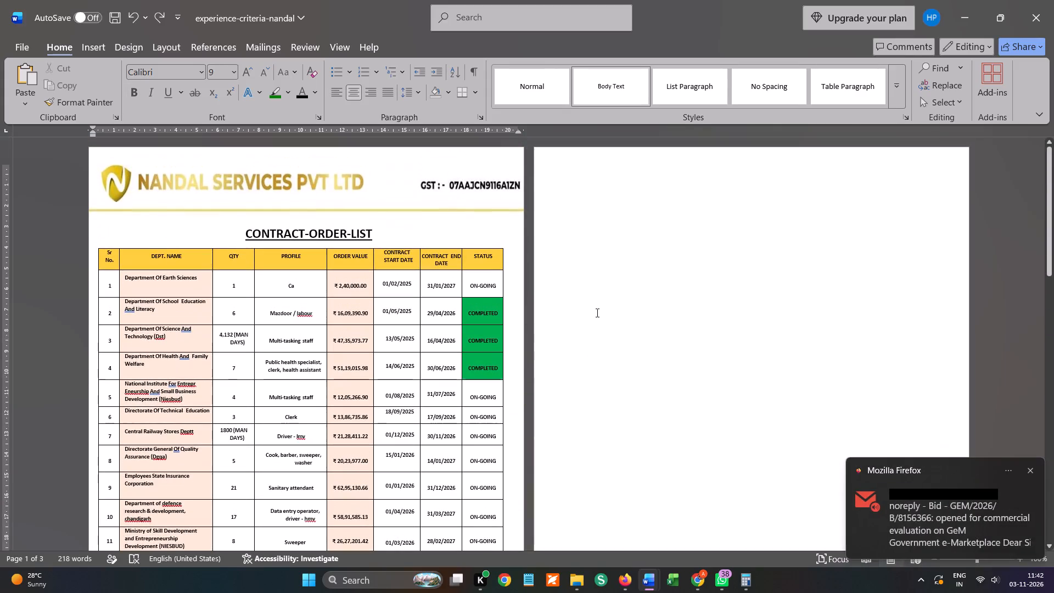
left_click(600, 253)
key("BackSpace")
key("BackSpace")
scroll(596, 259, "down", 3)
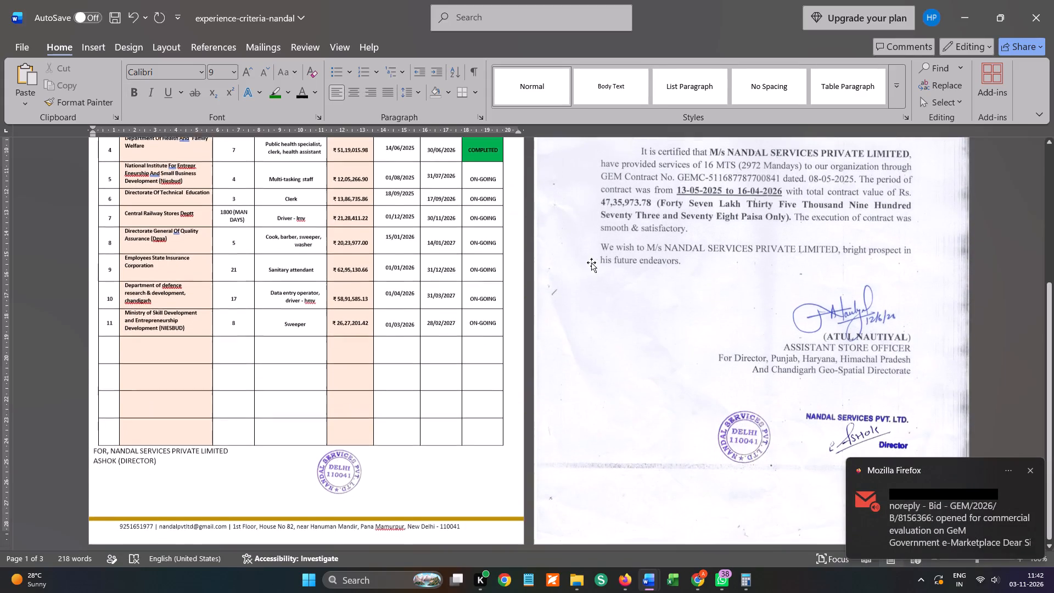
scroll(590, 264, "down", 9)
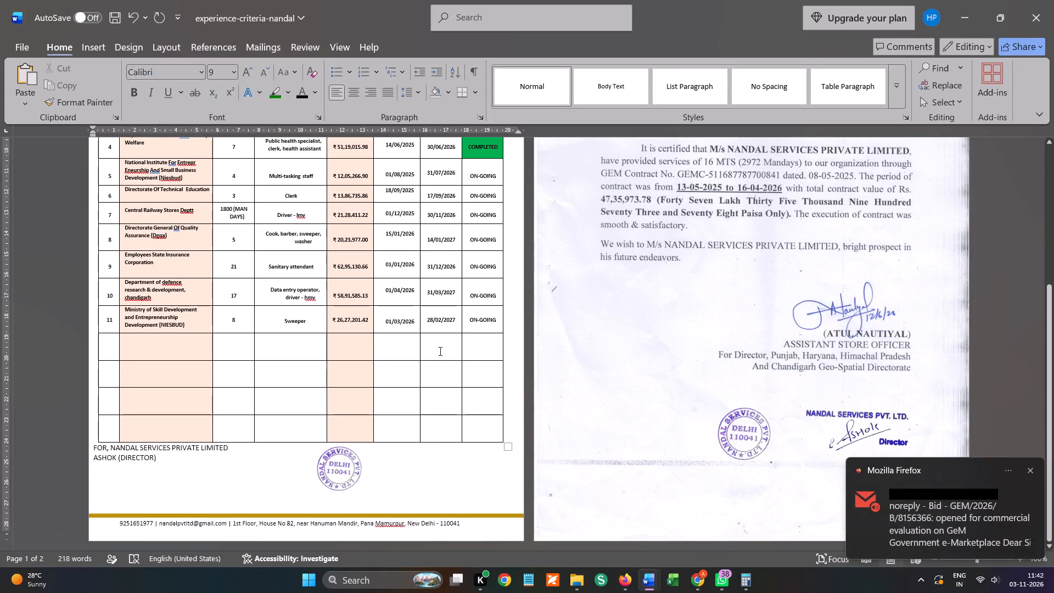
Move the round stamp next to the director's line, just below the company sign-off text.
left_click_drag(340, 466, 236, 472)
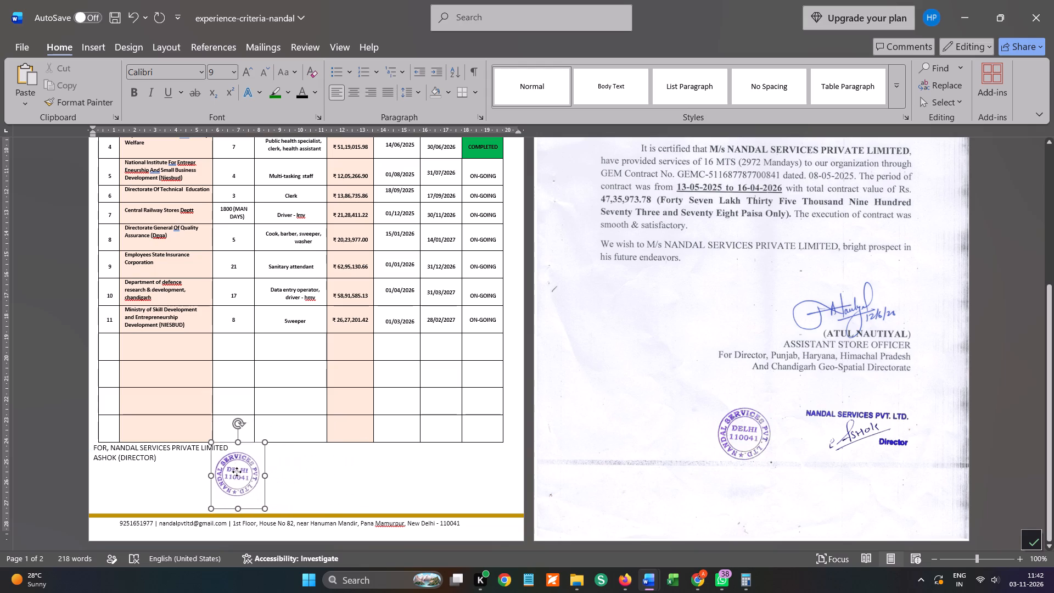
left_click_drag(236, 472, 214, 472)
left_click(290, 471)
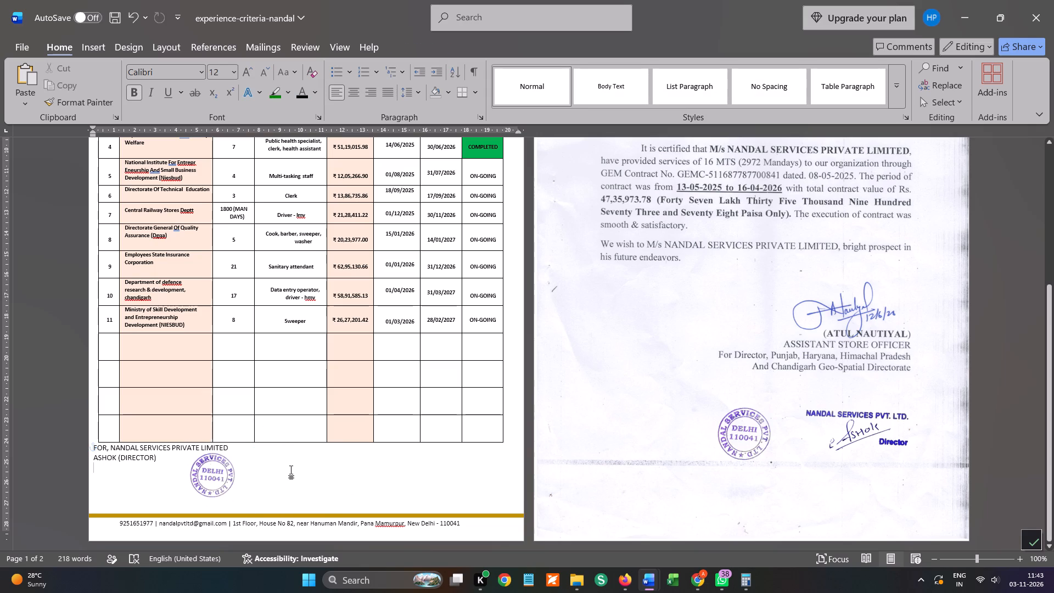
Copy the director's signature block from the certificate page and place it beside the round stamp under the contract table.
double_click(293, 469)
left_click(888, 421)
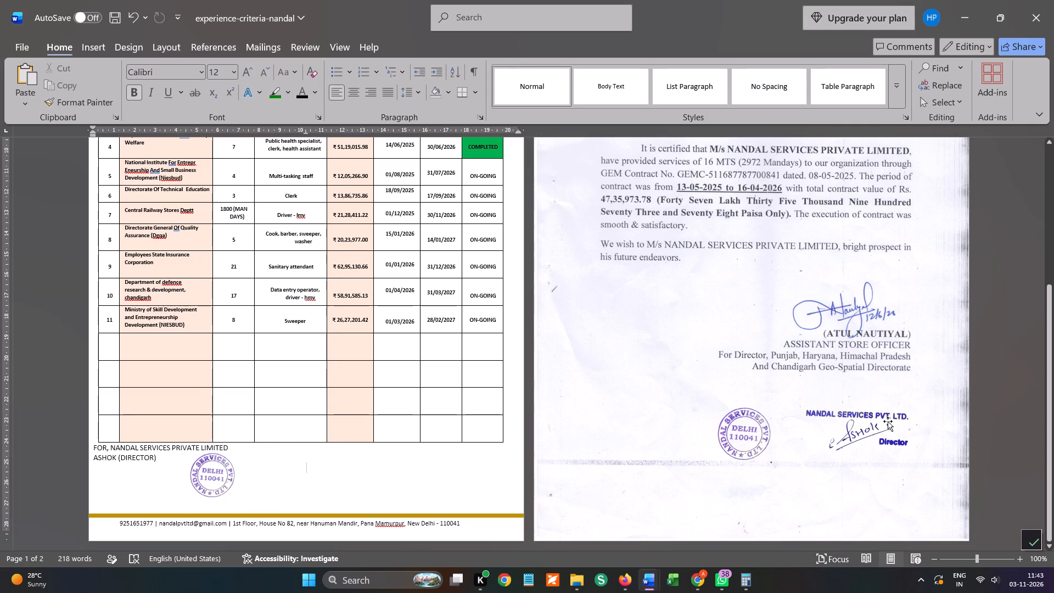
double_click(874, 422)
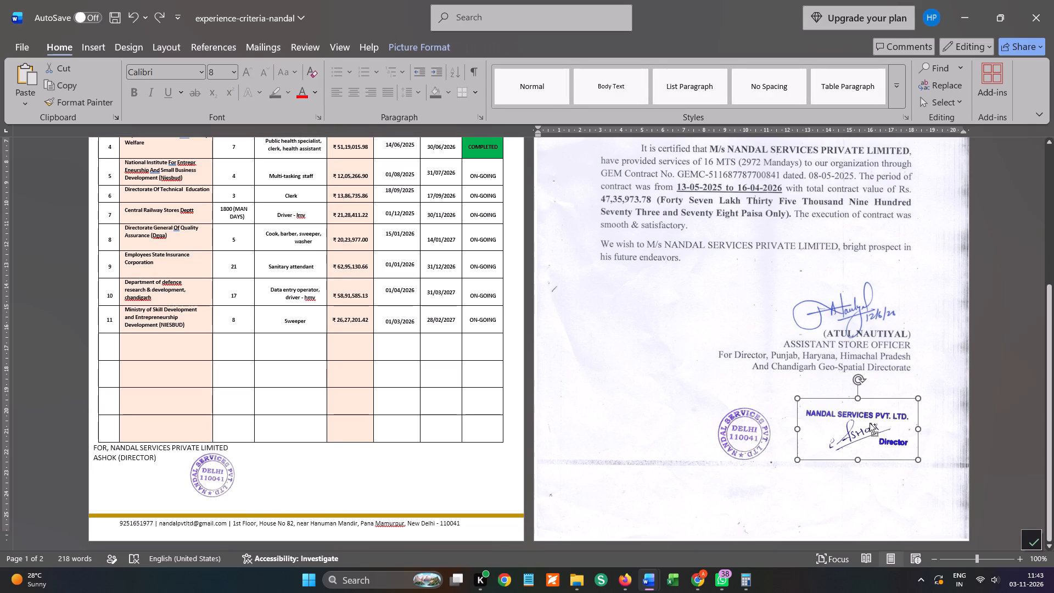
key("ctrl+c")
key("ctrl+c")
left_click(291, 461)
key("ctrl+v")
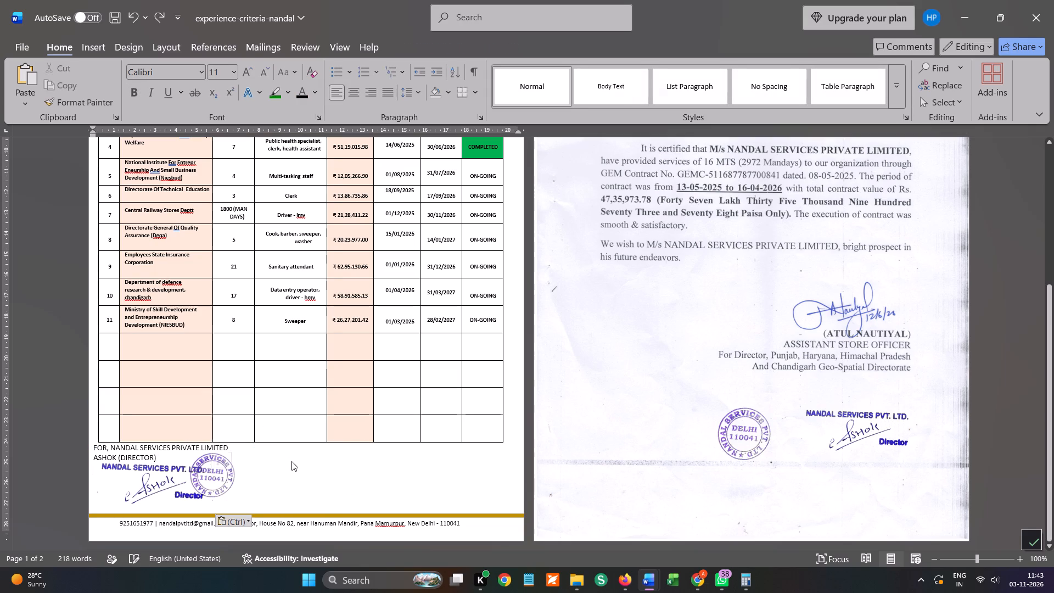
left_click_drag(177, 480, 332, 472)
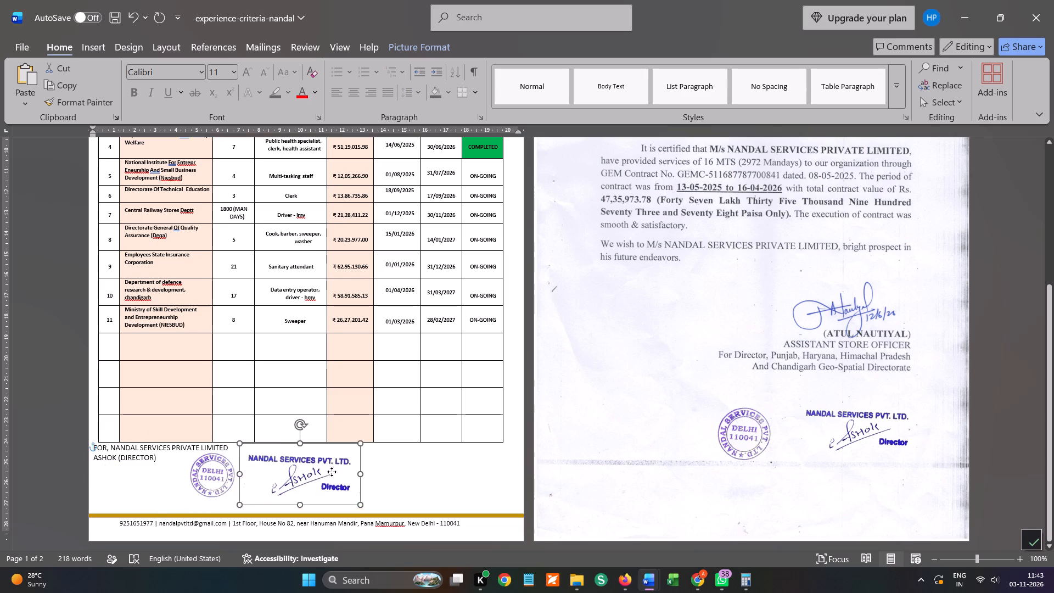
left_click_drag(332, 472, 337, 471)
left_click(474, 466)
Review the contract list and certificate pages, checking the stamps, signatures and page layout.
scroll(482, 438, "down", 9)
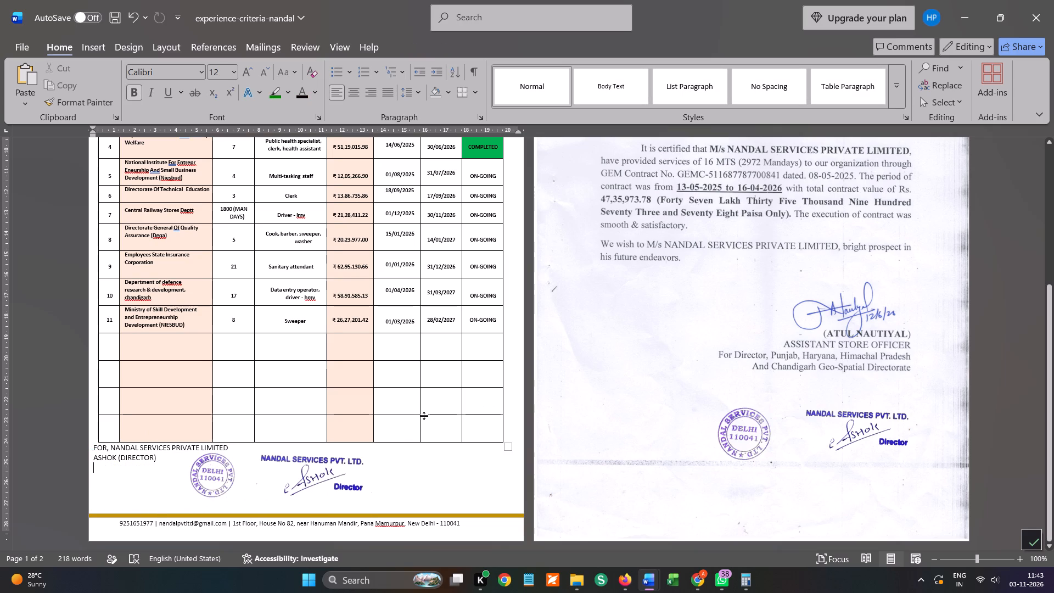
left_click(749, 429)
double_click(749, 429)
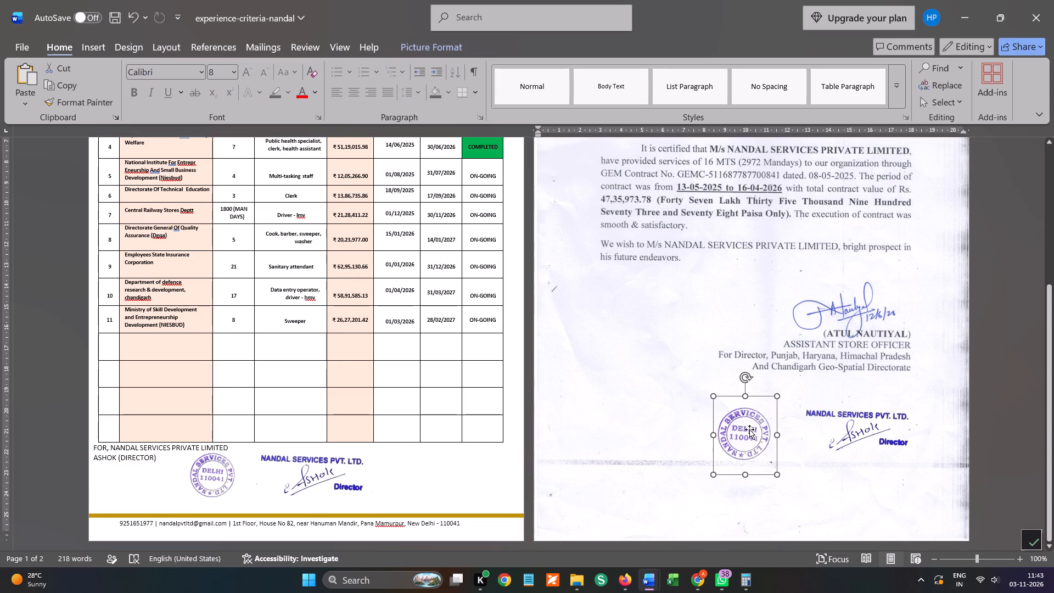
left_click(663, 433)
scroll(356, 427, "down", 8)
scroll(316, 461, "up", 7)
scroll(382, 418, "up", 5)
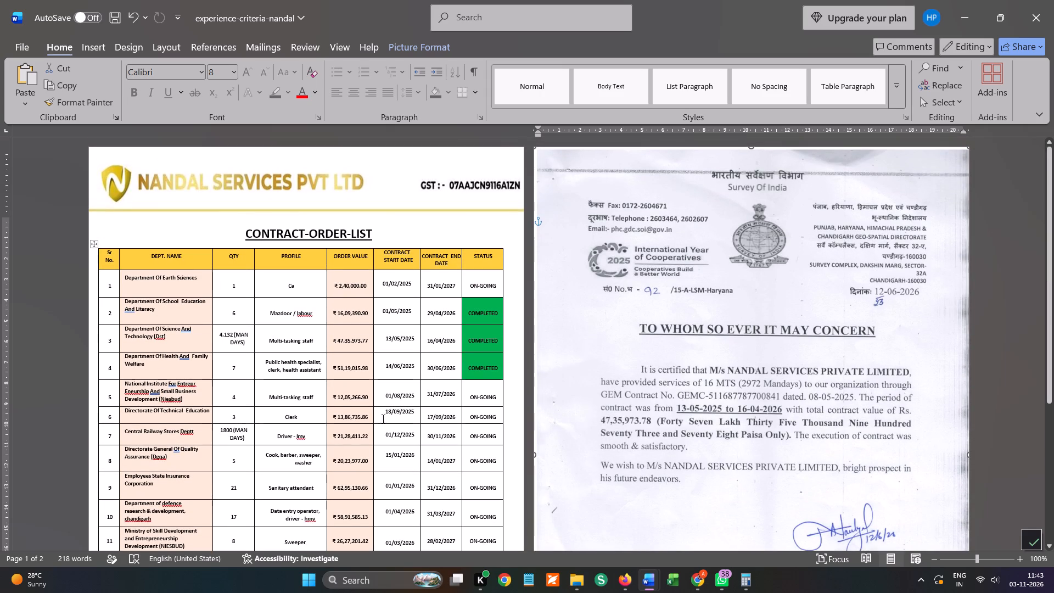
scroll(382, 418, "up", 2)
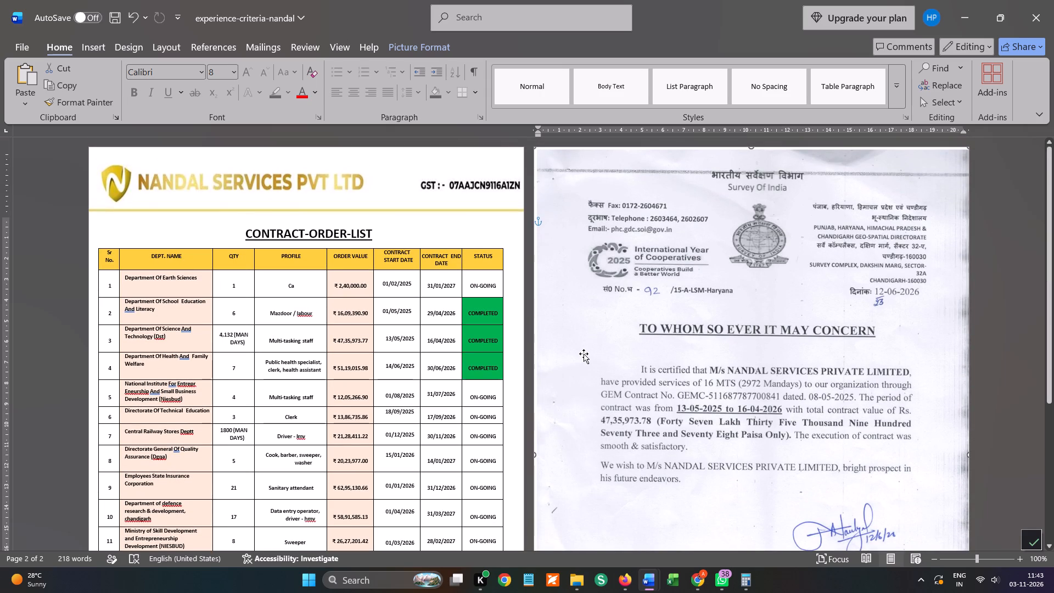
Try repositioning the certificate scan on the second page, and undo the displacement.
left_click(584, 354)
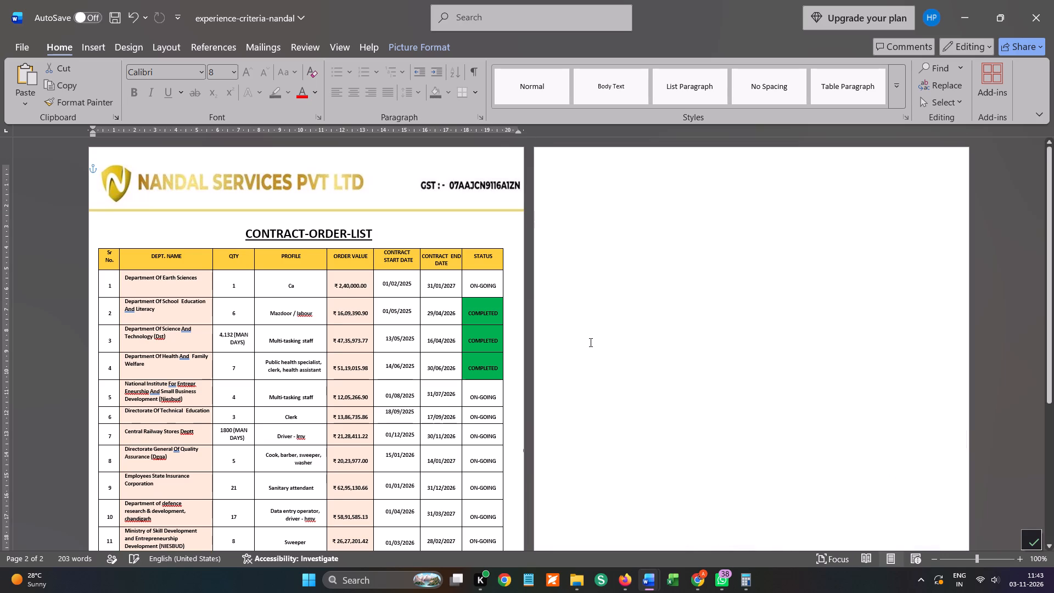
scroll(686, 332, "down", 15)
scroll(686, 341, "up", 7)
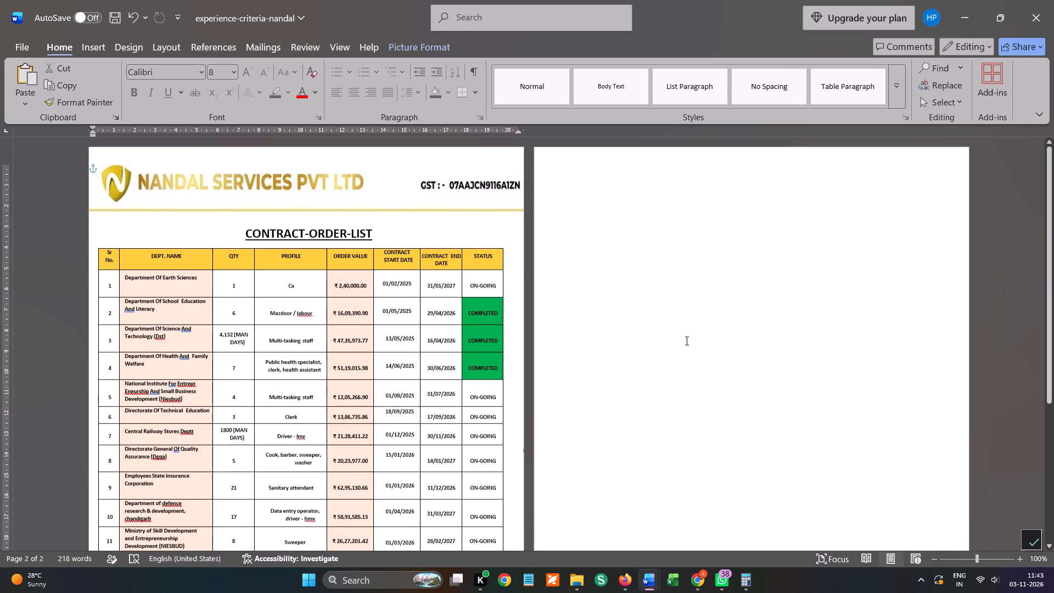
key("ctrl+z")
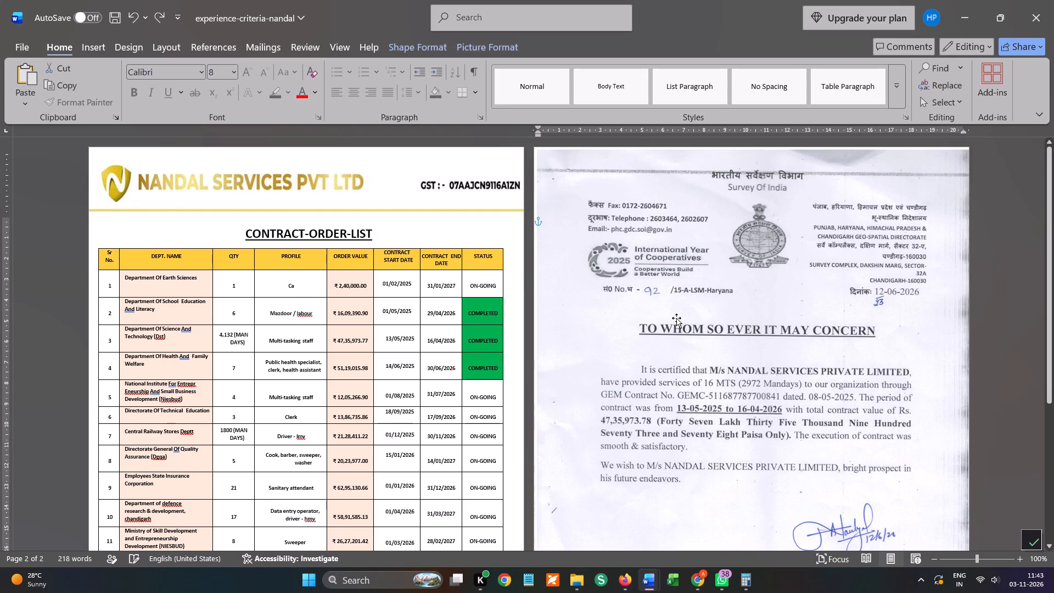
Shift the certificate scan slightly up and enlarge it from its lower corner to fill the second page.
left_click_drag(704, 305, 702, 300)
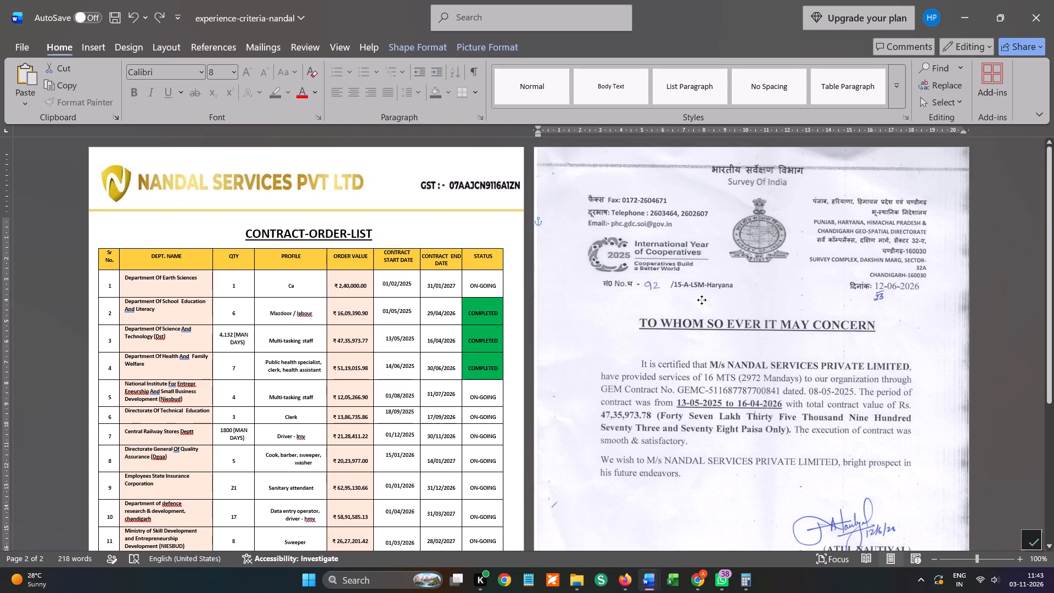
left_click_drag(702, 300, 700, 300)
scroll(701, 300, "down", 4)
scroll(917, 433, "down", 1)
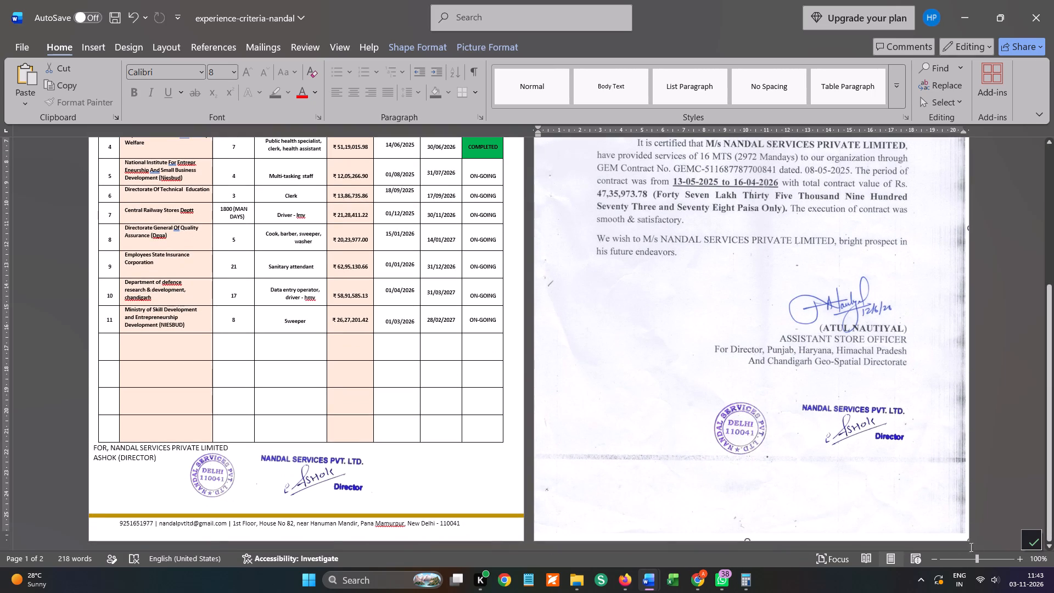
left_click(969, 539)
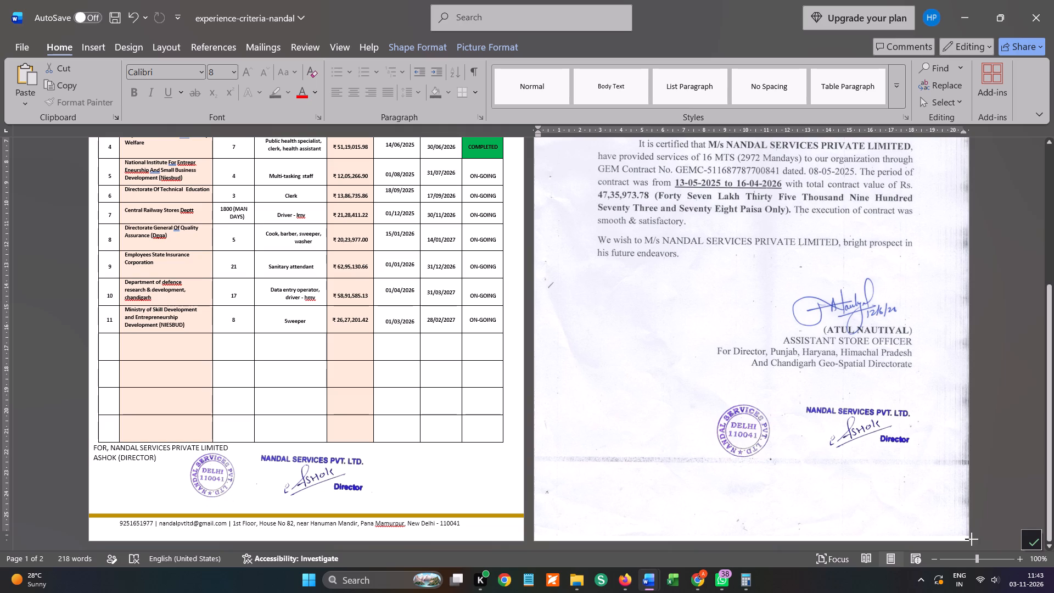
scroll(763, 408, "up", 5)
left_click(765, 399)
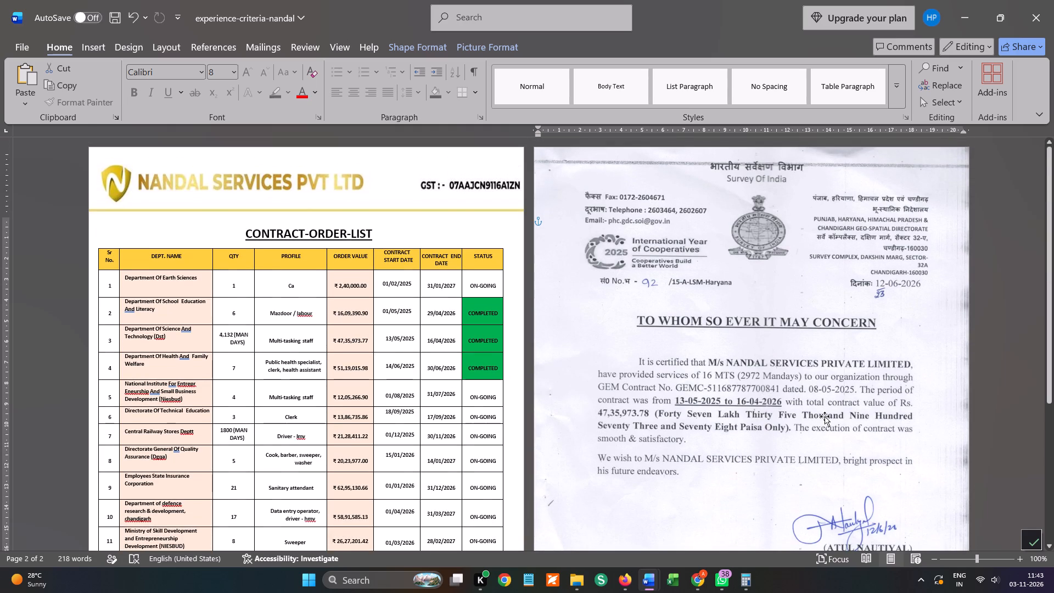
Nudge the certificate scan and stretch its bottom edge to the page's lower edge, checking the fit.
scroll(769, 382, "down", 6)
left_click_drag(584, 400, 592, 395)
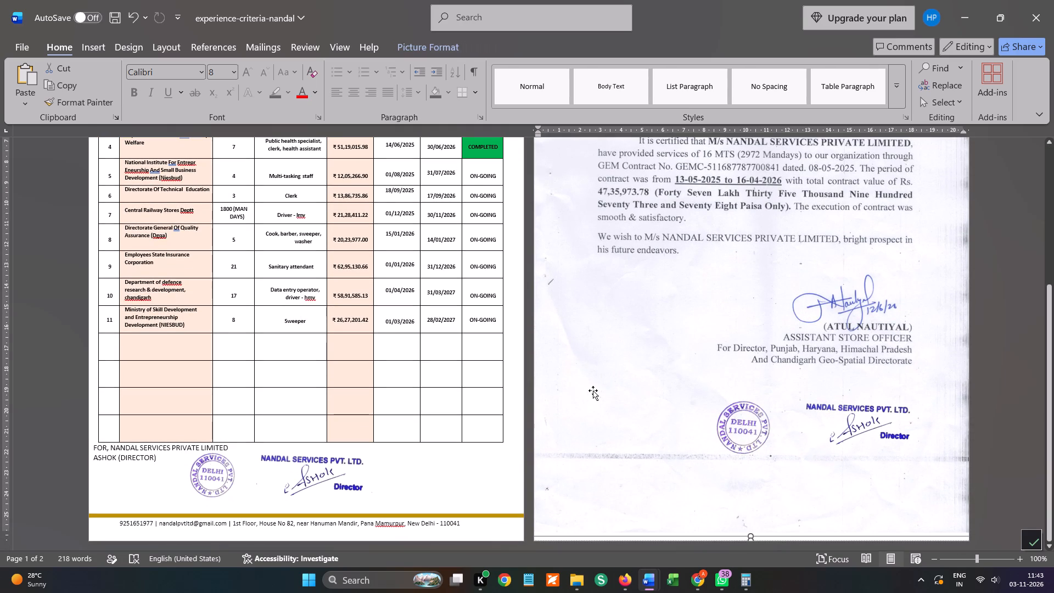
left_click(752, 539)
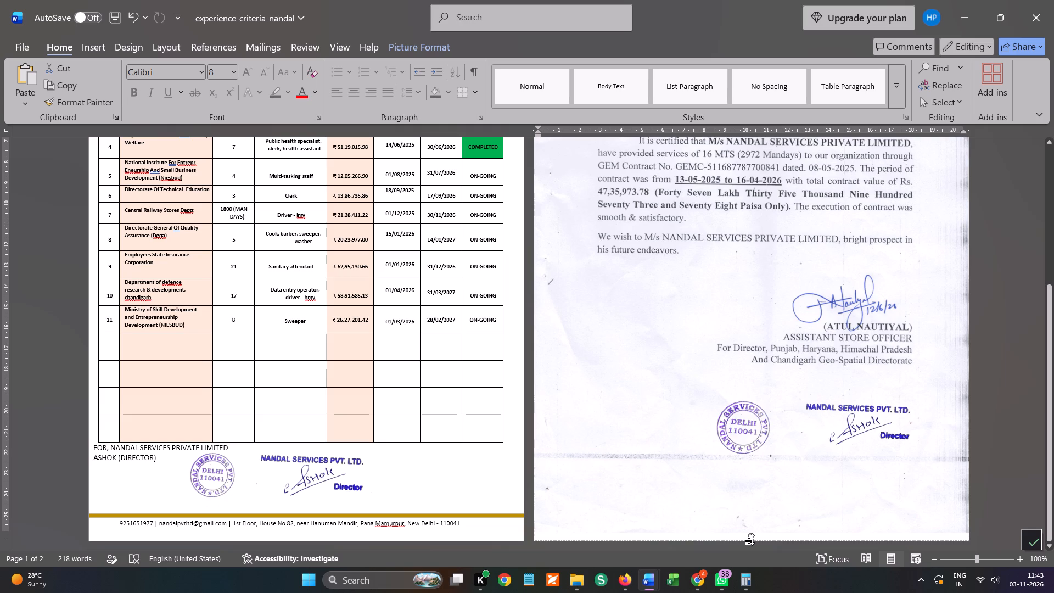
scroll(720, 462, "up", 4)
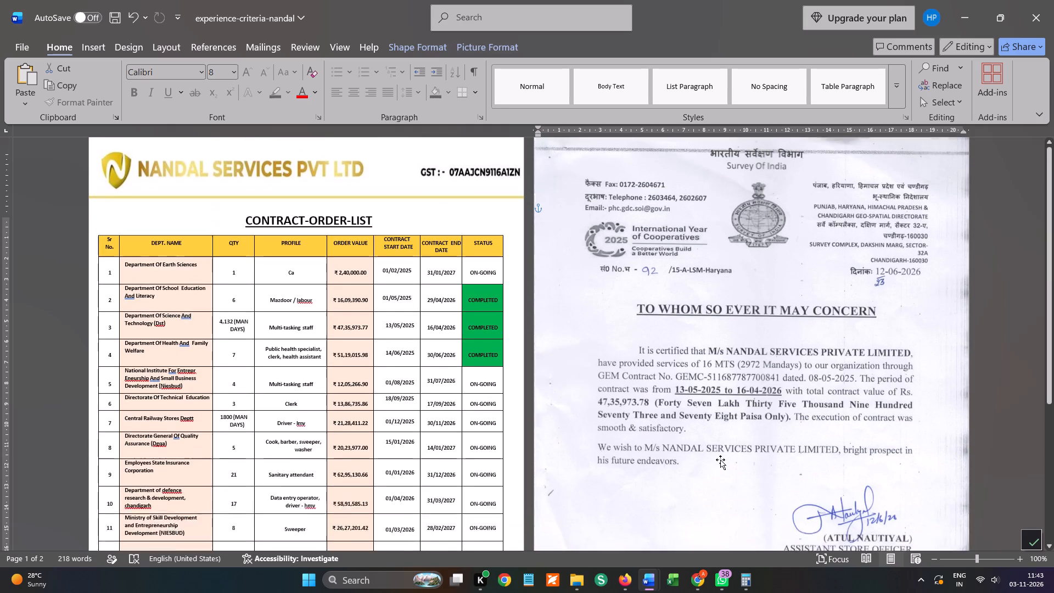
scroll(721, 457, "down", 5)
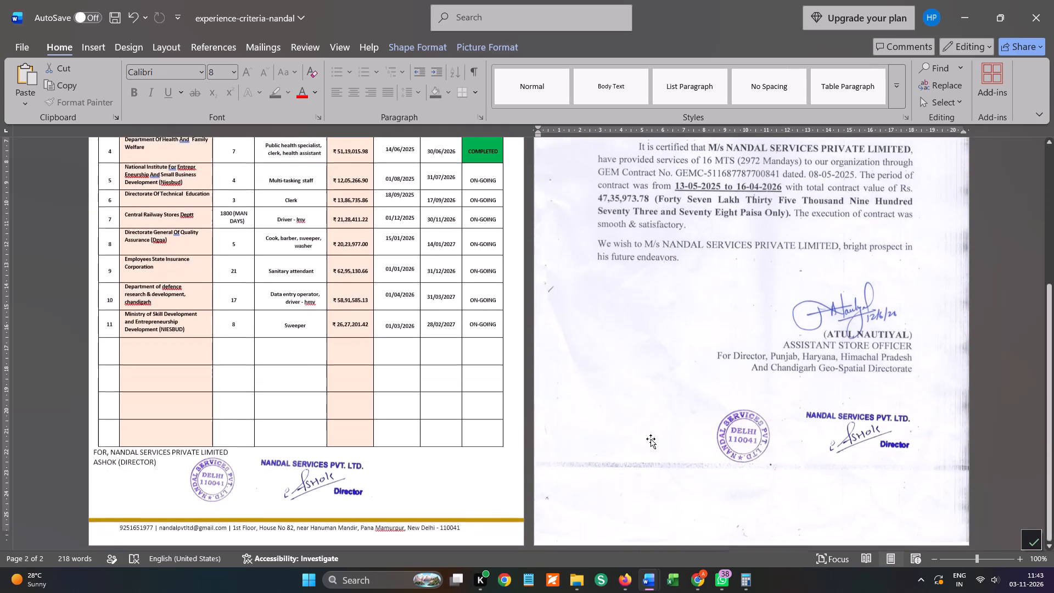
scroll(613, 412, "up", 1)
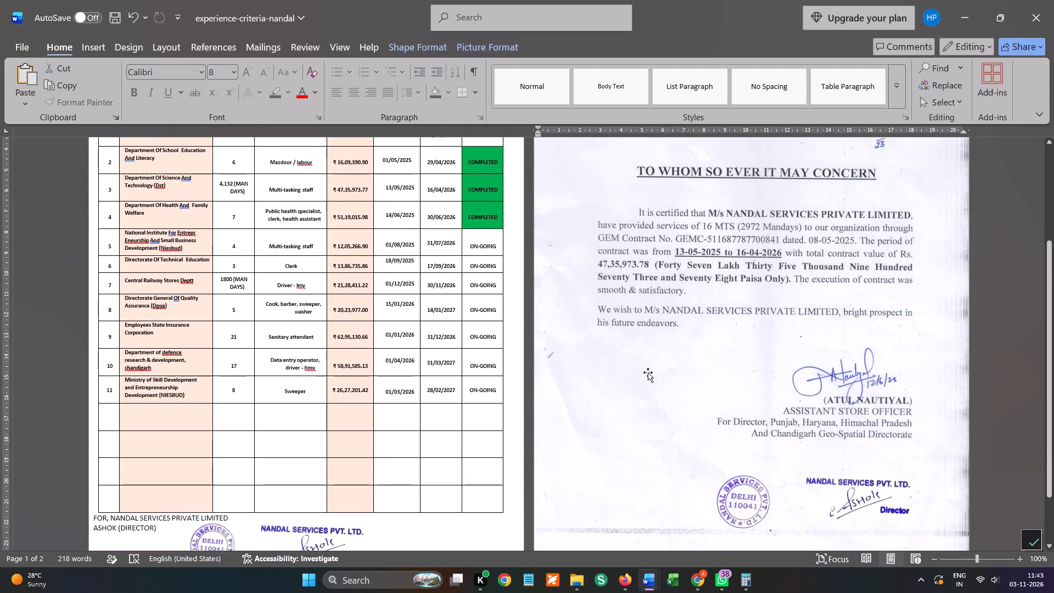
scroll(648, 372, "up", 1)
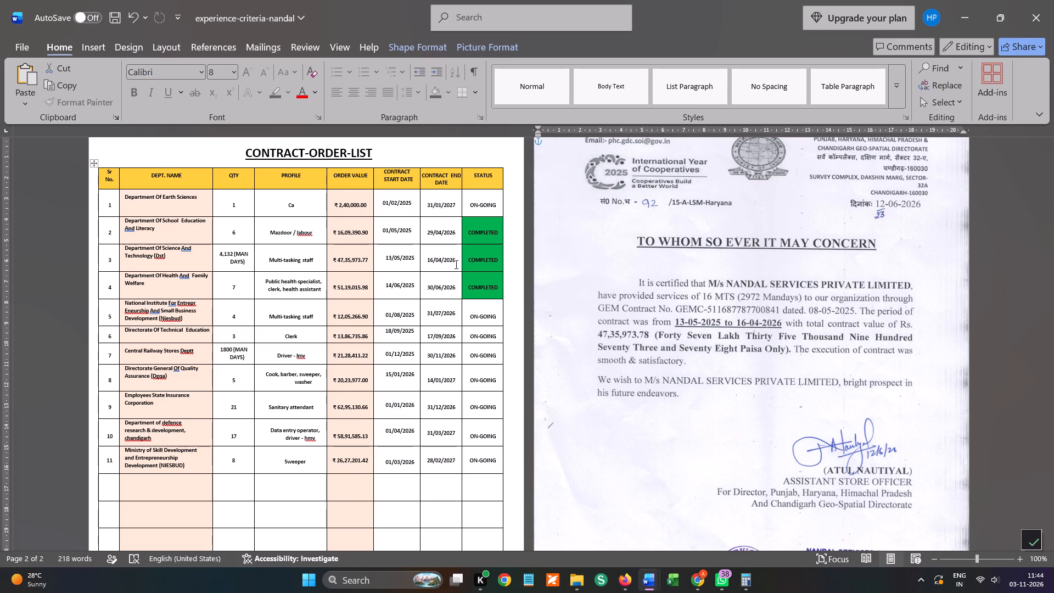
Enter serial number 12 in the first blank contract row and move to its department name cell.
scroll(366, 301, "down", 3)
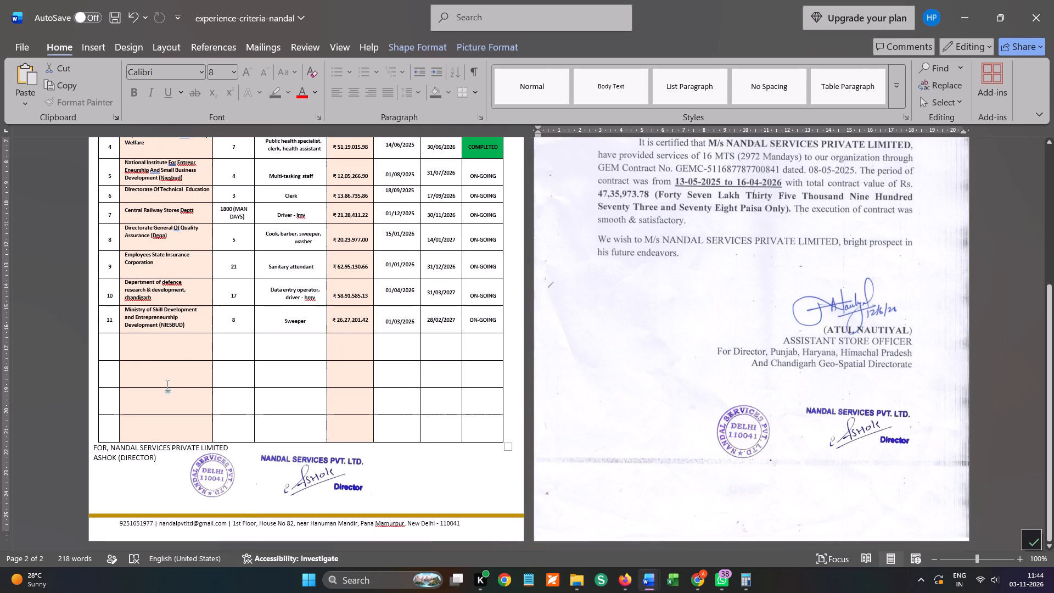
left_click(113, 346)
left_click(169, 345)
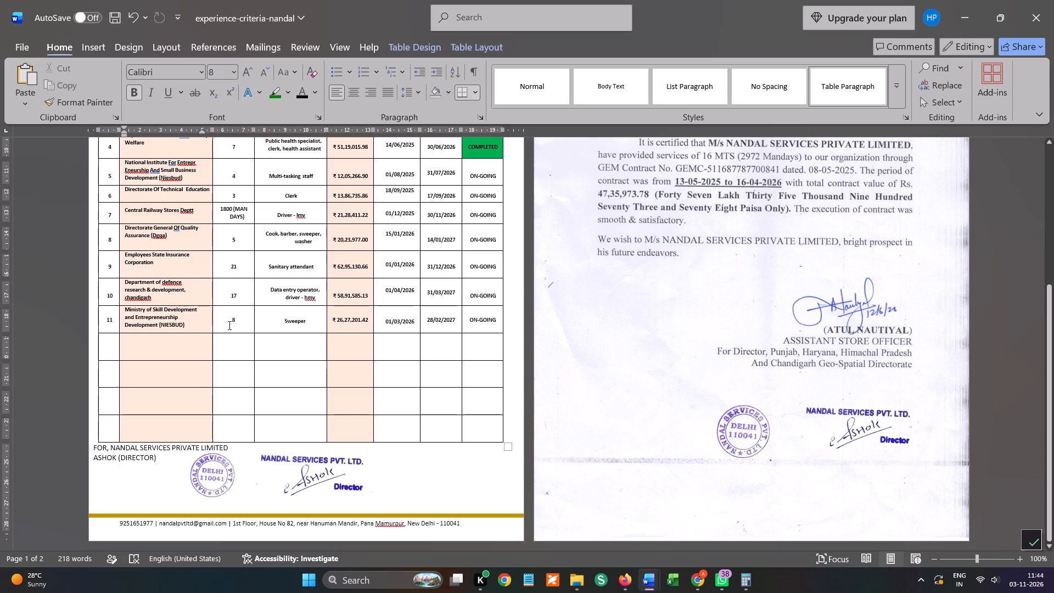
left_click(114, 349)
type("12")
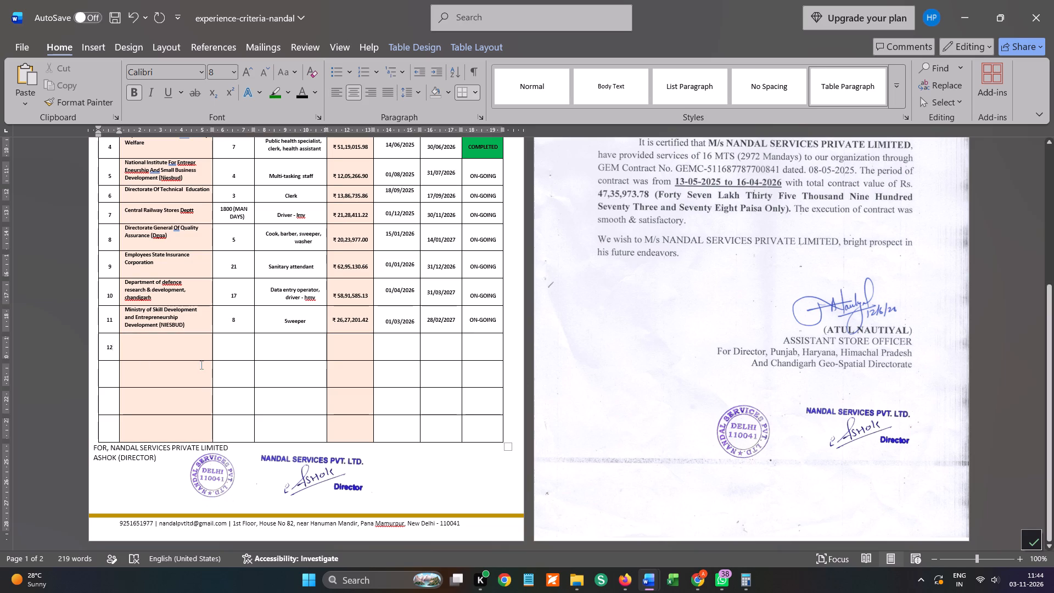
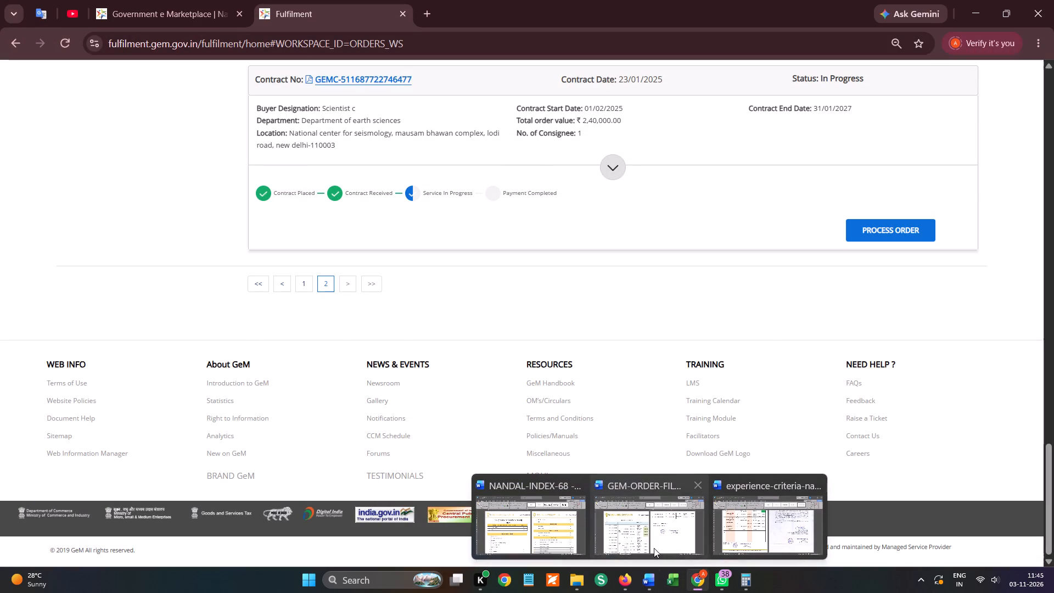
Compare the contract rows in experience-criteria-nandal with those in GEM-ORDER-FILE-NANDAL, down to row 12.
left_click(745, 530)
key("alt+Tab")
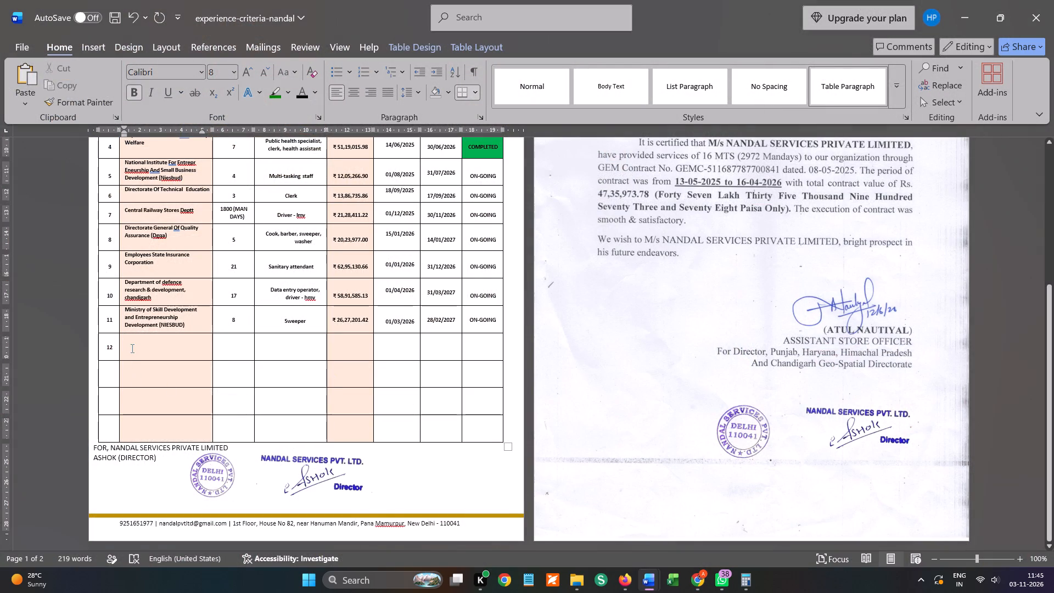
key("alt+Tab")
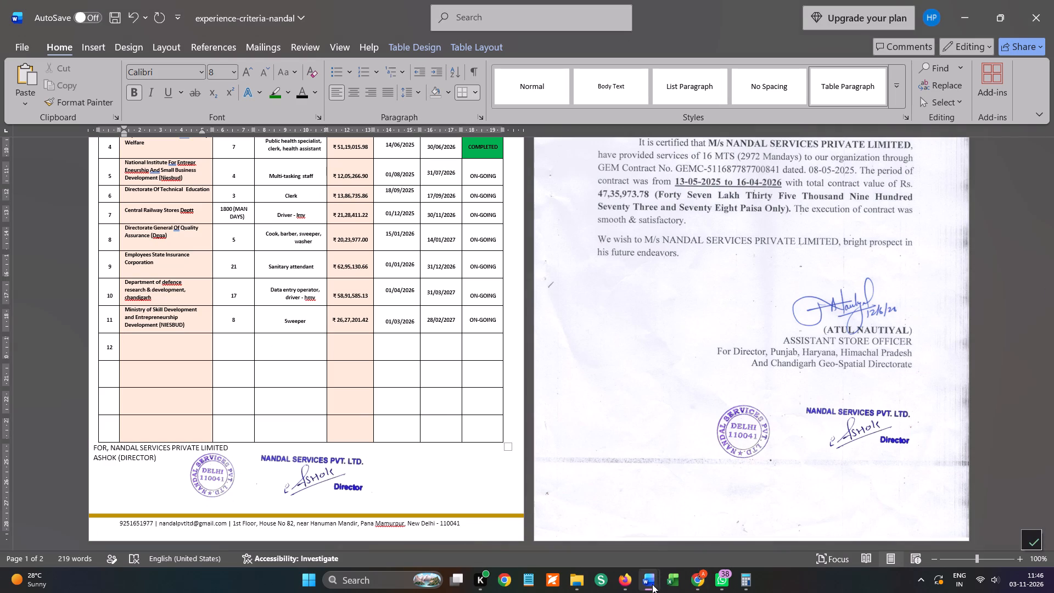
left_click(681, 538)
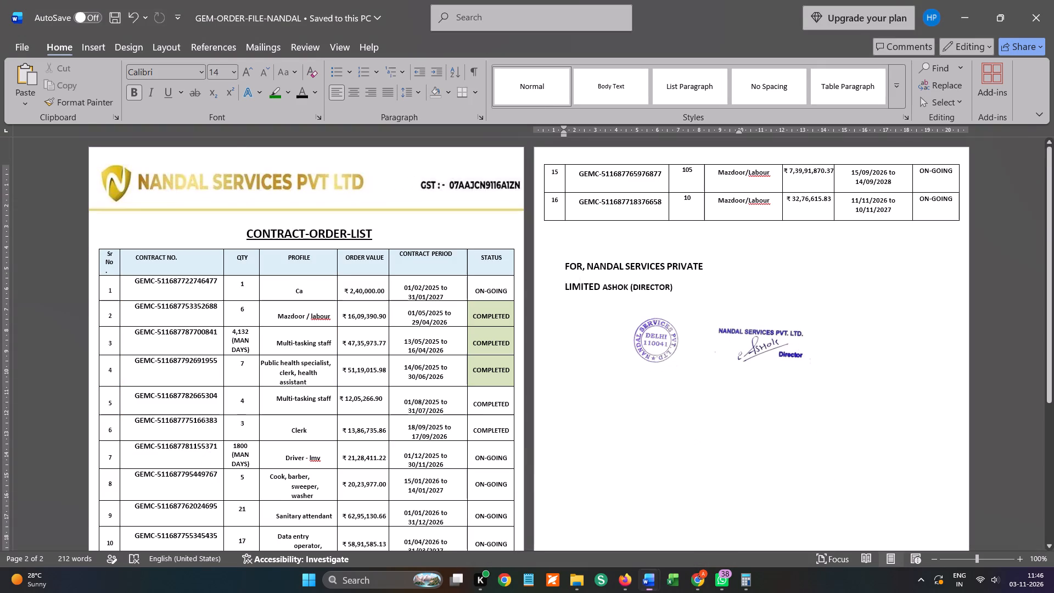
scroll(472, 349, "down", 4)
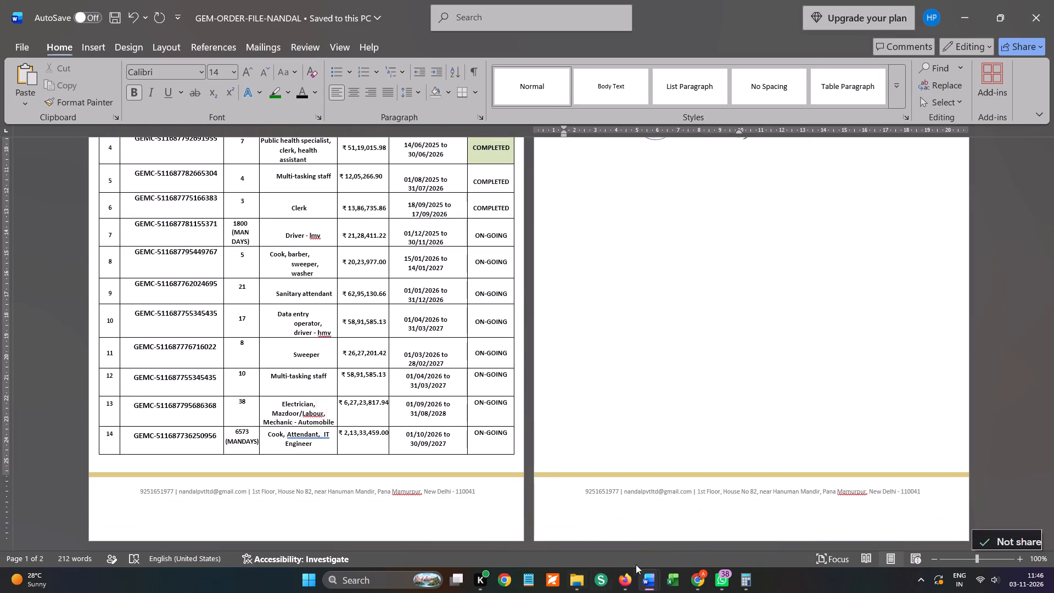
left_click(649, 575)
left_click(750, 531)
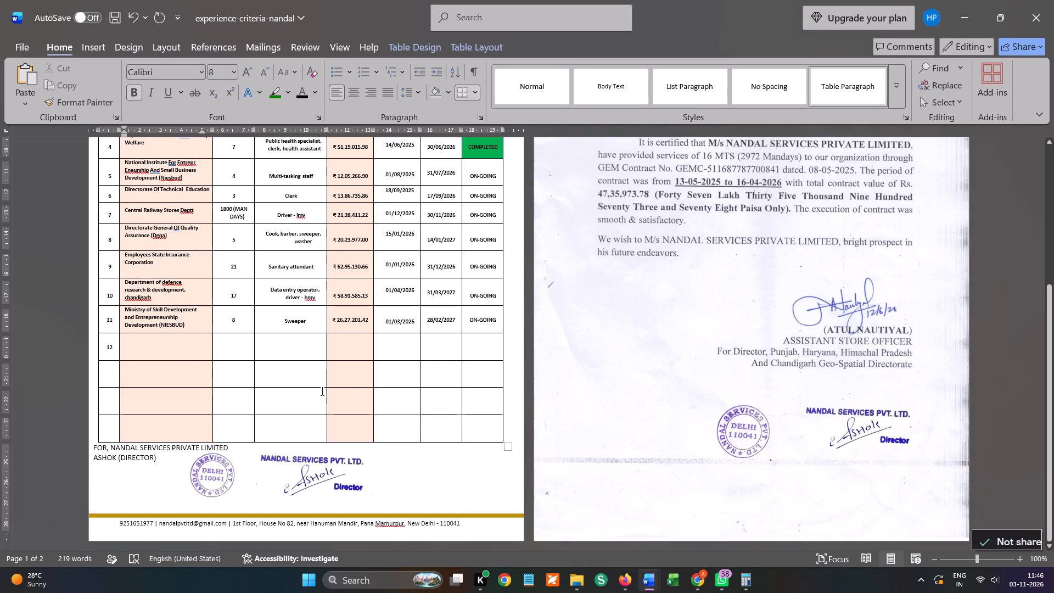
key("alt+Tab")
key("alt+Tab")
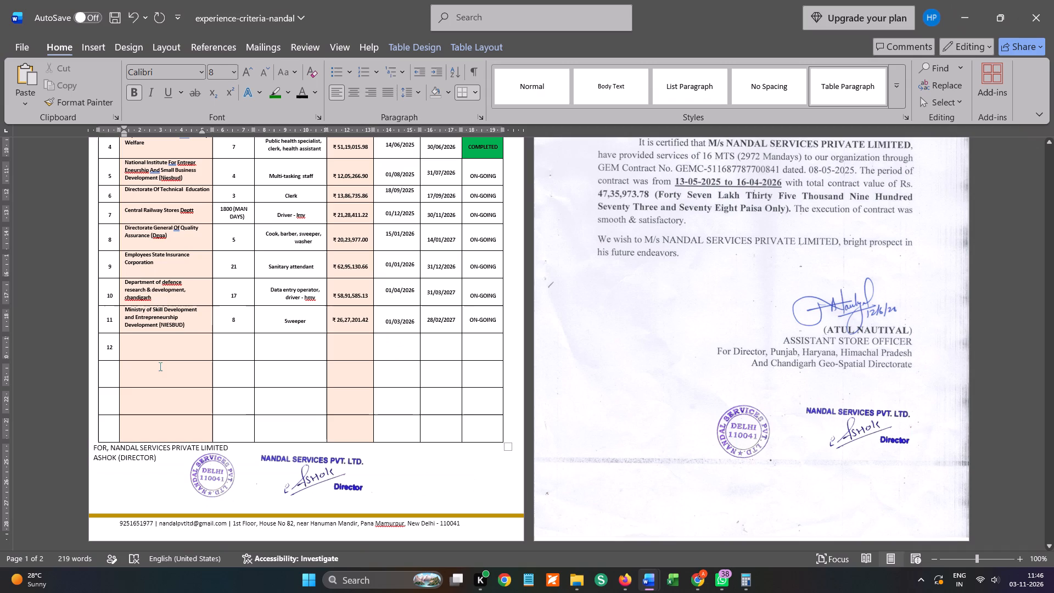
scroll(195, 349, "up", 1)
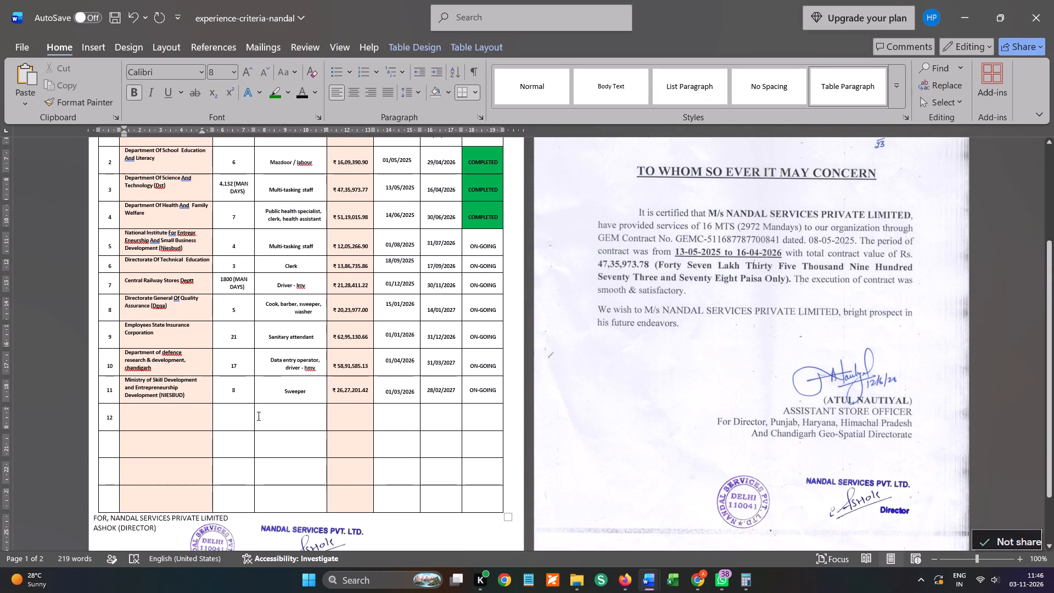
scroll(356, 382, "up", 2)
key("alt+Tab")
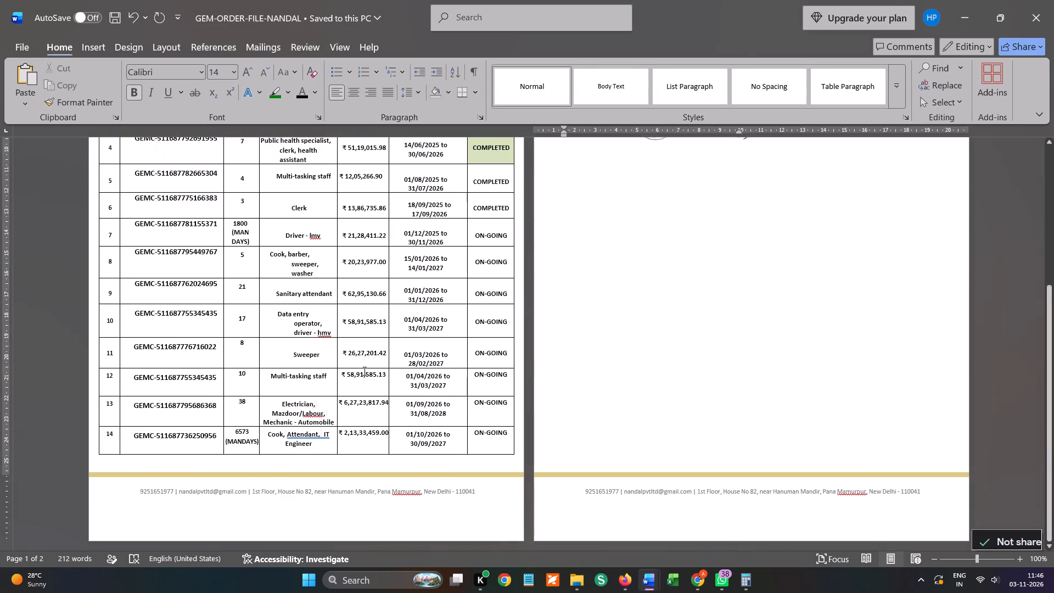
scroll(366, 368, "up", 2)
key("alt+Tab")
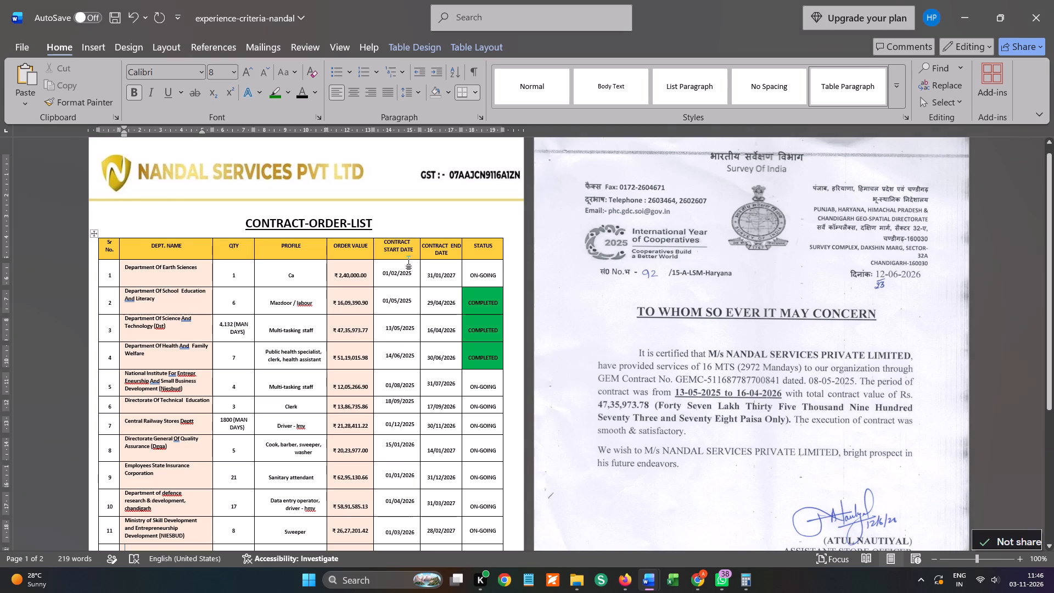
key("alt+Tab")
key("alt+Tab")
key("alt+Tab")
key("alt+Tab")
key("alt+Tab")
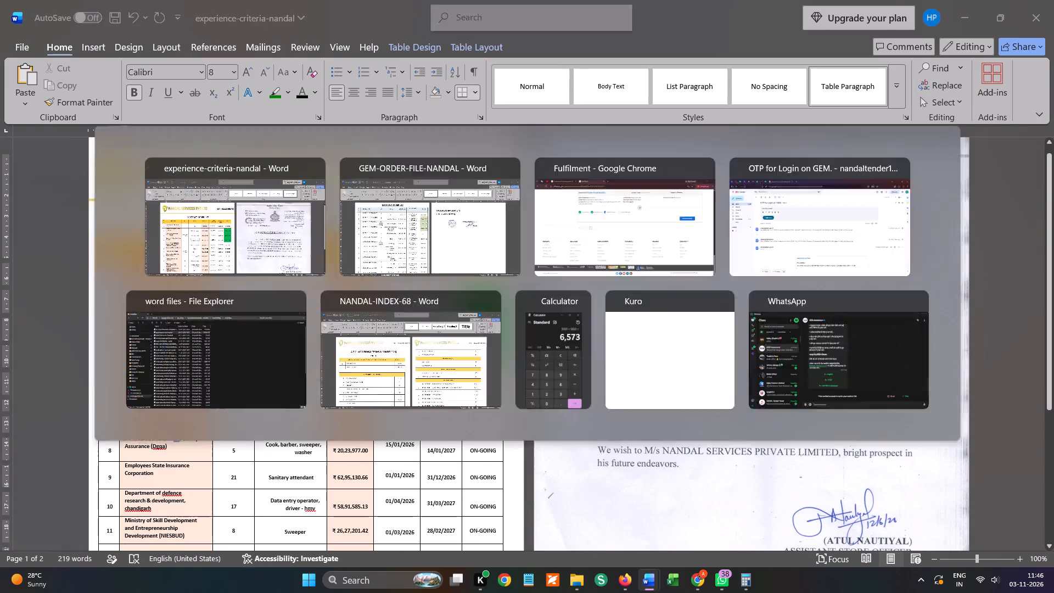
key("alt+Tab")
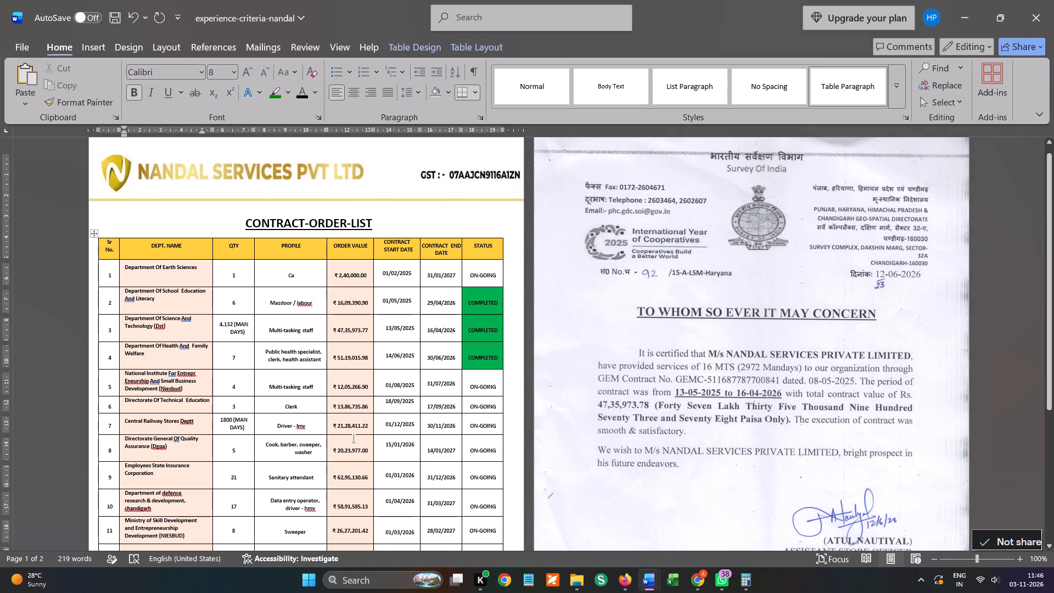
key("alt+Tab")
key("alt+Tab")
key("alt+Tab")
key("alt+Tab")
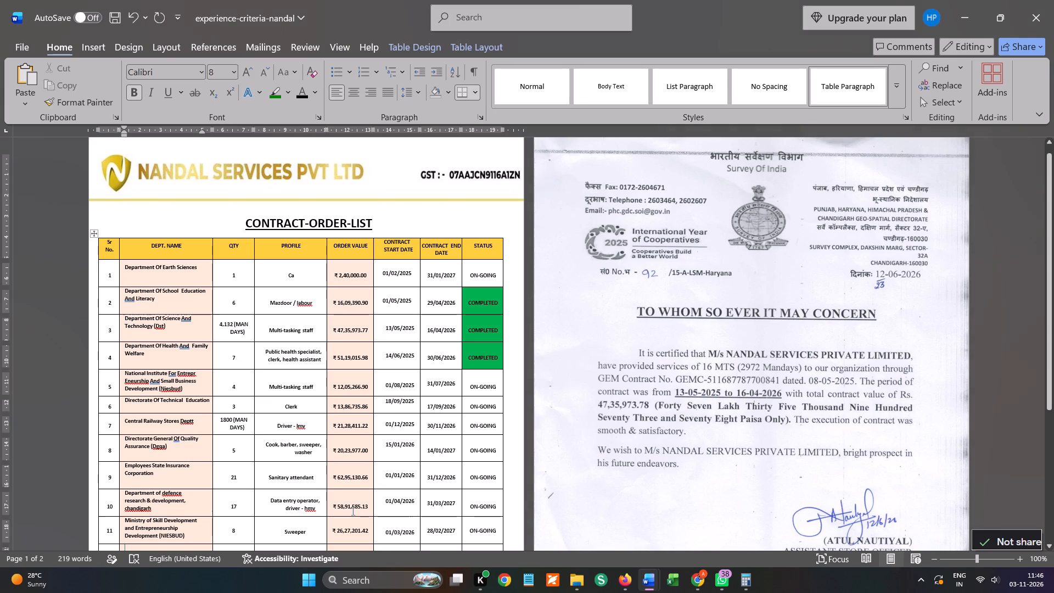
scroll(354, 498, "down", 1)
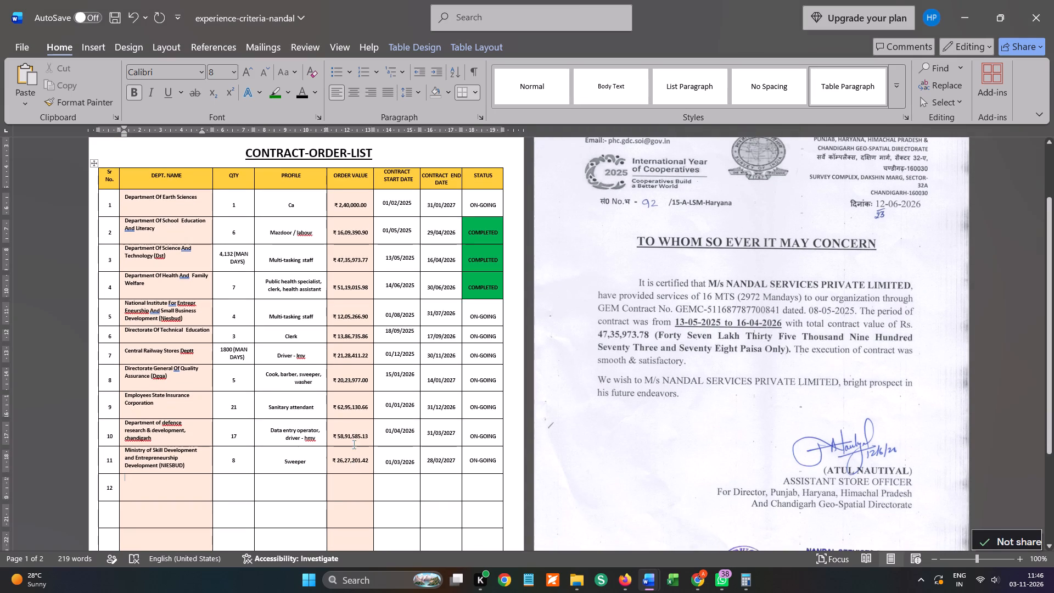
key("alt+Tab")
key("alt+Tab")
key("alt+Tab")
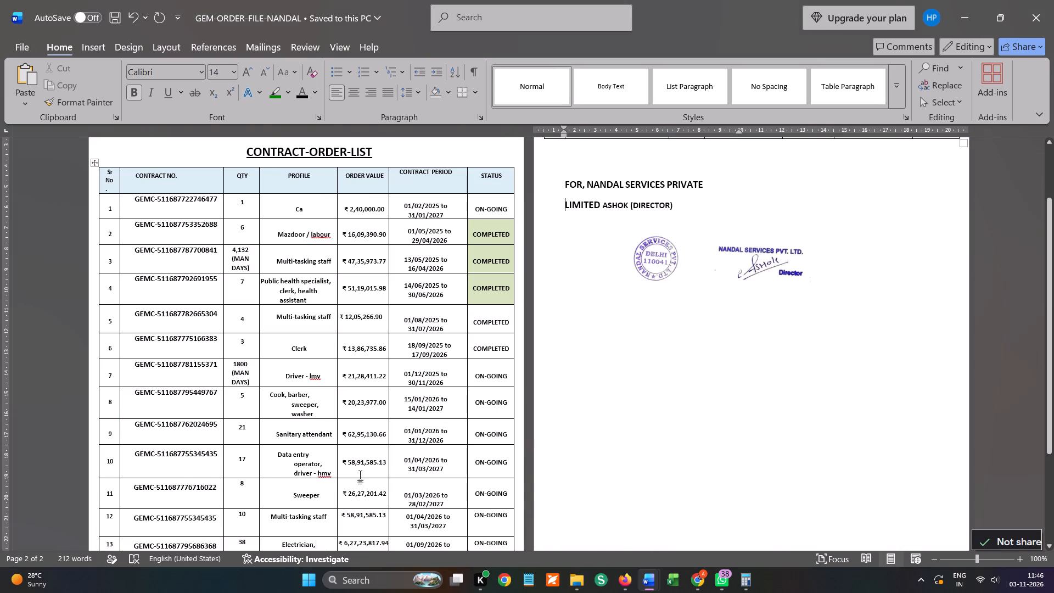
key("alt+Tab")
left_click(197, 489)
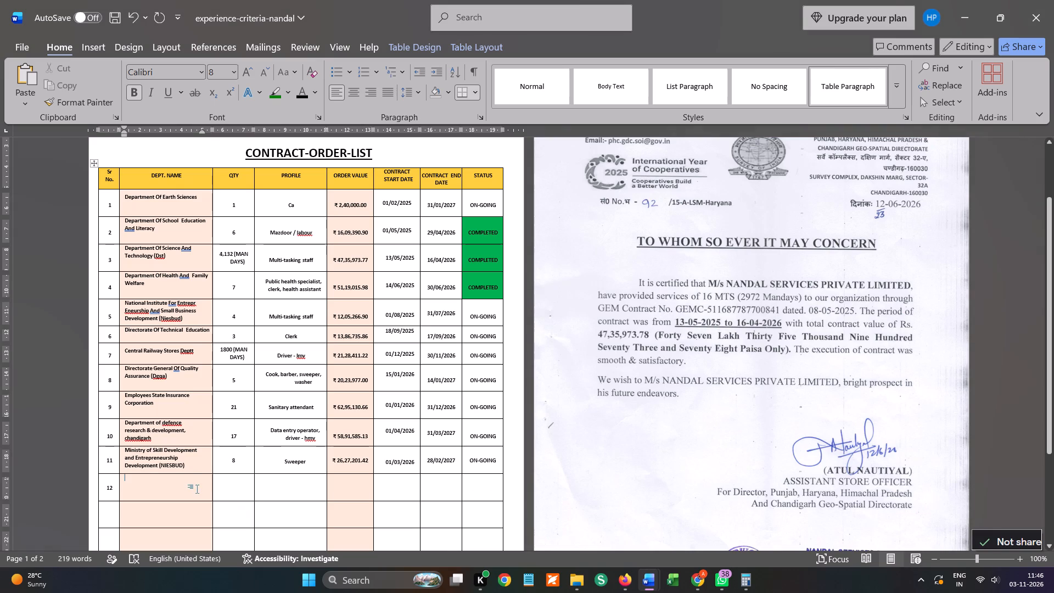
key("alt+Tab")
scroll(337, 429, "down", 1)
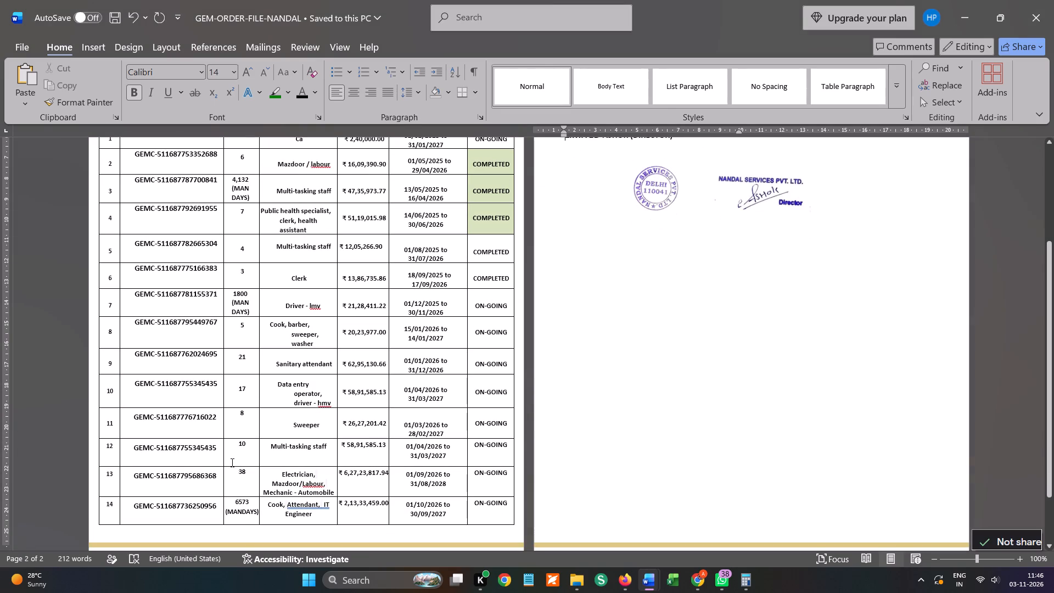
left_click_drag(132, 447, 132, 447)
left_click_drag(132, 447, 204, 447)
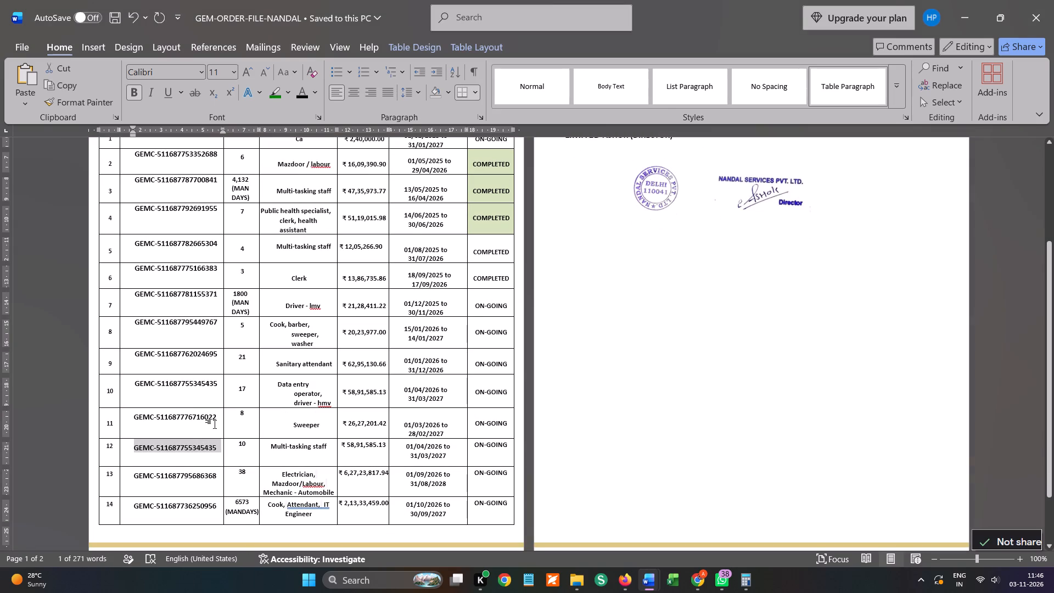
key("ctrl+c")
key("ctrl+c")
key("ctrl+c")
key("alt+Tab")
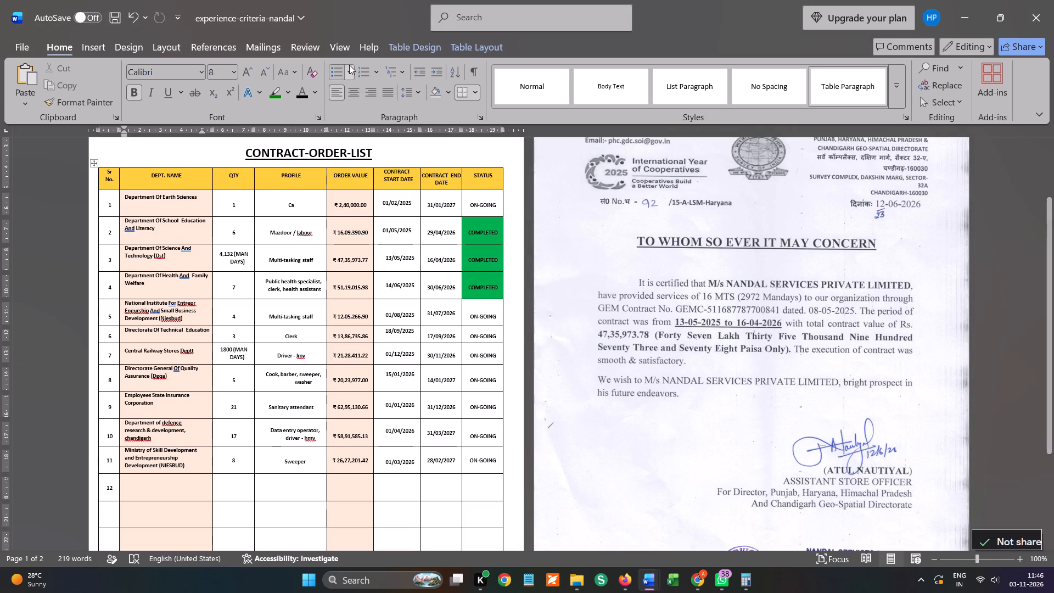
key("alt+Tab")
left_click(693, 577)
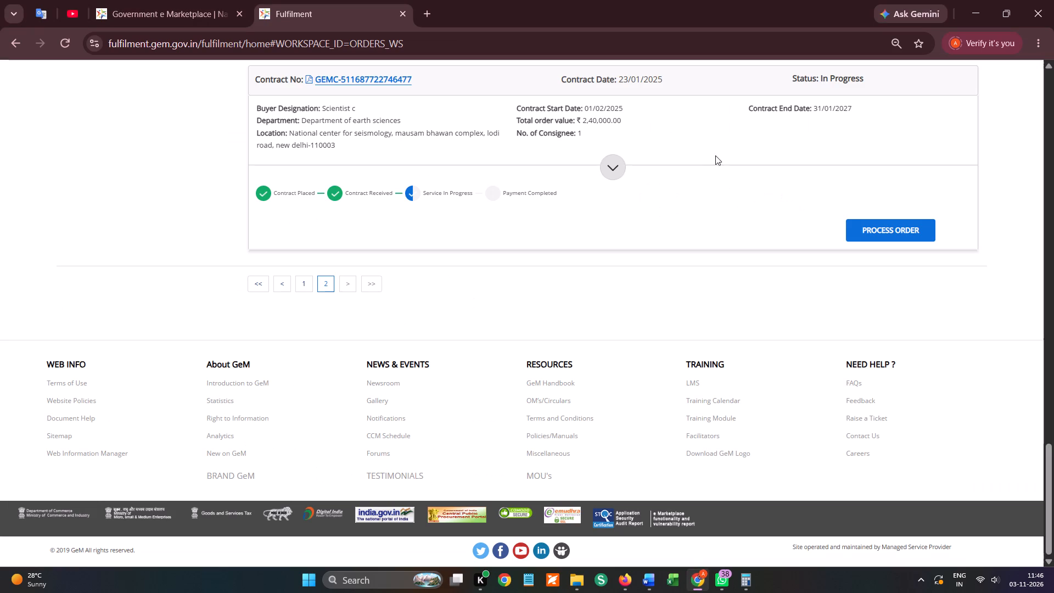
scroll(728, 214, "up", 14)
left_click(794, 175)
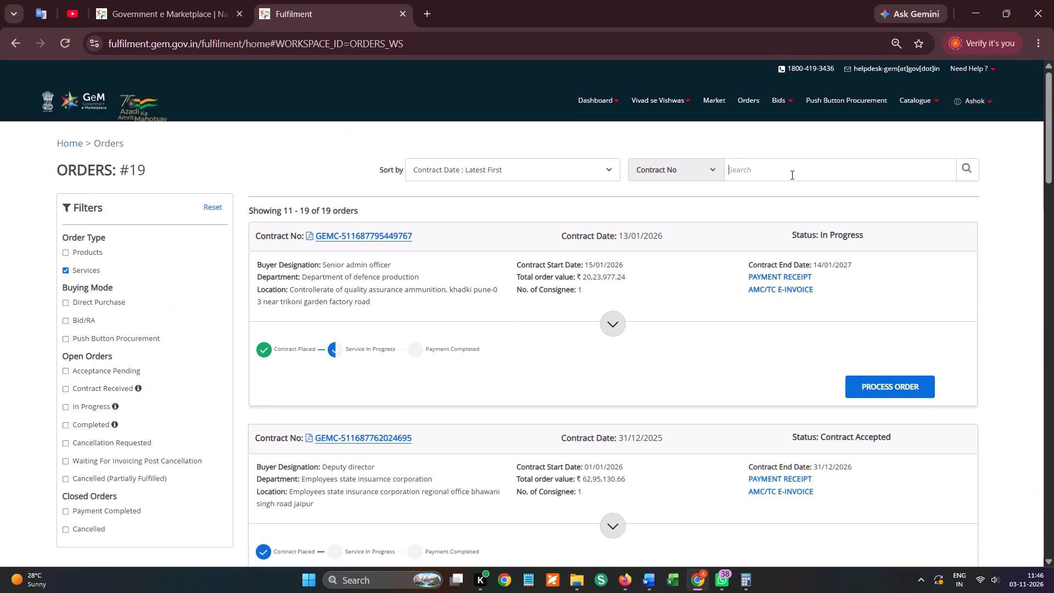
key("ctrl+v")
left_click(977, 169)
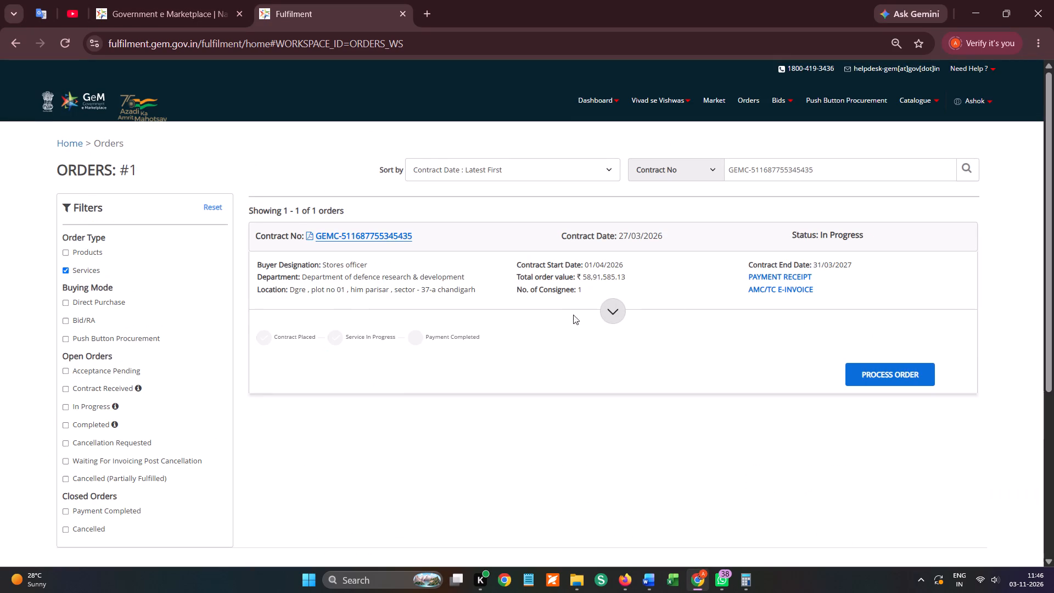
Copy "Department of defence research & development" from the GeM order into row 12's department name cell in experience-criteria-nandal.
key("alt+Tab")
key("alt+Tab")
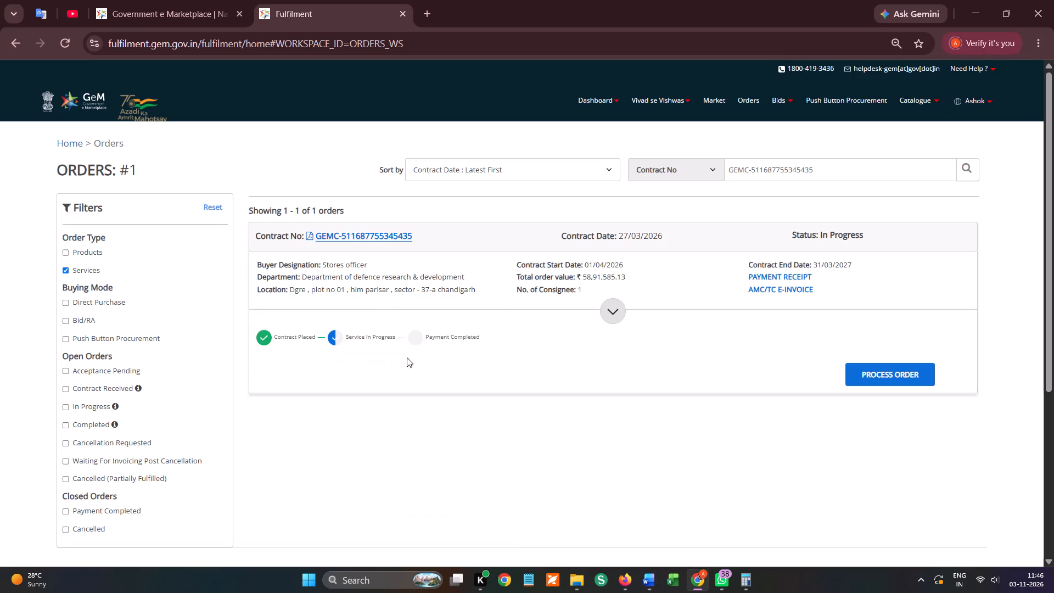
key("alt+Tab")
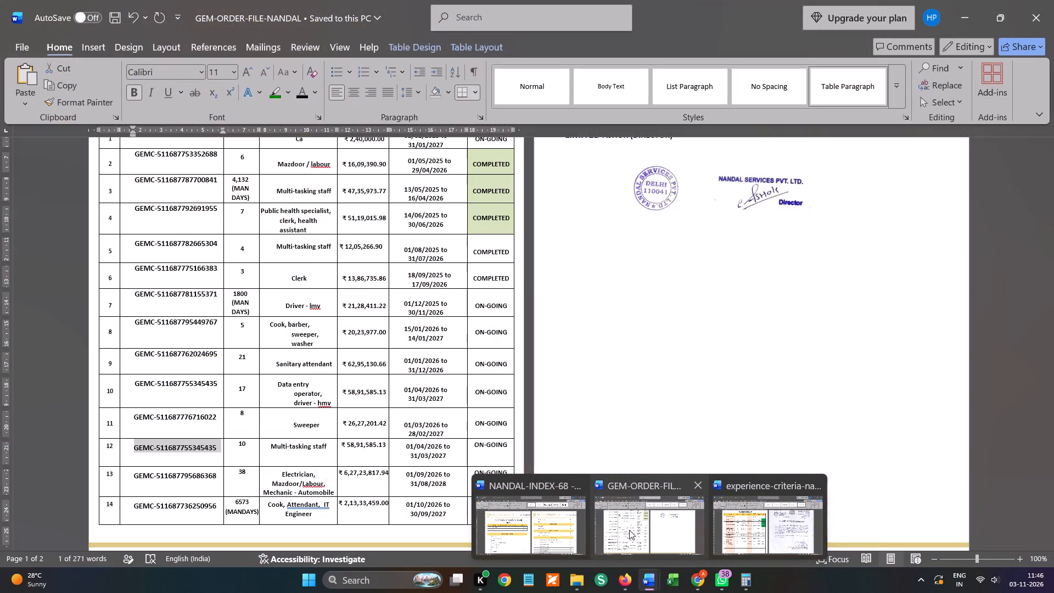
left_click(680, 529)
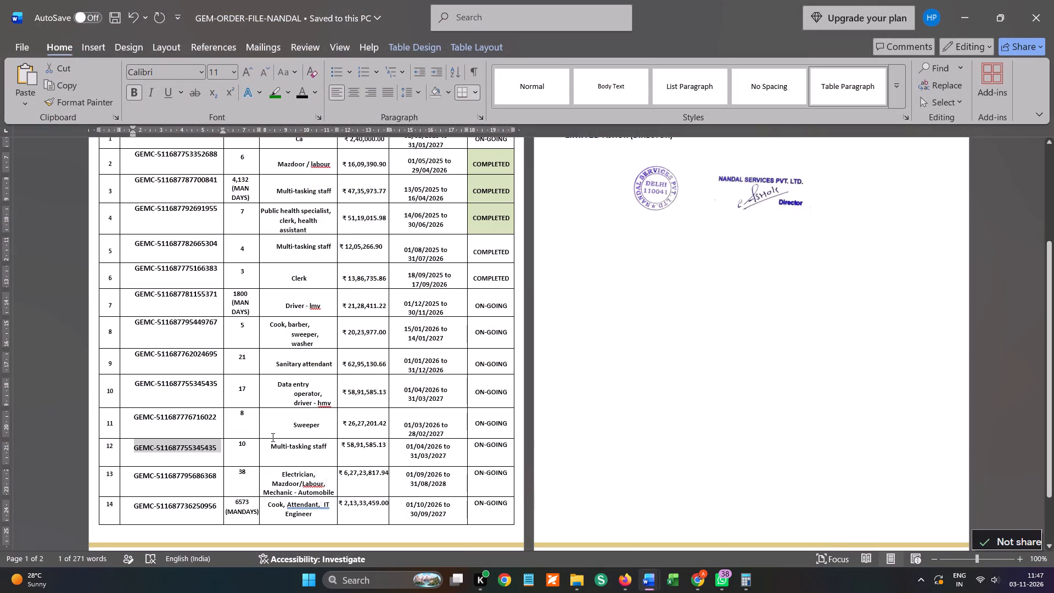
key("alt+Tab")
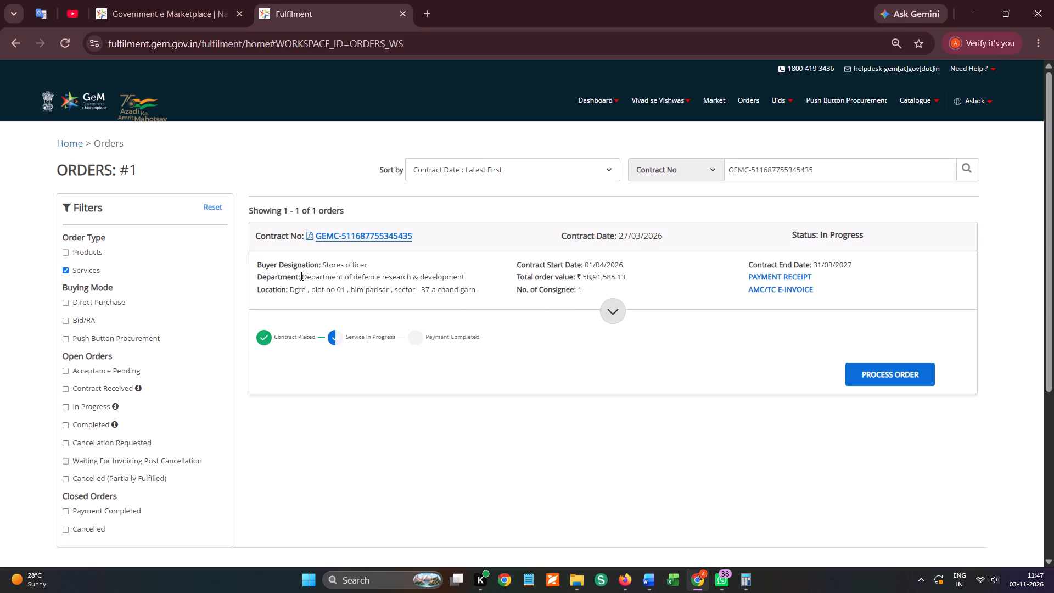
left_click_drag(300, 276, 473, 277)
key("ctrl+c")
key("ctrl+c")
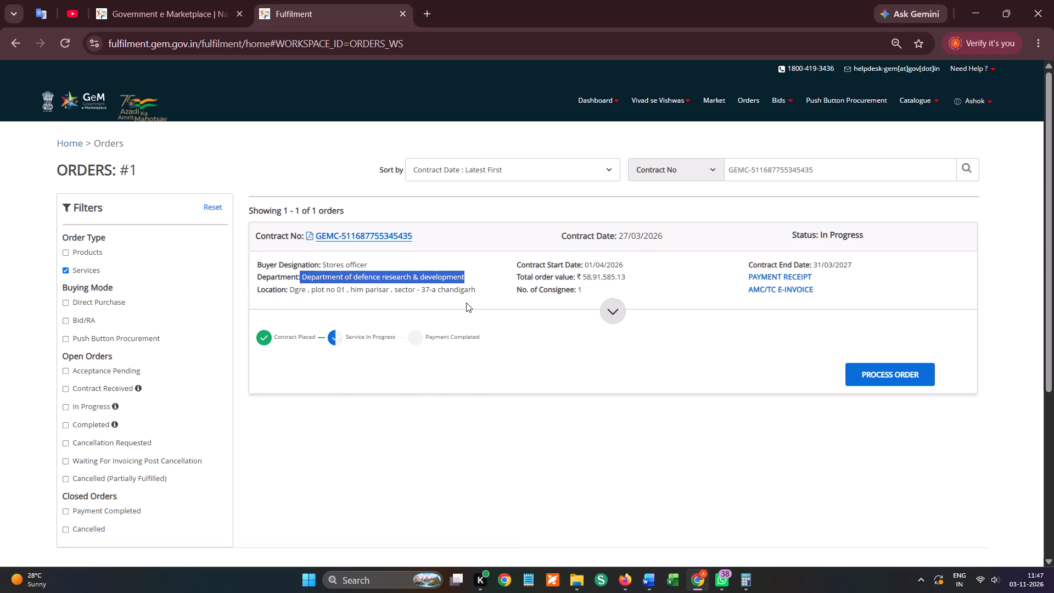
key("alt+Tab")
key("alt+Tab")
left_click(655, 579)
left_click(742, 529)
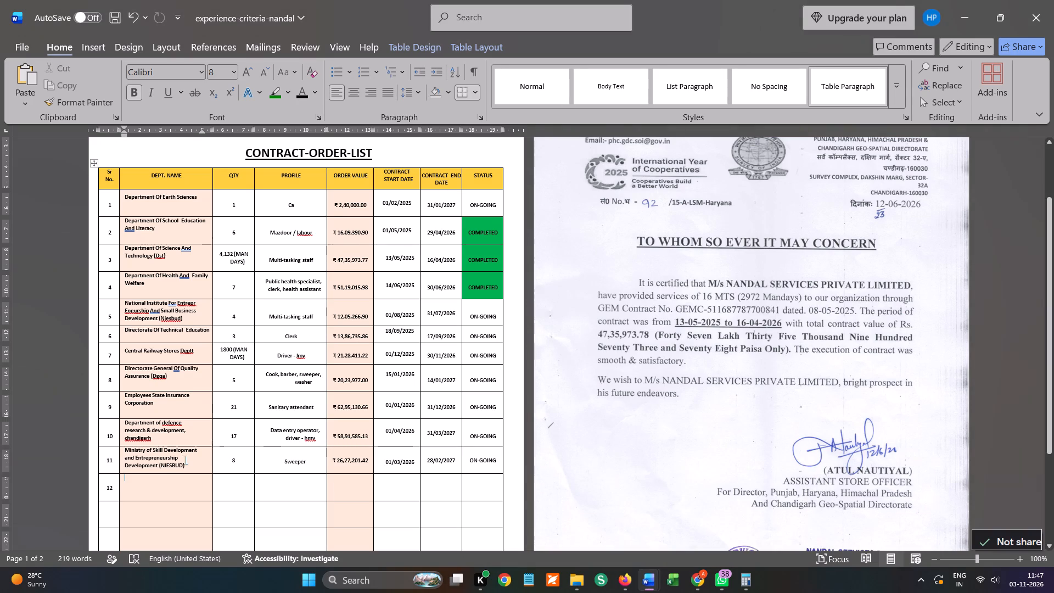
key("ctrl+v")
Enter 10 as the quantity for contract row 12.
left_click(251, 489)
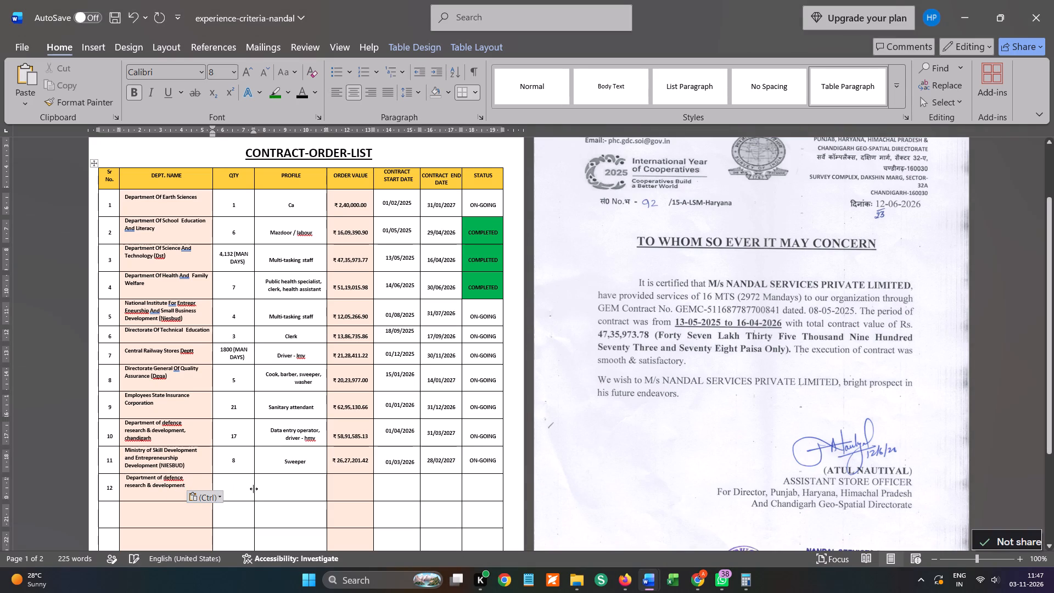
key("alt+Tab")
key("alt+Tab")
type("10")
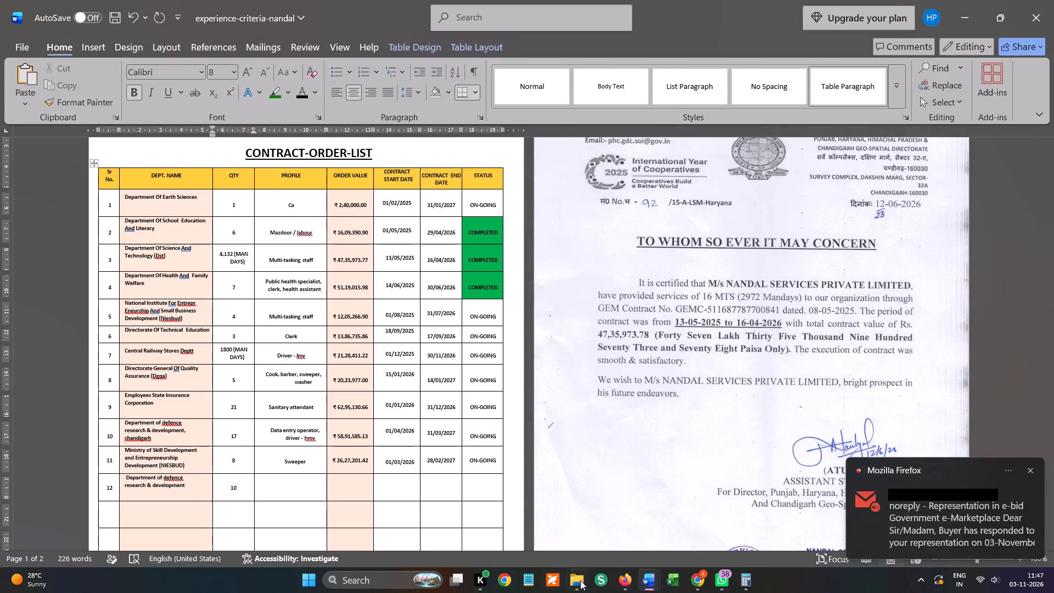
Copy "Multi-tasking staff" from row 12 of GEM-ORDER-FILE-NANDAL into row 12's profile cell in experience-criteria-nandal.
left_click(643, 577)
left_click(632, 528)
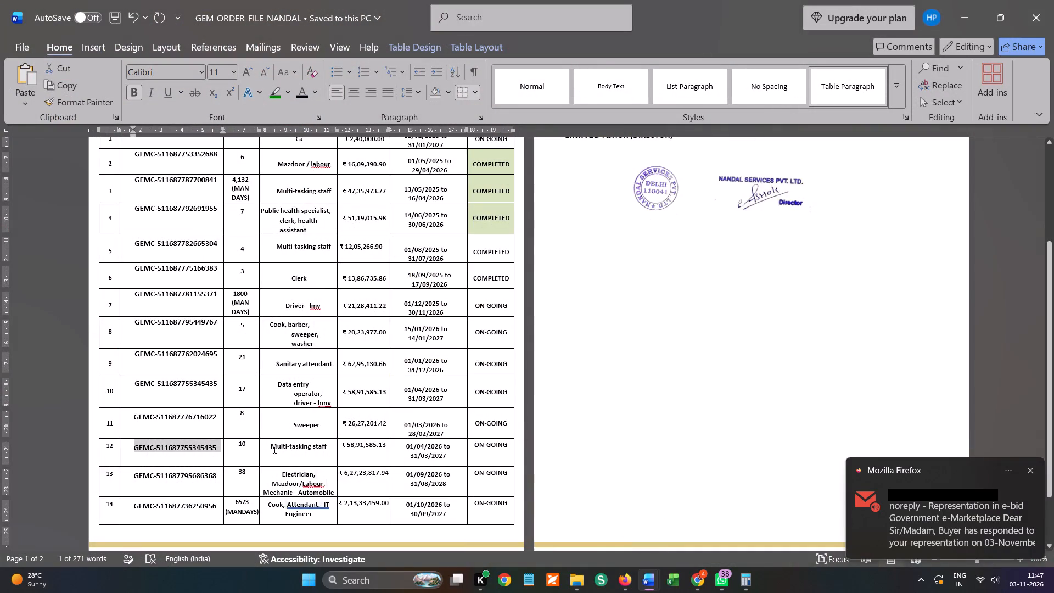
left_click_drag(273, 449, 332, 447)
key("ctrl+c")
key("alt+Tab")
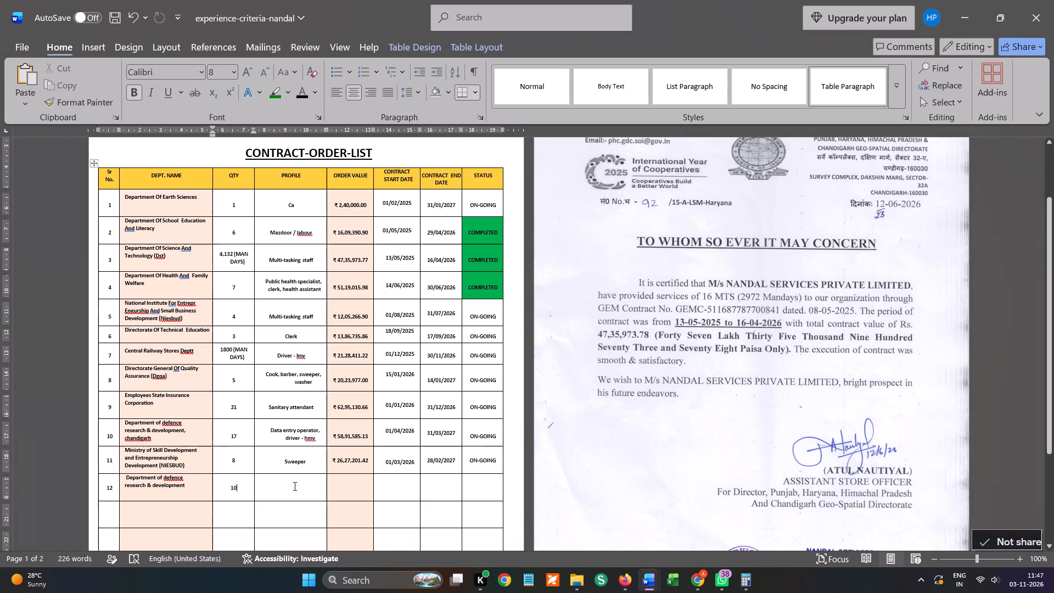
left_click(284, 487)
key("ctrl+v")
Copy row 12's order value ₹ 58,91,585.13 from GEM-ORDER-FILE-NANDAL into the order value cell of row 12 in experience-criteria-nandal.
key("alt+Tab")
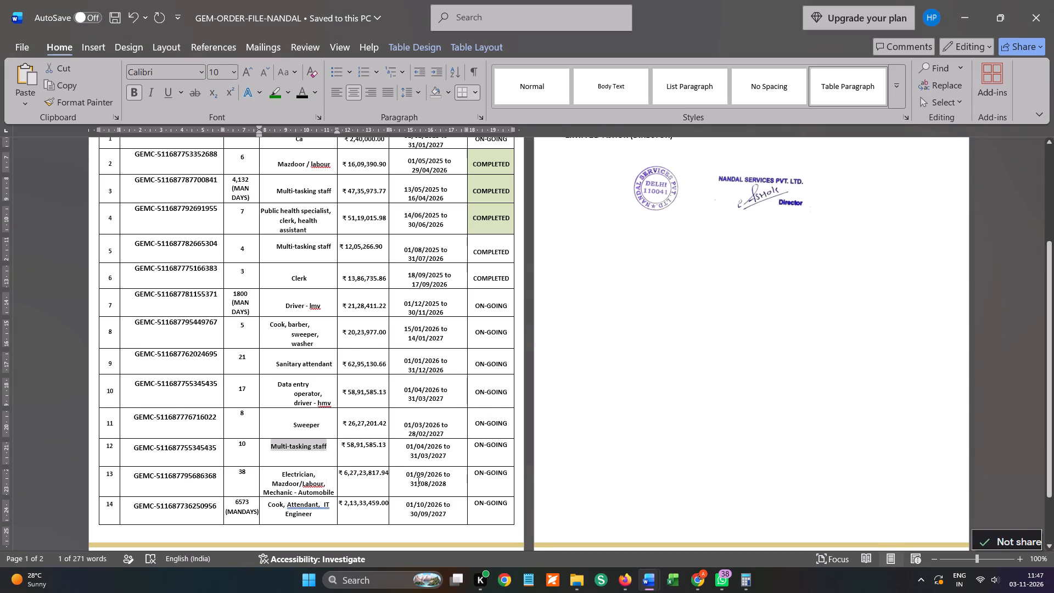
left_click_drag(342, 446, 375, 445)
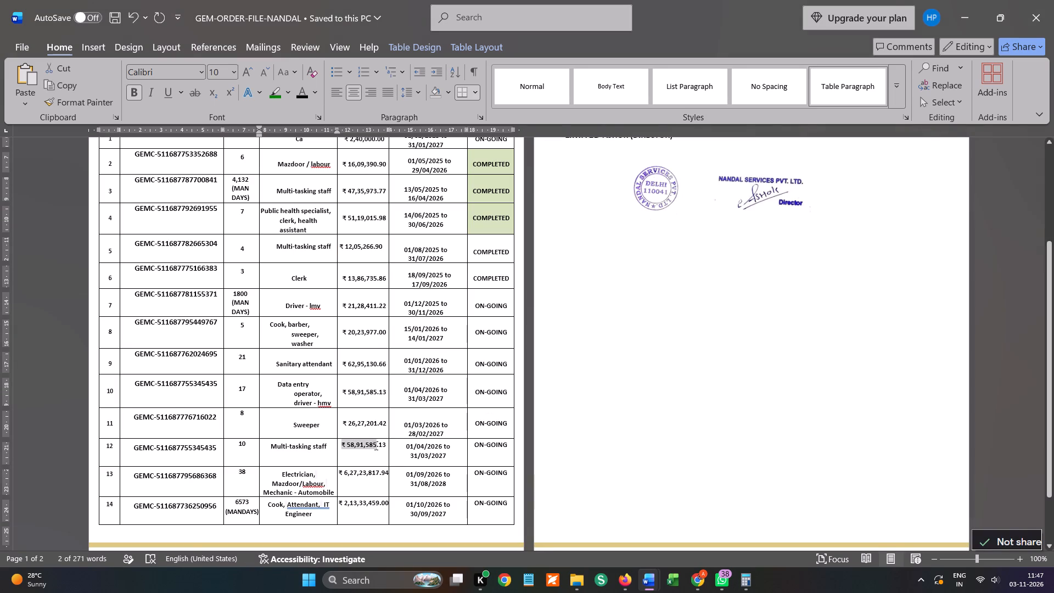
left_click_drag(375, 445, 382, 445)
key("ctrl+c")
key("alt+Tab")
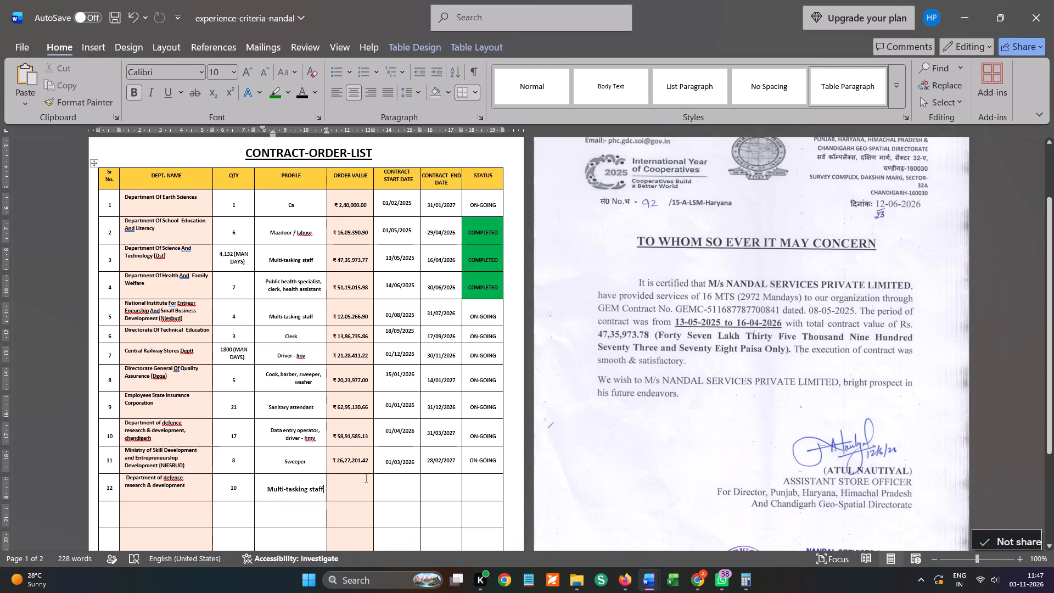
left_click(357, 483)
key("ctrl+v")
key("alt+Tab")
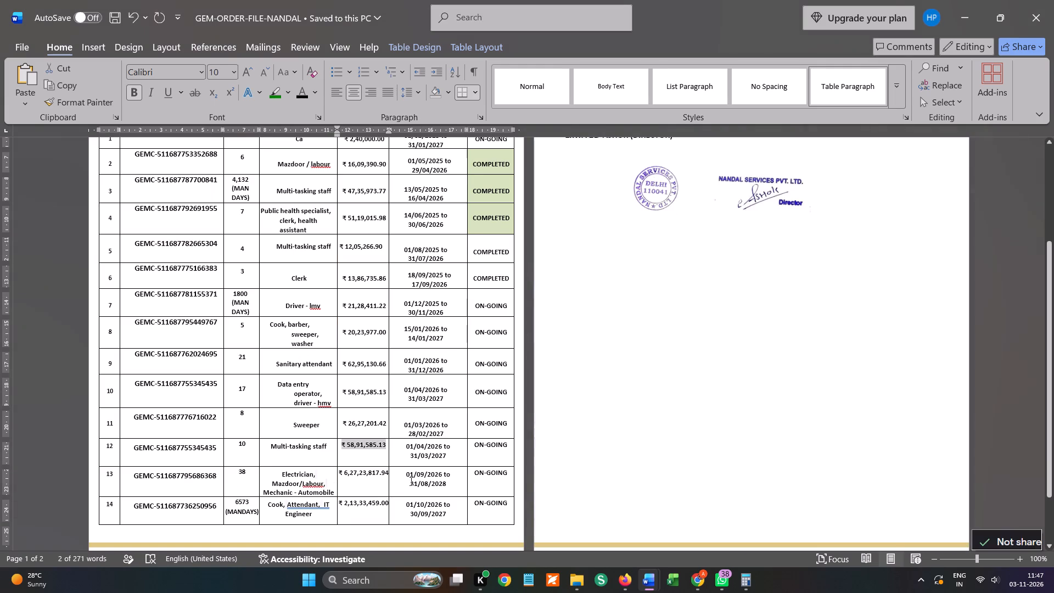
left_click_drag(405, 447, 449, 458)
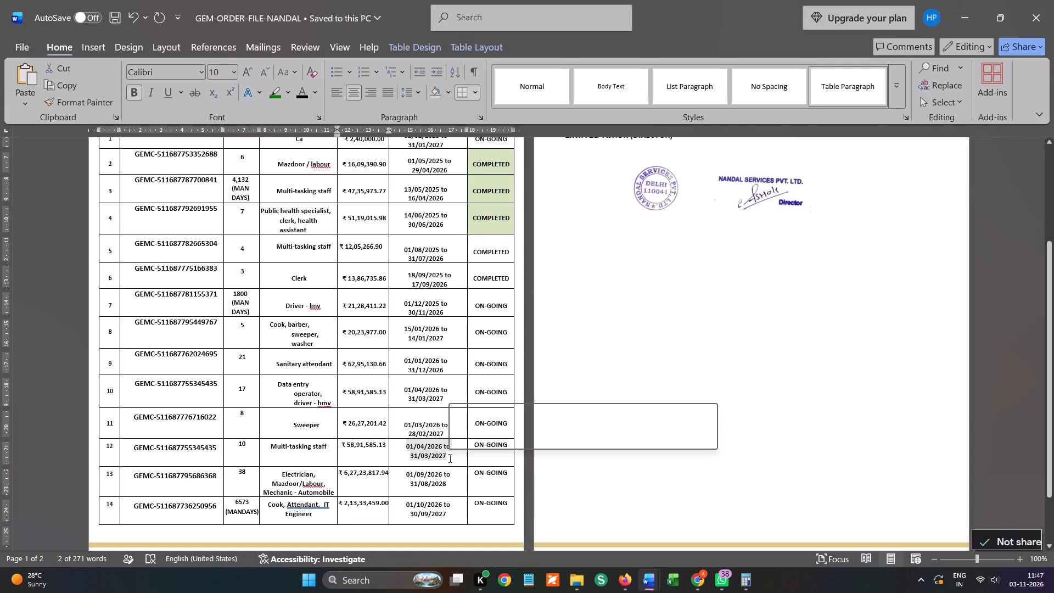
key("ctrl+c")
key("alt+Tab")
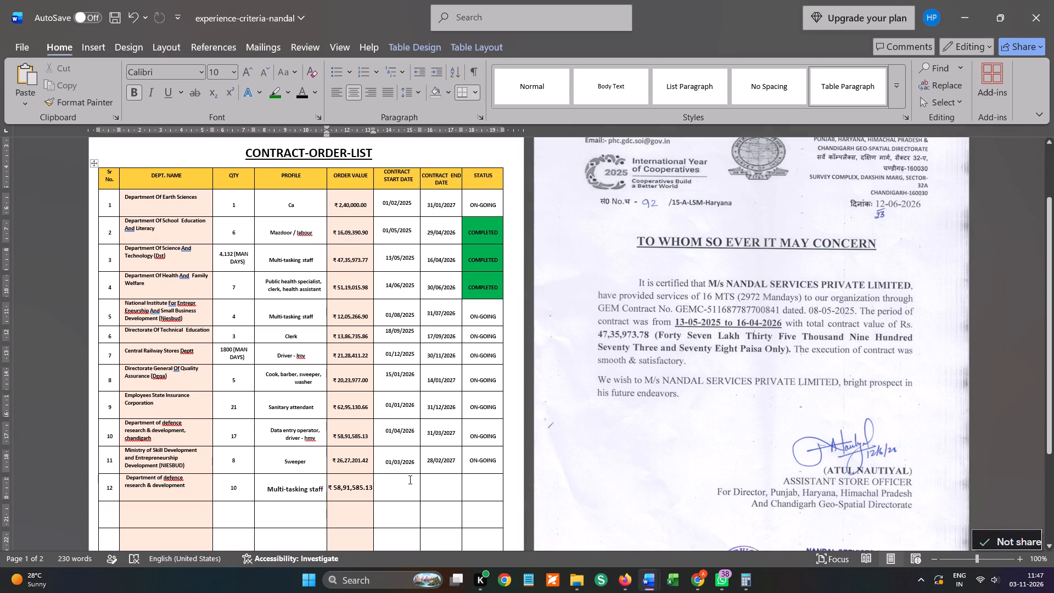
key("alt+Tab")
Copy the start date 01/04/2026 from row 12 of GEM-ORDER-FILE-NANDAL into row 12's contract start date cell in experience-criteria-nandal.
left_click(410, 452)
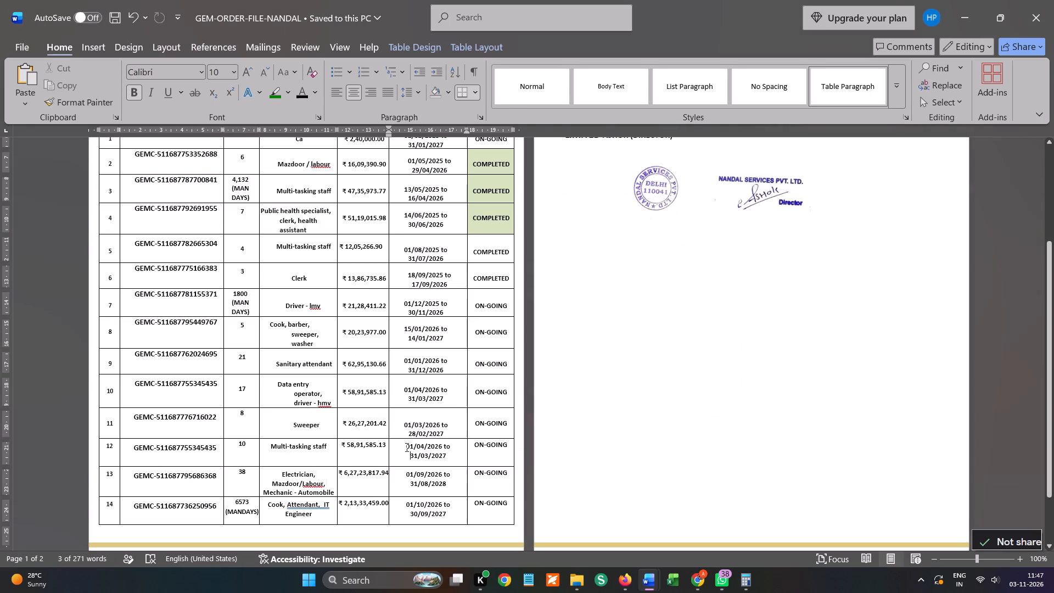
left_click_drag(403, 447, 434, 447)
key("ctrl+c")
key("alt+Tab")
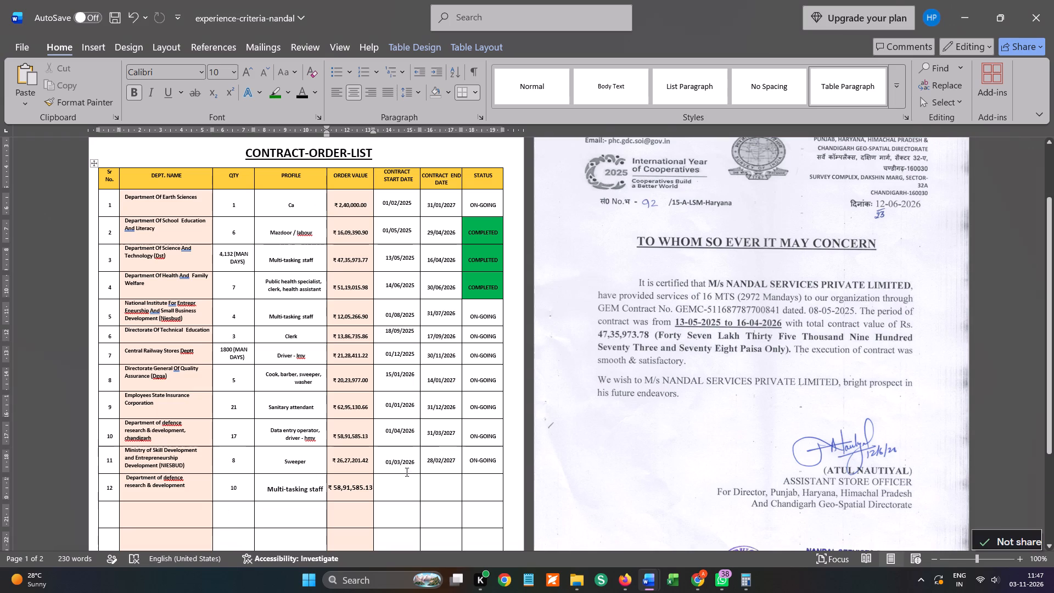
left_click(396, 483)
key("ctrl+v")
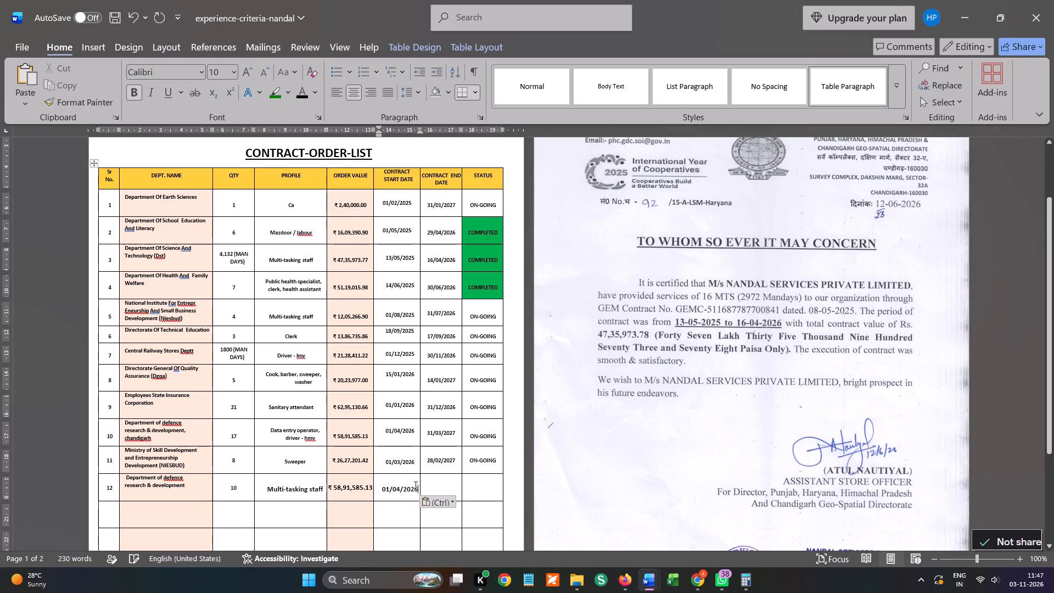
Copy the end date 31/03/2027 from row 12 of GEM-ORDER-FILE-NANDAL into row 12's contract end date cell in experience-criteria-nandal.
left_click(427, 483)
key("alt+Tab")
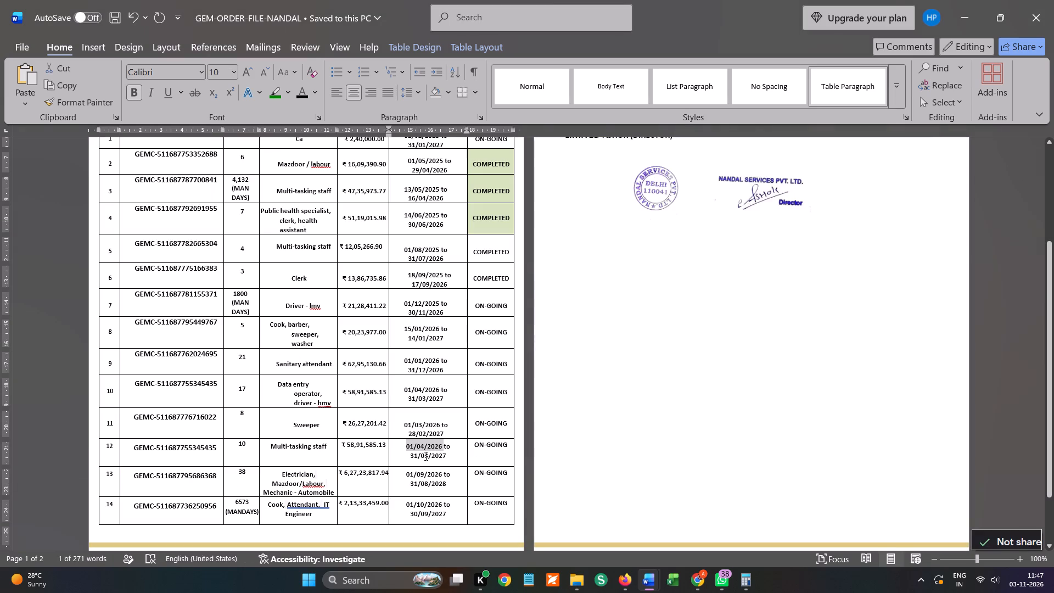
left_click_drag(410, 458, 443, 458)
key("ctrl+c")
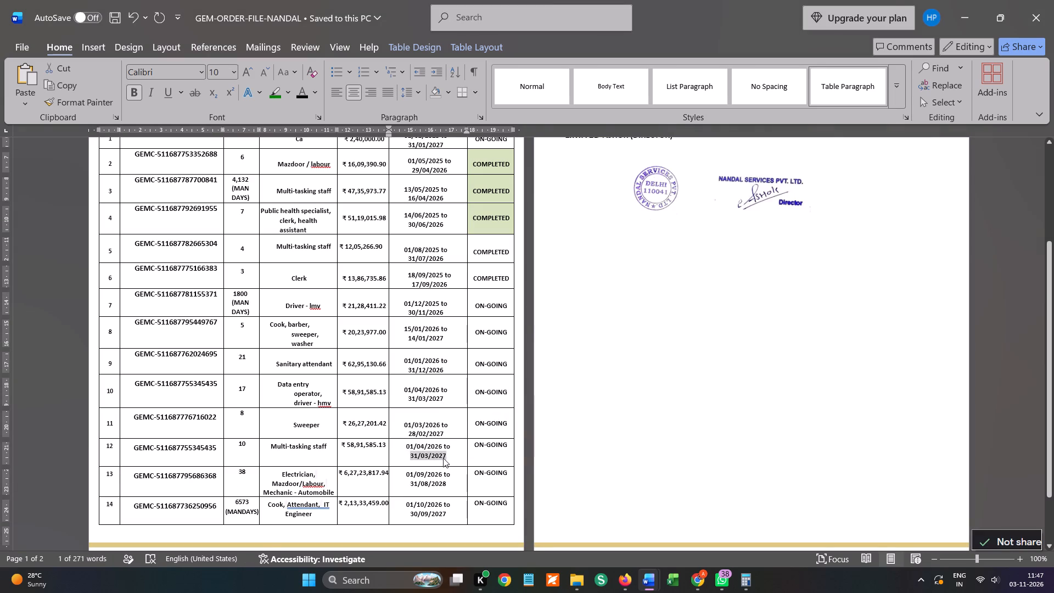
key("alt+Tab")
key("ctrl+v")
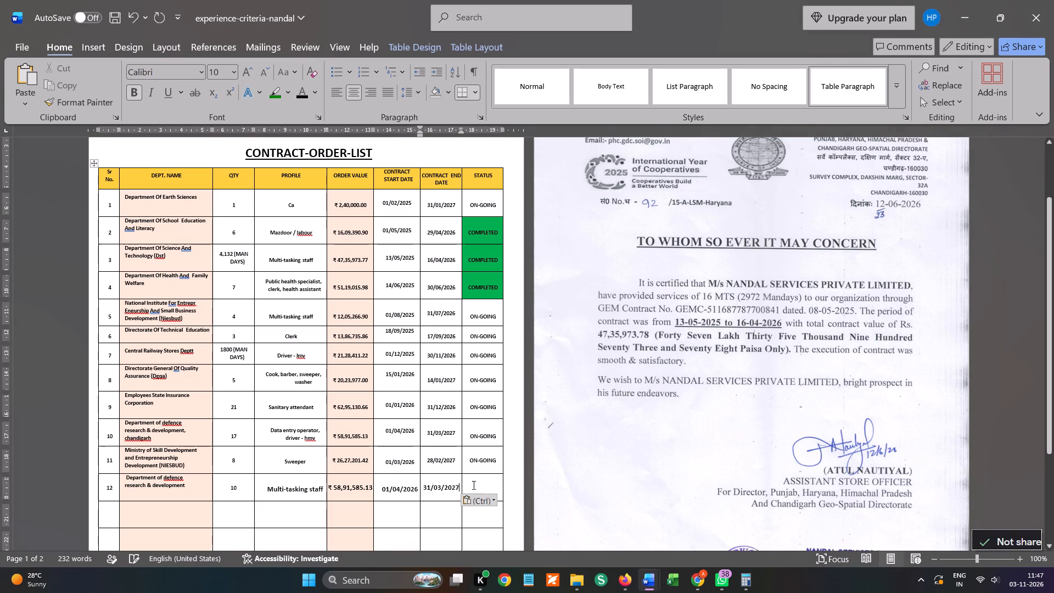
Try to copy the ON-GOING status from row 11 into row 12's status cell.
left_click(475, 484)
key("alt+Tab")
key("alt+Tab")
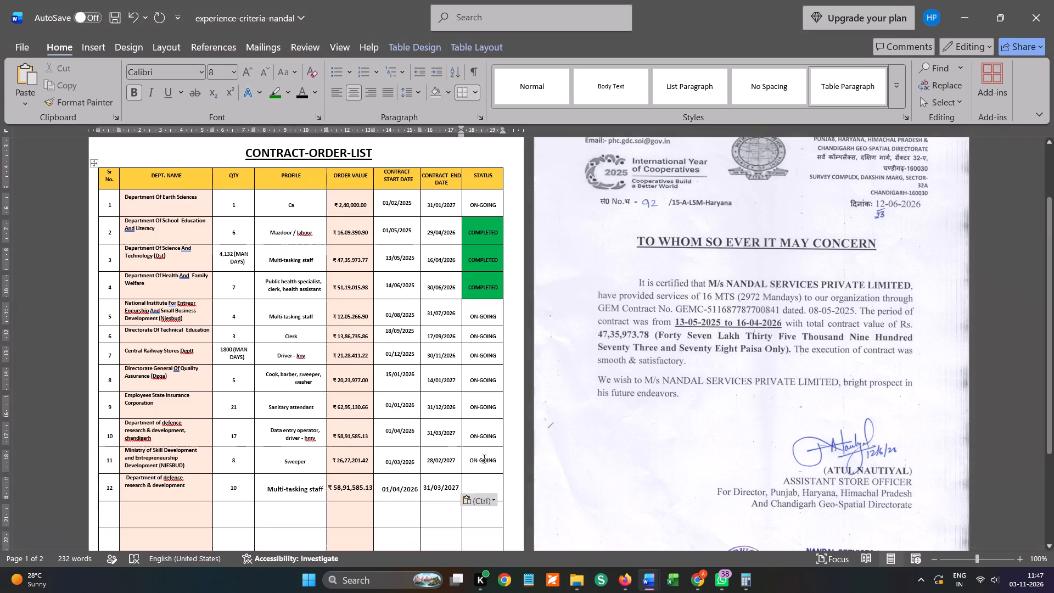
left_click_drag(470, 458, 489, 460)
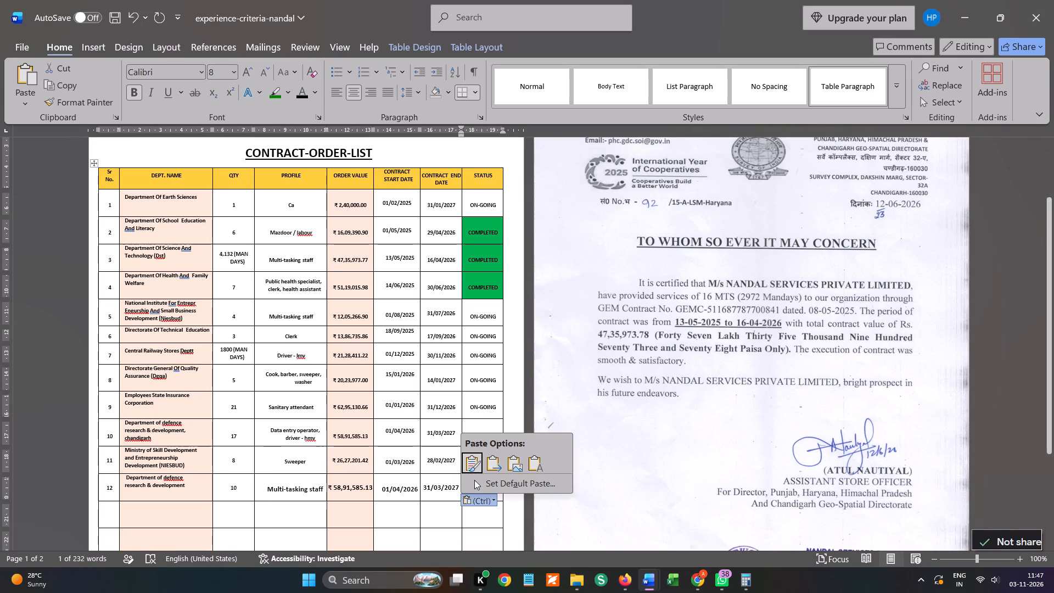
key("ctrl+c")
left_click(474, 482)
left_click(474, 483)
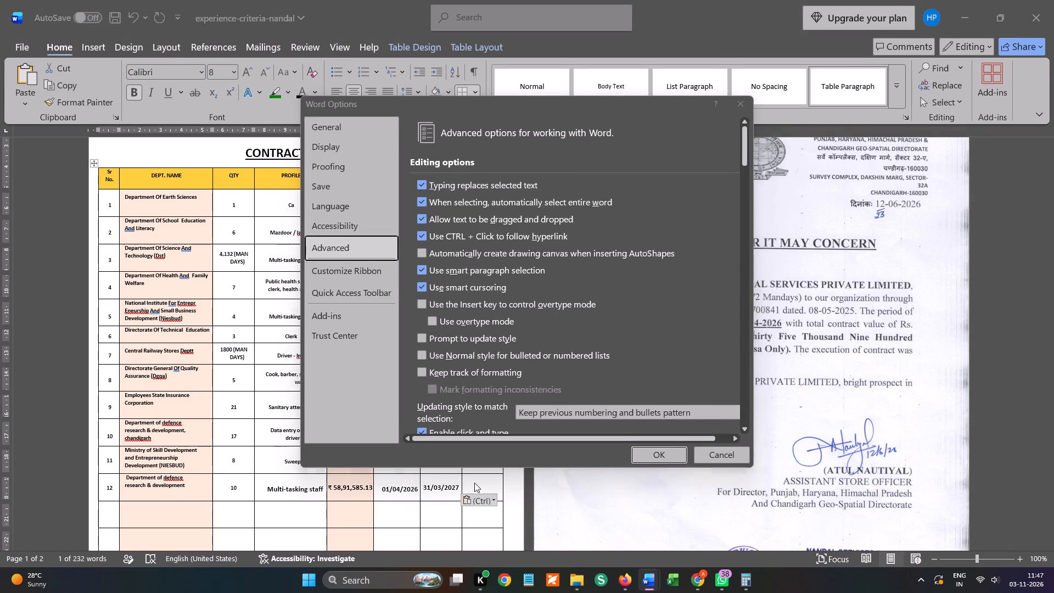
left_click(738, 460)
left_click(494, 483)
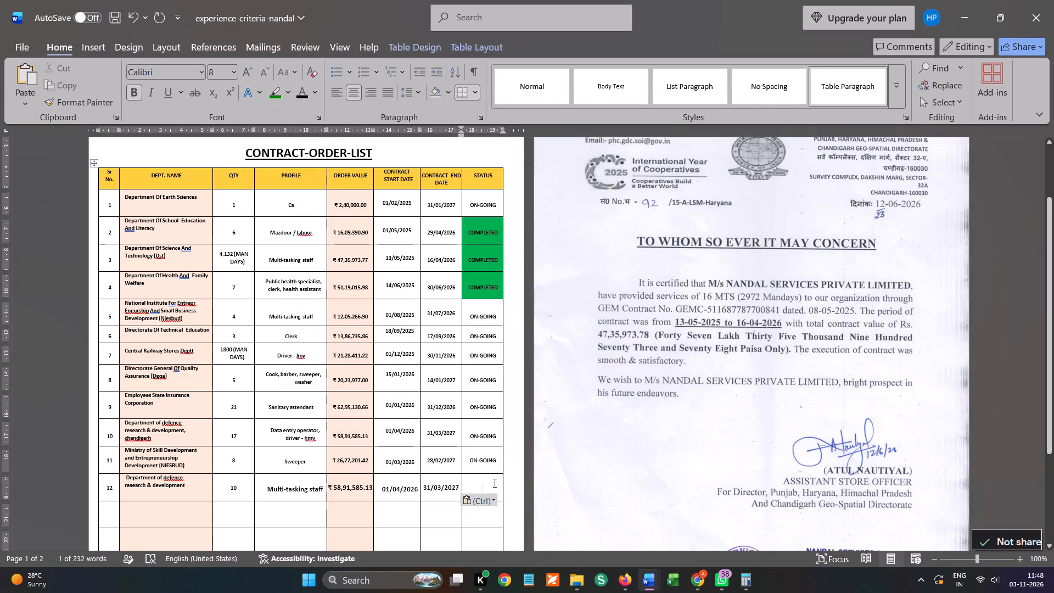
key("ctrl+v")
Copy ON-GOING from row 11's status and put it in row 12's status cell, replacing any content there.
left_click_drag(472, 463, 476, 463)
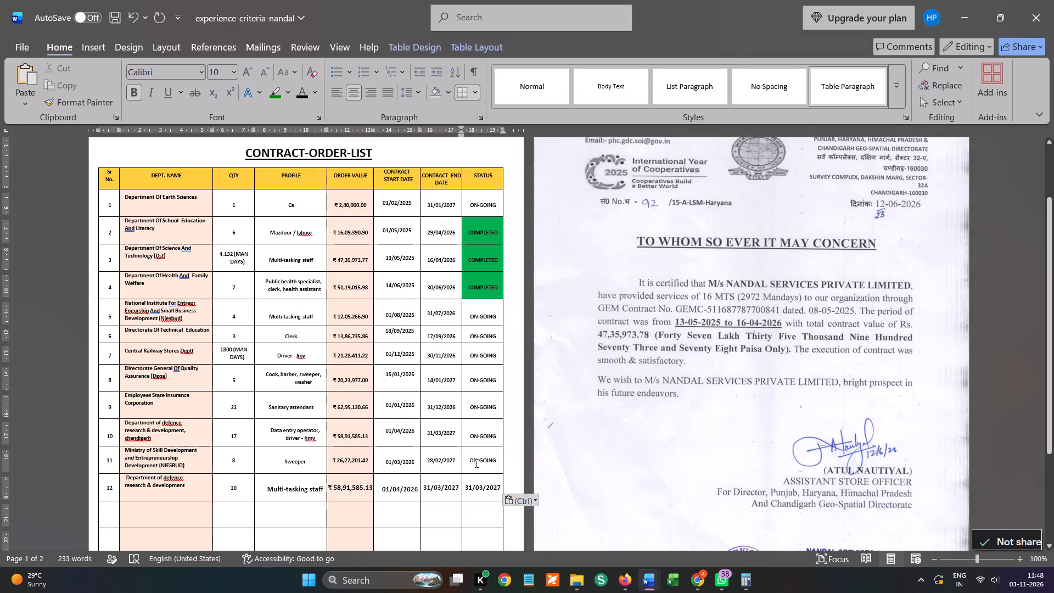
left_click_drag(476, 463, 492, 461)
key("ctrl+x")
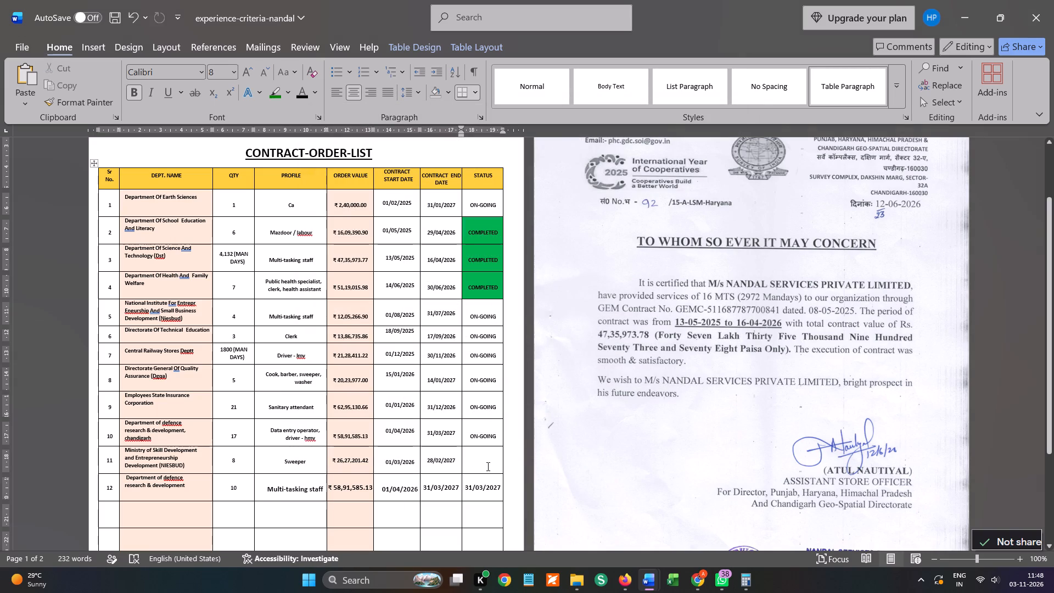
key("ctrl+z")
key("ctrl+c")
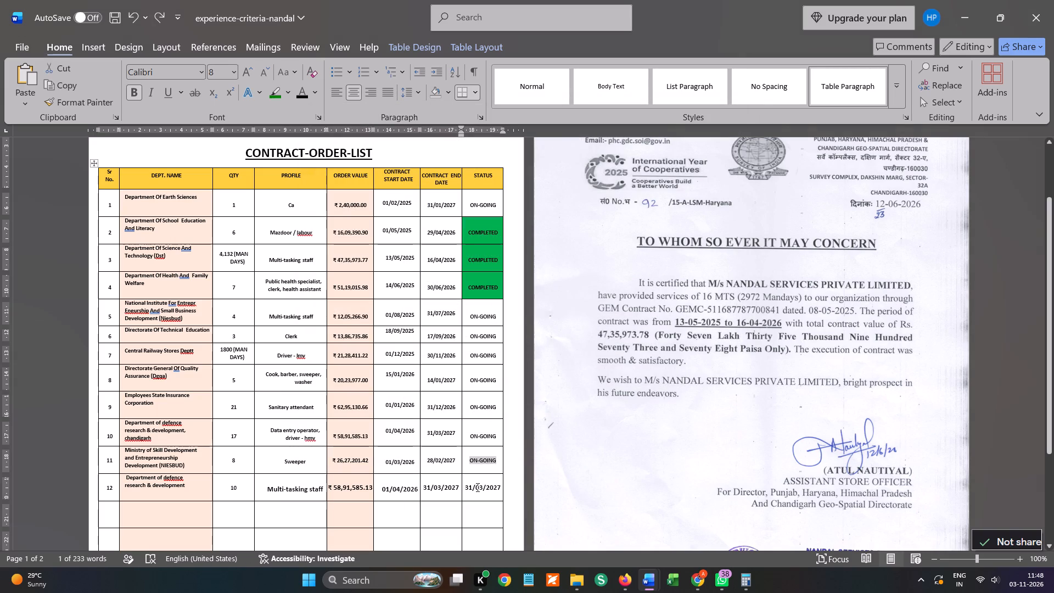
left_click_drag(468, 489, 492, 490)
key("ctrl+v")
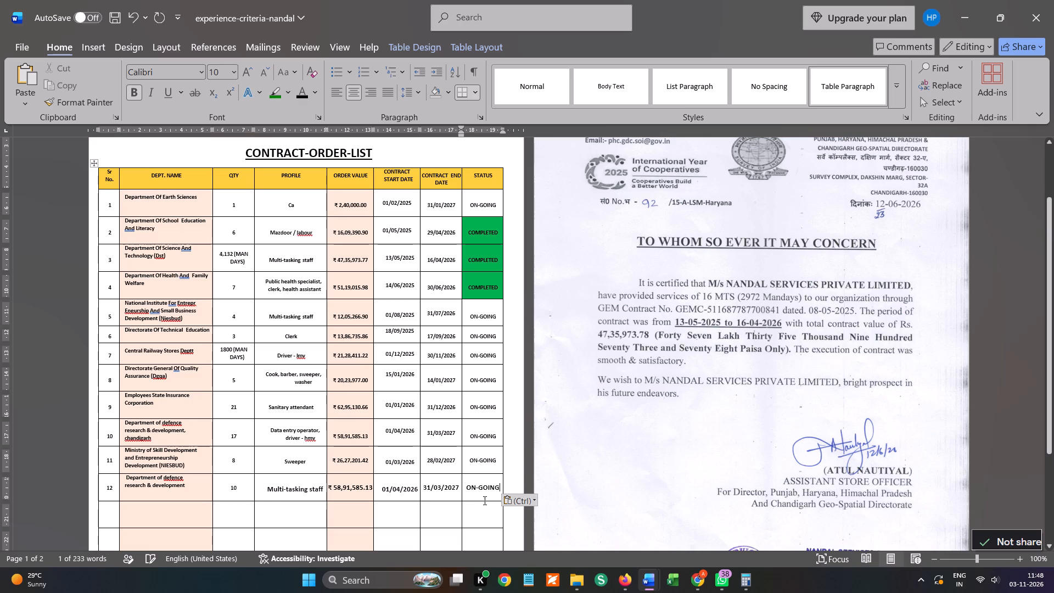
Enter 13 as the serial number of the empty row below contract row 12.
left_click(195, 519)
scroll(305, 454, "down", 1)
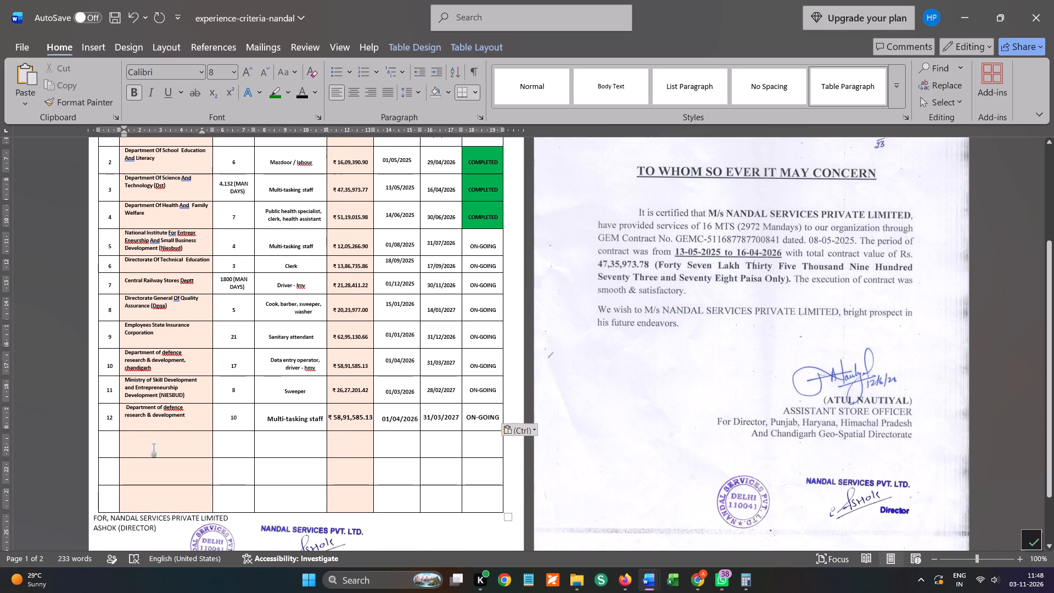
left_click(110, 445)
type("13")
Review the contract rows in GEM-ORDER-FILE-NANDAL against the remaining empty rows in experience-criteria-nandal.
key("alt+Tab")
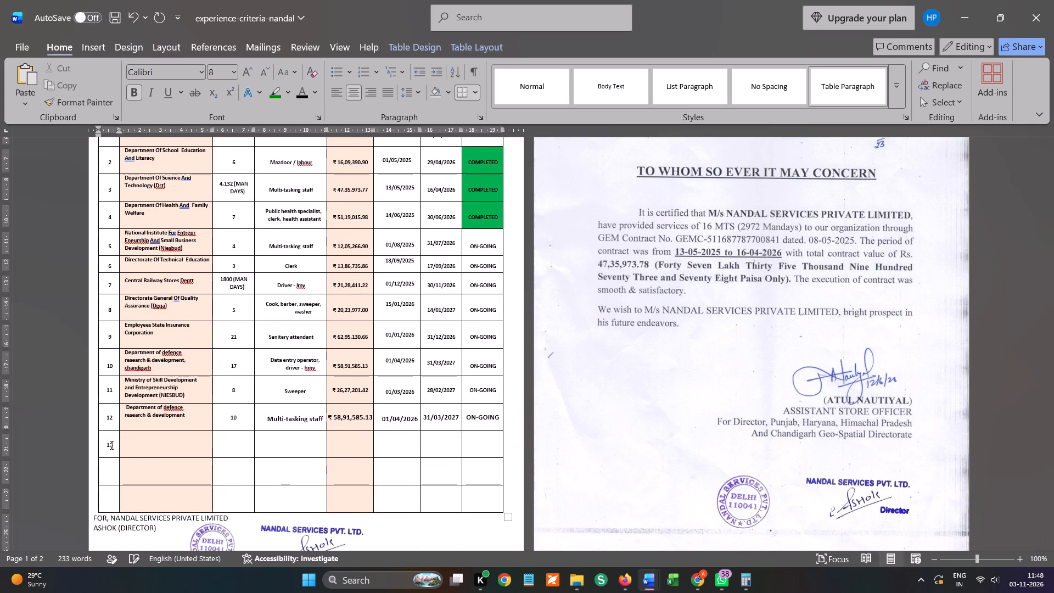
scroll(552, 334, "up", 4)
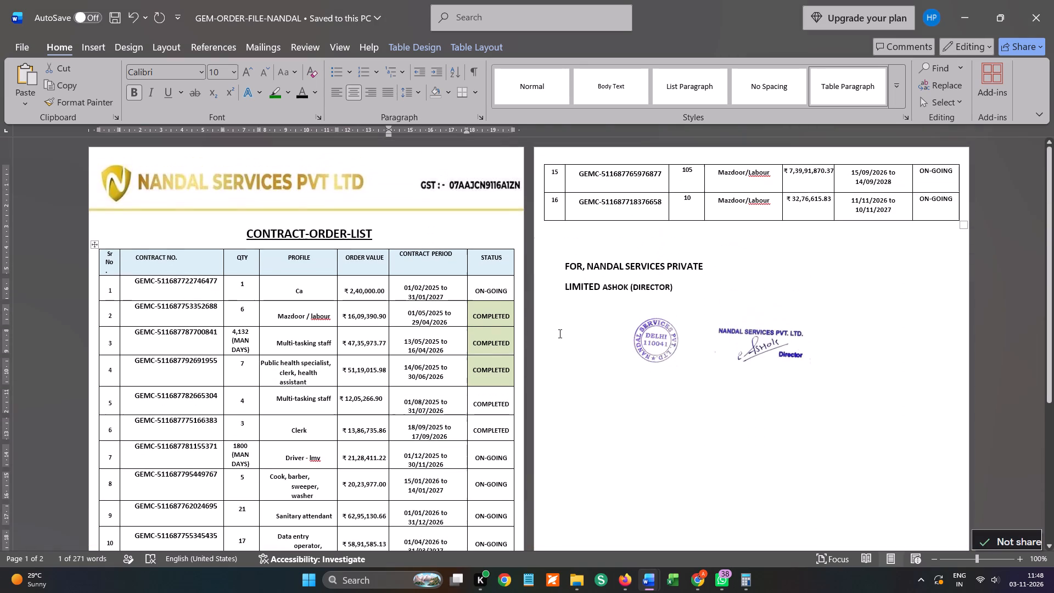
scroll(559, 333, "down", 6)
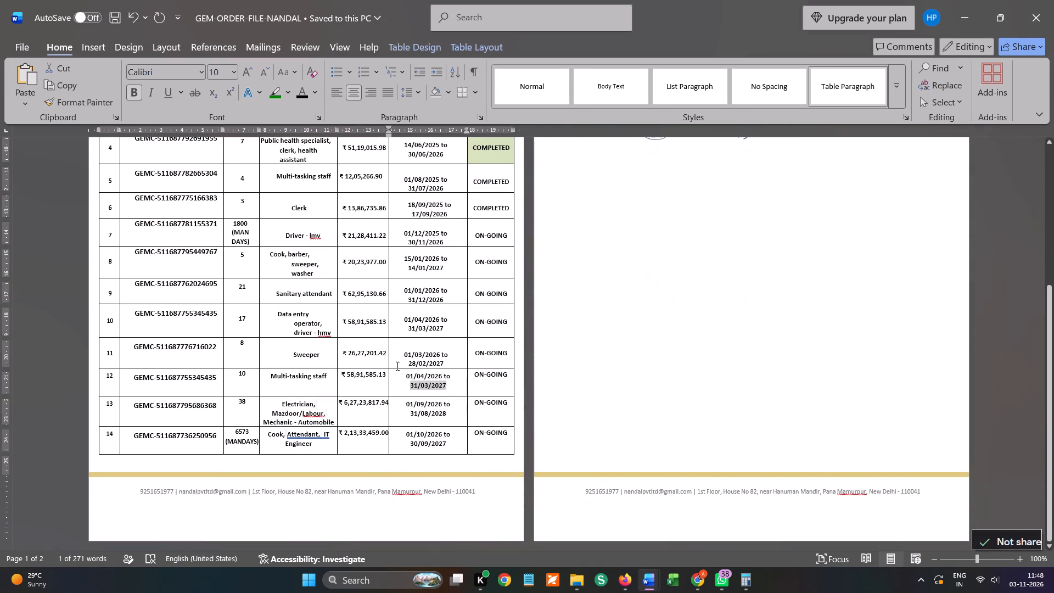
key("alt+Tab")
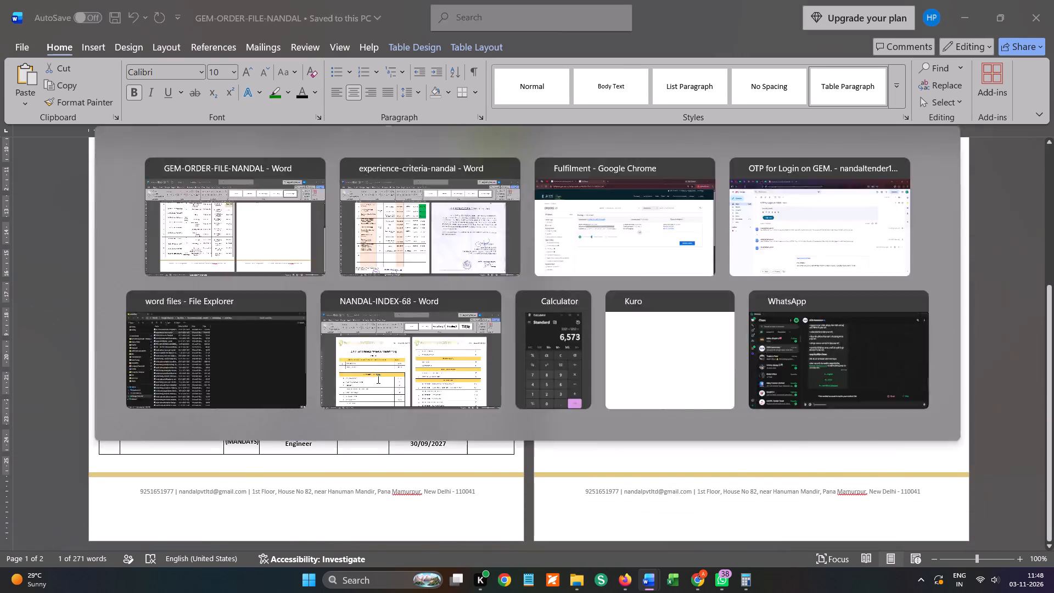
key("alt+Tab")
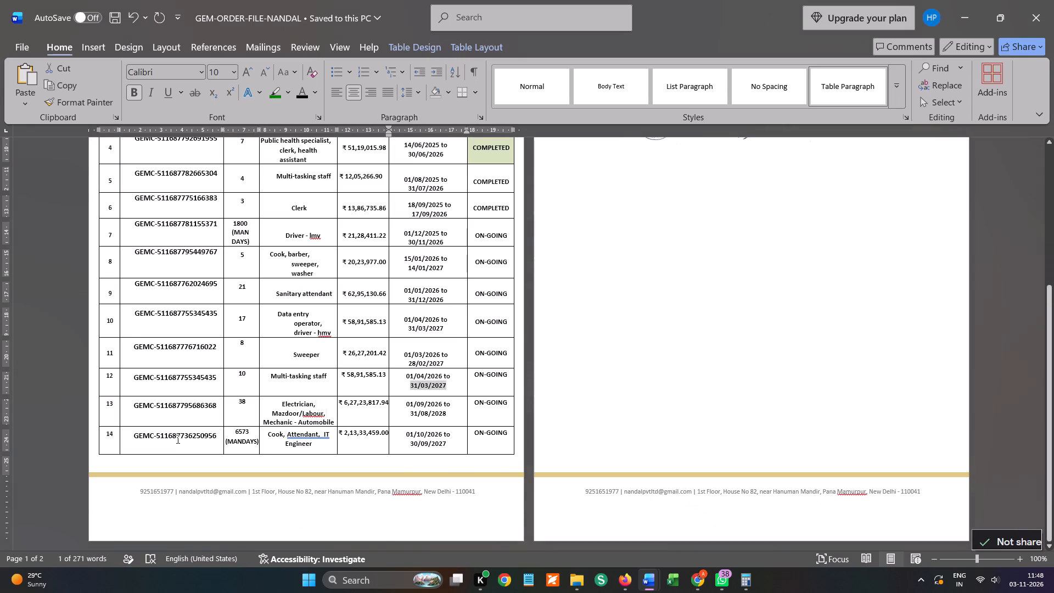
scroll(486, 407, "up", 4)
scroll(490, 405, "down", 5)
key("alt+Tab")
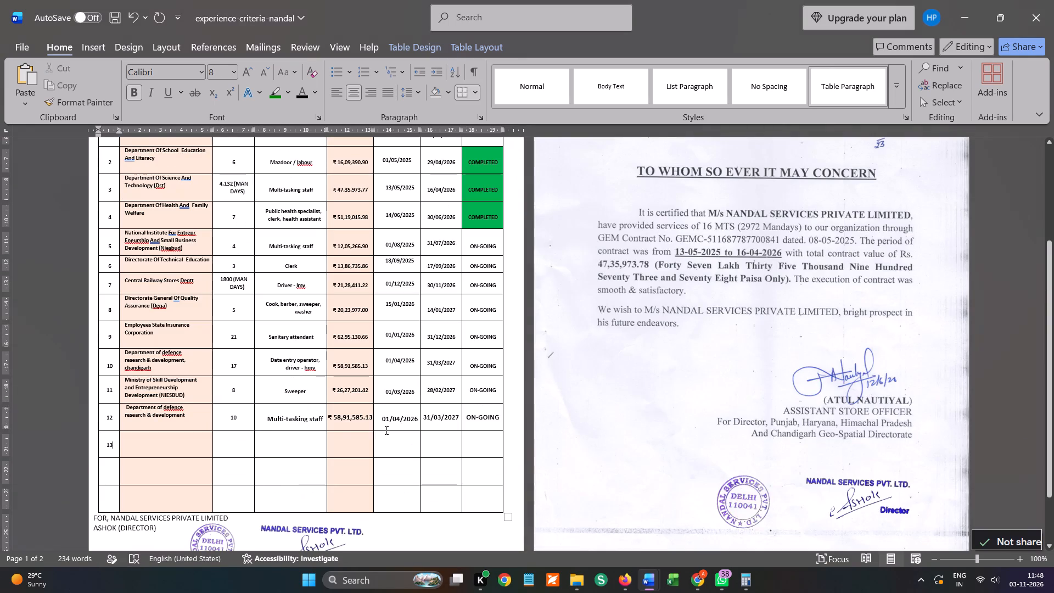
scroll(361, 438, "down", 1)
left_click(155, 374)
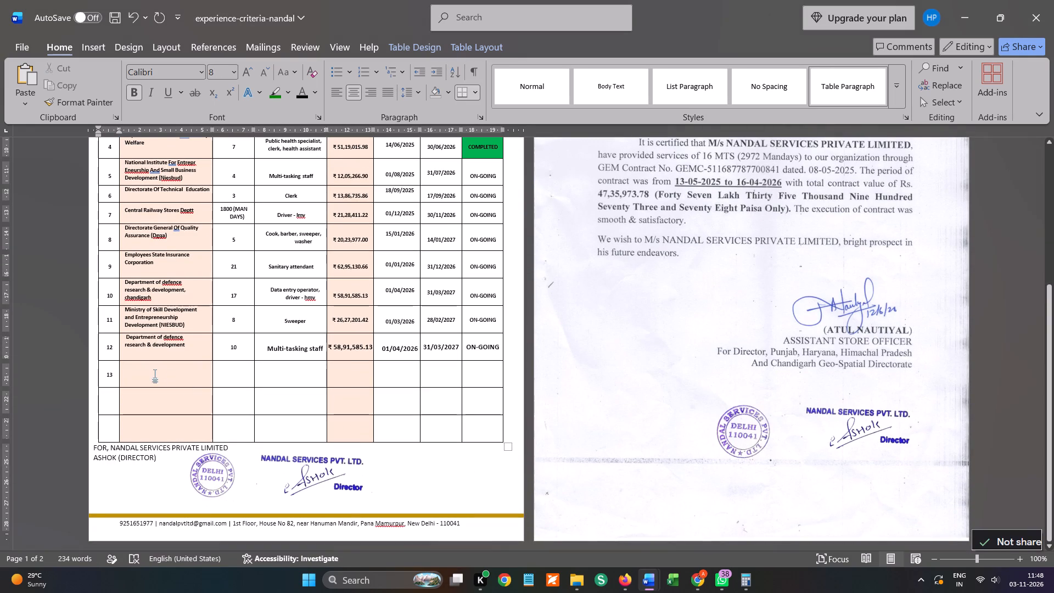
key("alt+Tab")
left_click_drag(133, 405, 215, 404)
key("ctrl+c")
key("ctrl+c")
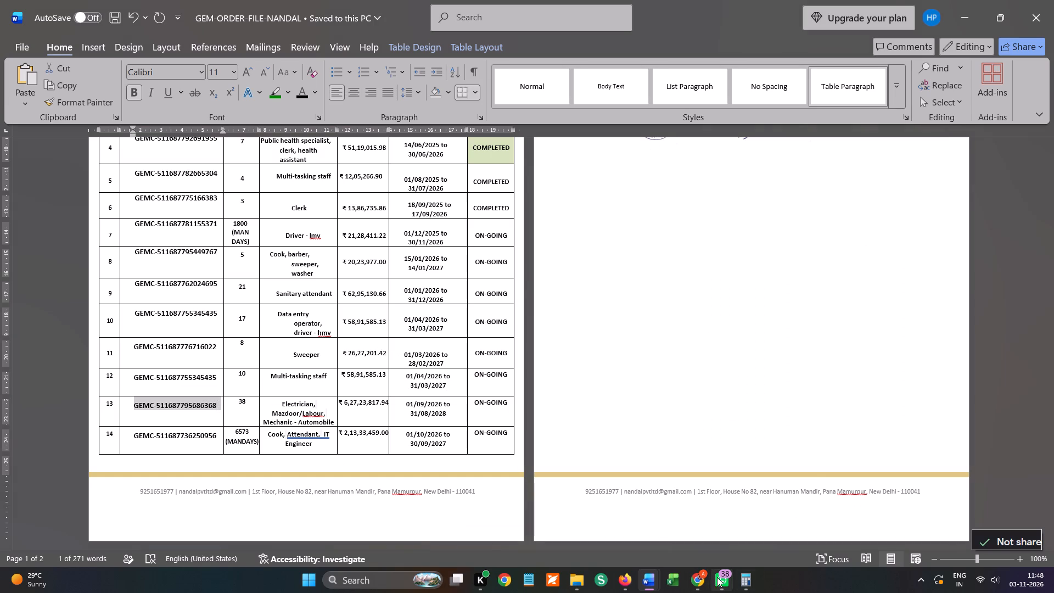
left_click(698, 578)
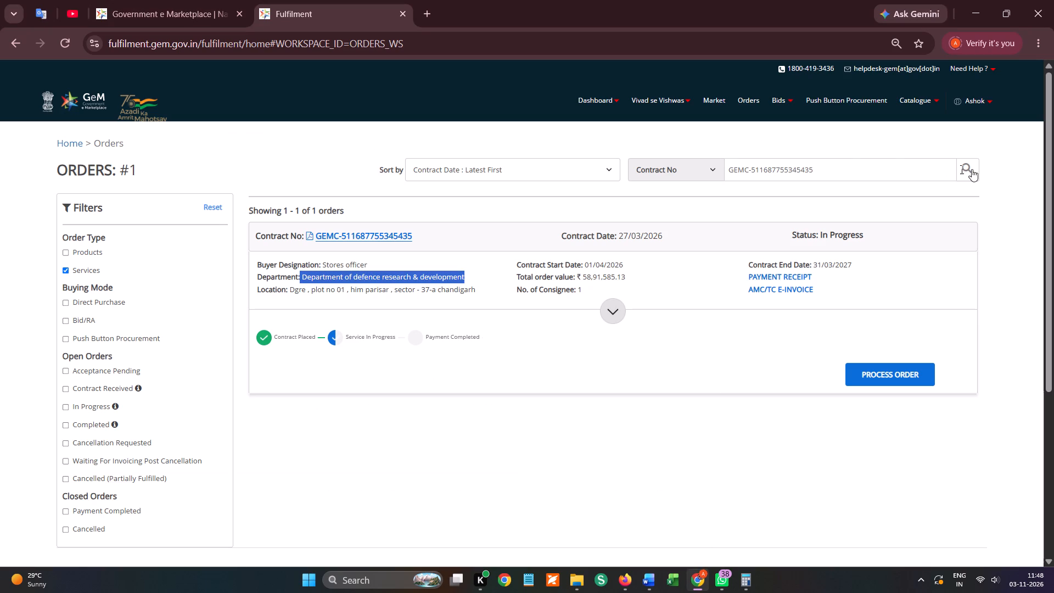
left_click_drag(892, 170, 648, 167)
key("ctrl+v")
left_click(972, 170)
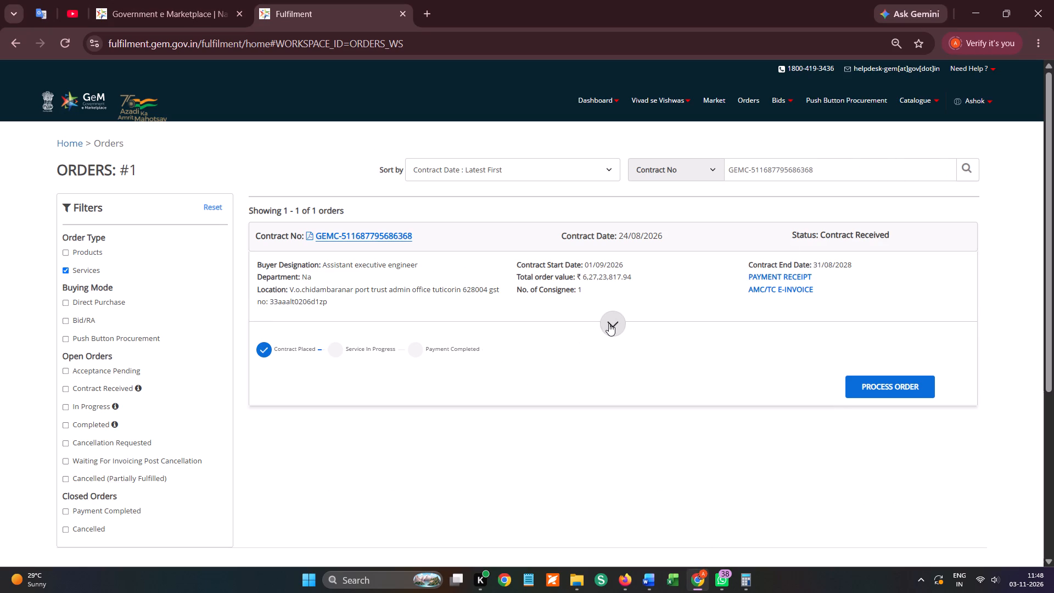
left_click(610, 323)
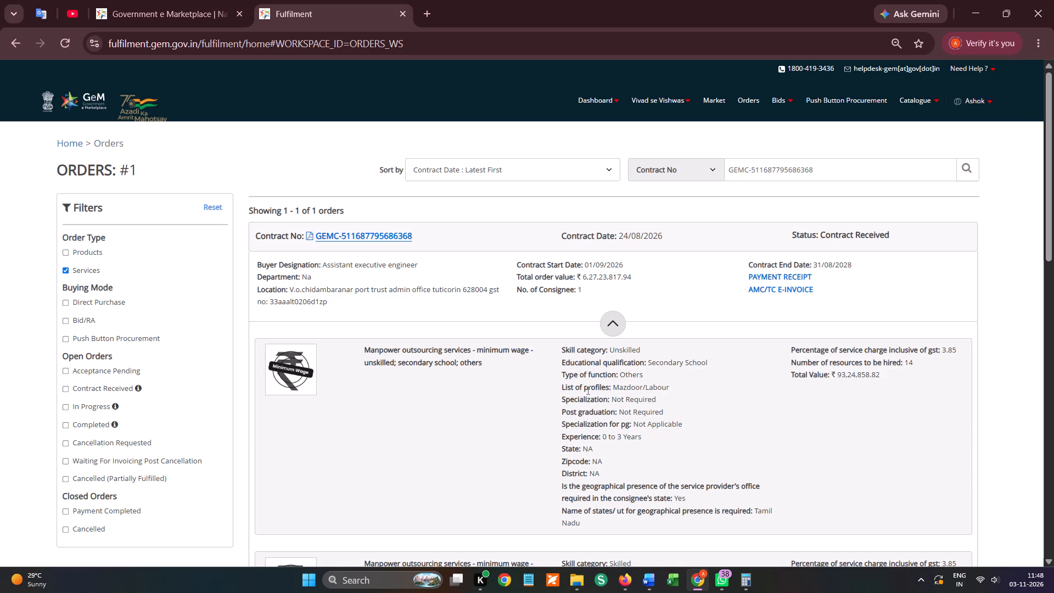
scroll(585, 393, "down", 2)
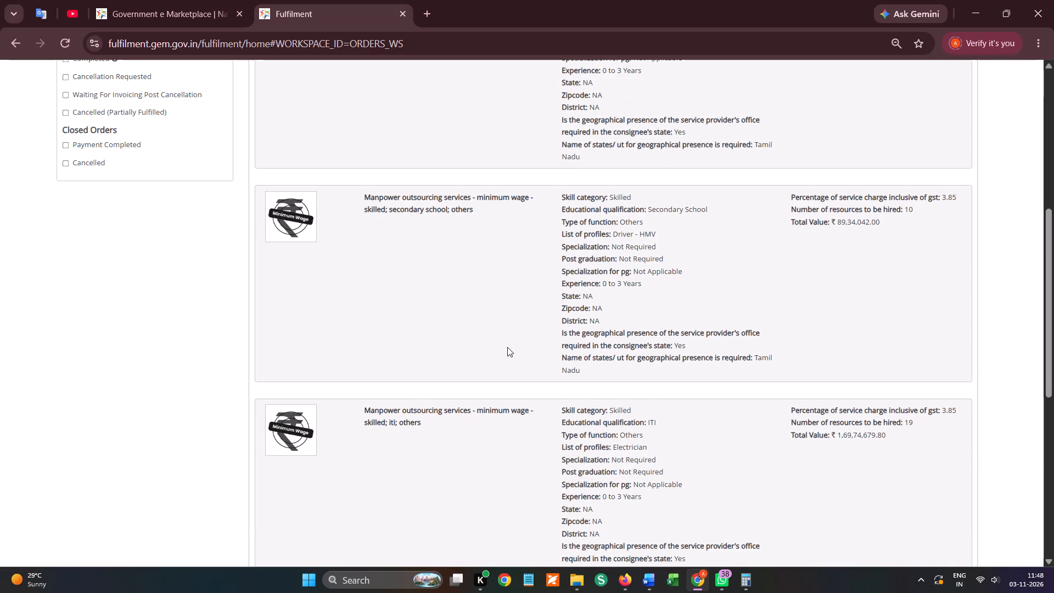
scroll(507, 347, "up", 2)
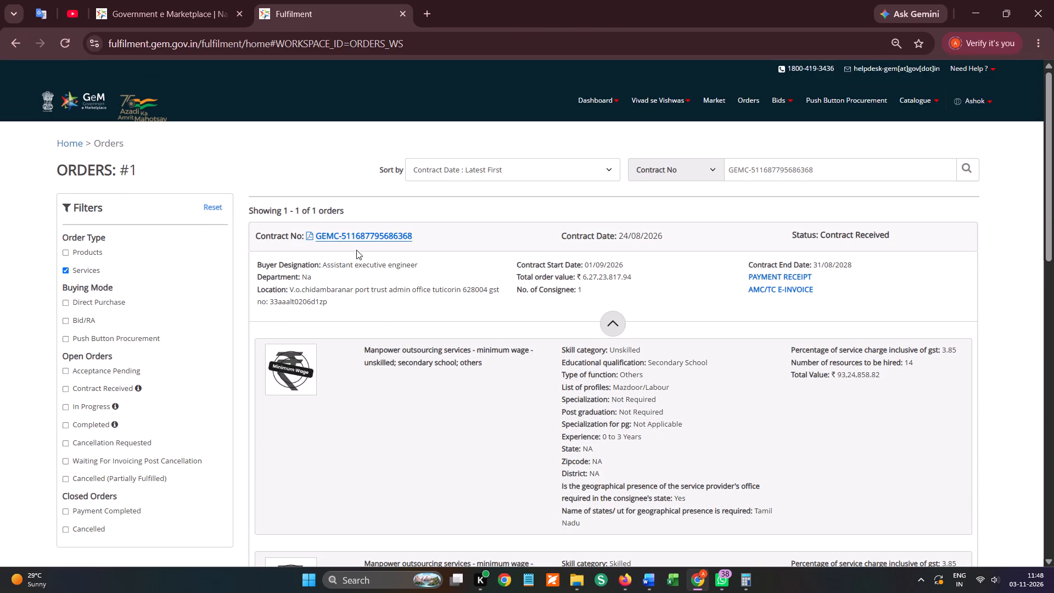
left_click(365, 226)
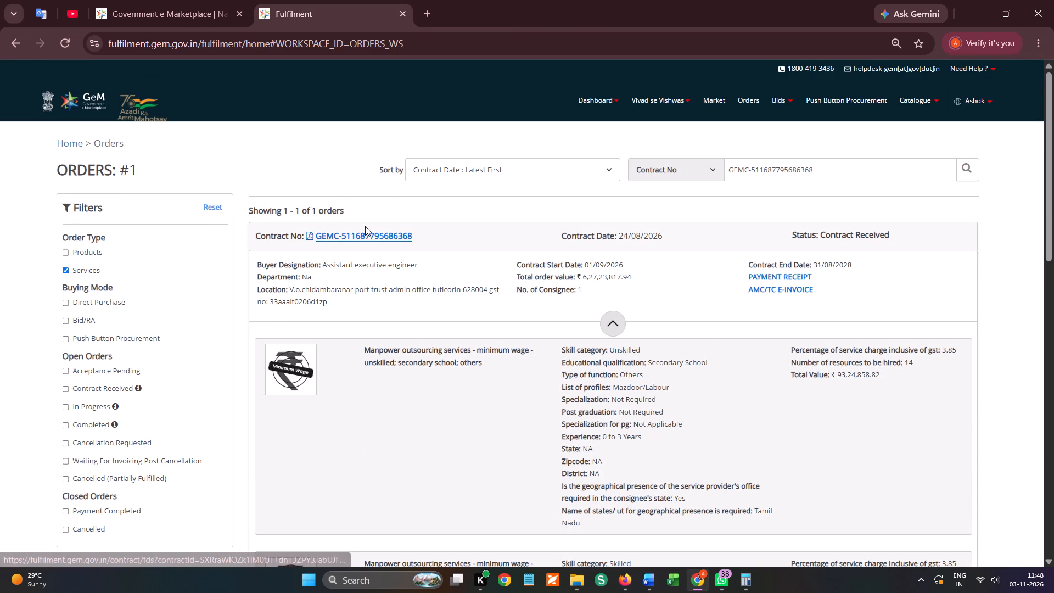
left_click(370, 232)
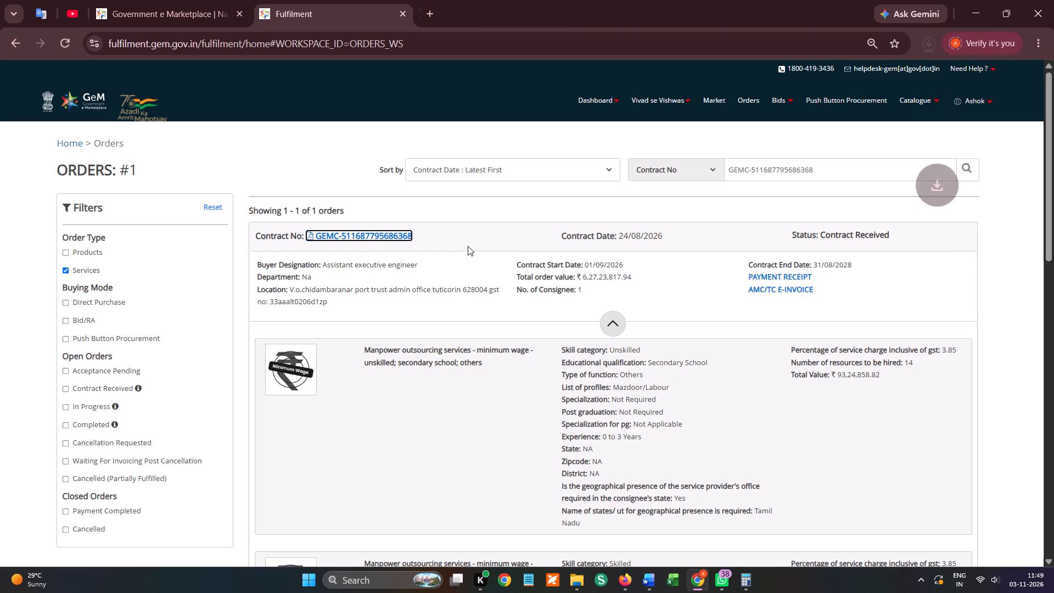
left_click(810, 72)
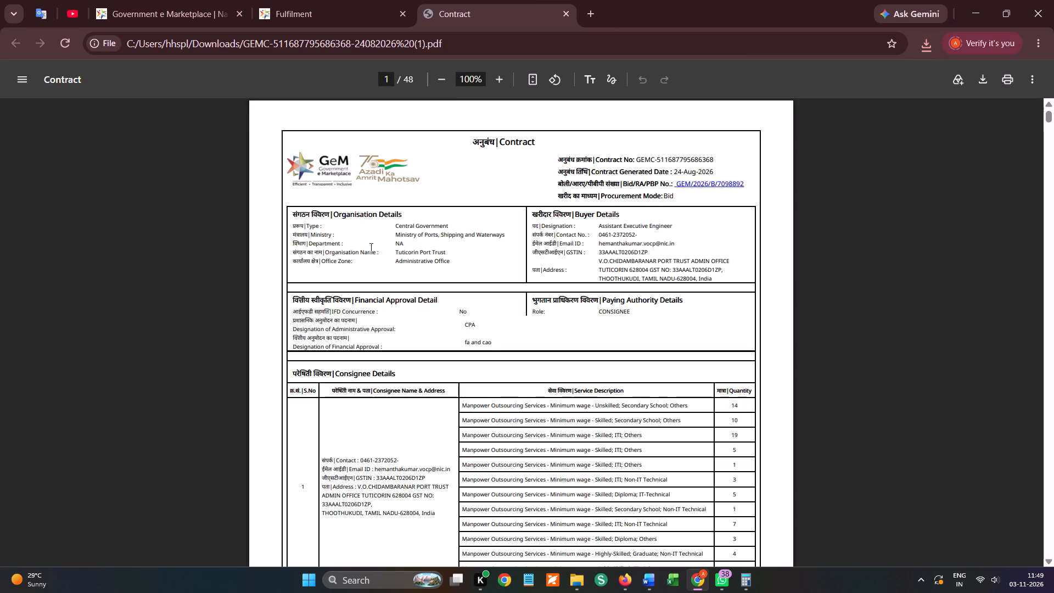
Copy Ministry of Ports, Shipping and Waterways from the contract PDF and paste it into row 13's organisation cell in experience-criteria-nandal.
left_click_drag(394, 234, 468, 234)
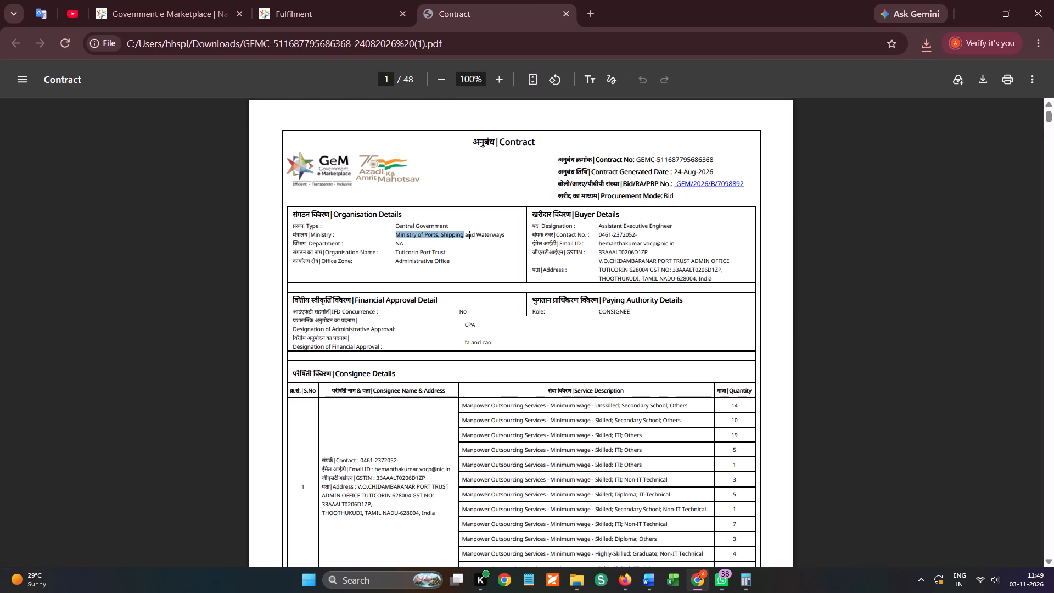
left_click_drag(468, 234, 505, 235)
scroll(505, 235, "down", 1)
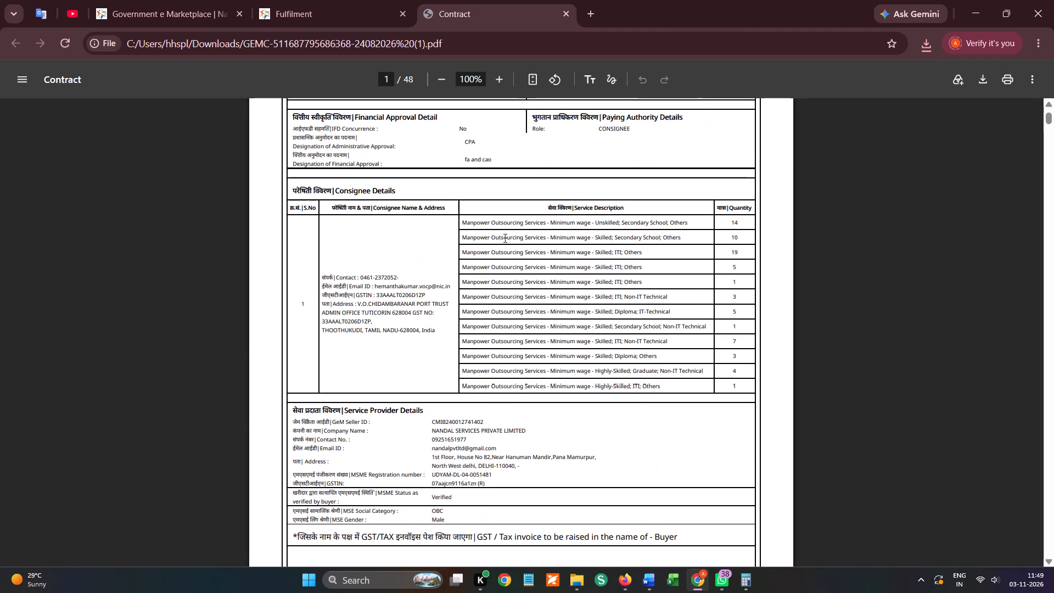
scroll(504, 238, "down", 2)
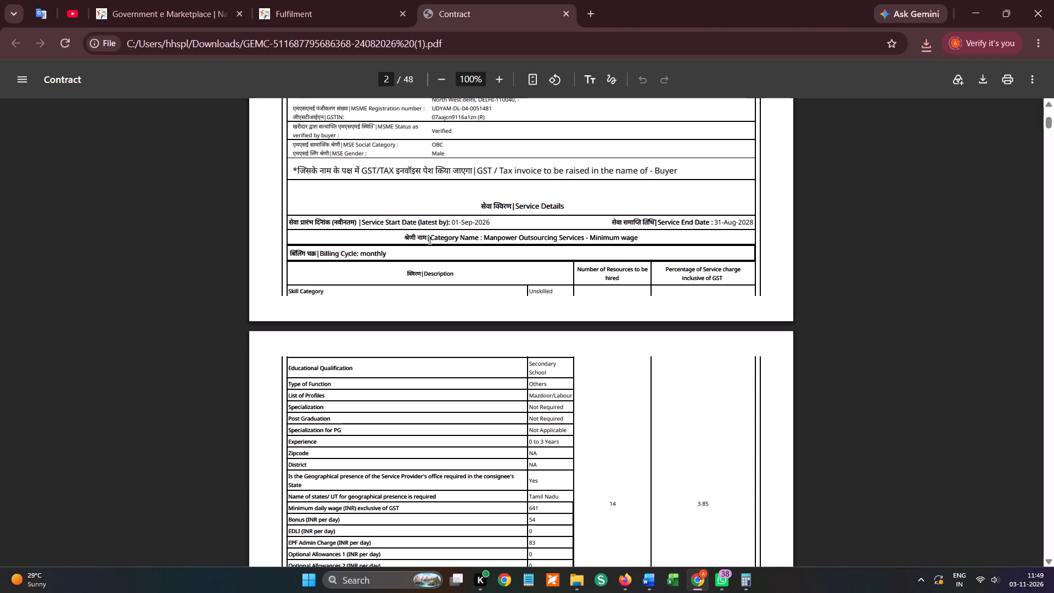
scroll(426, 226, "up", 4)
key("ctrl+c")
key("ctrl+c")
key("ctrl+c")
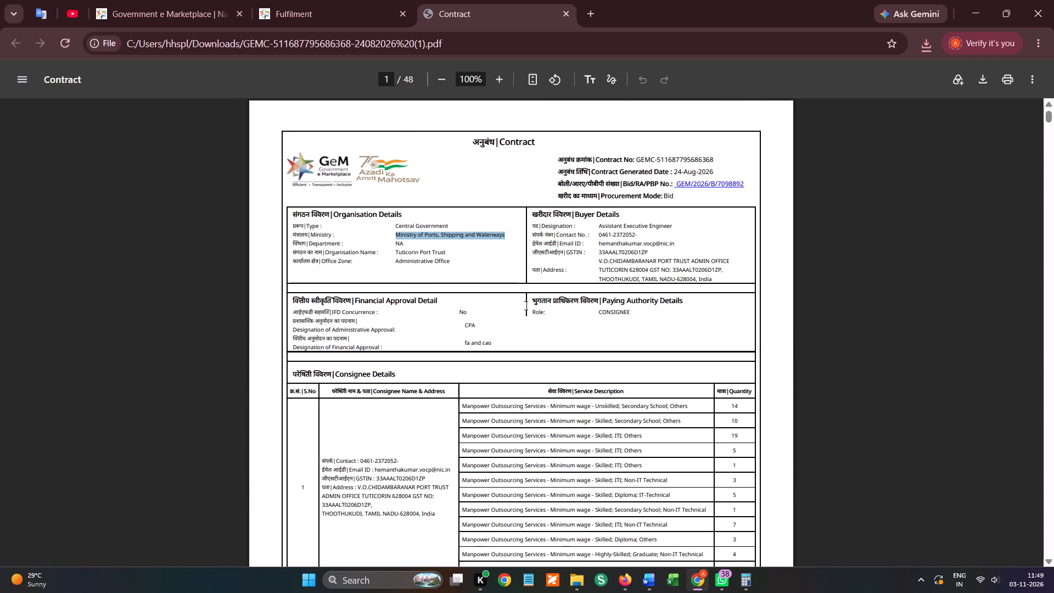
key("alt+Tab")
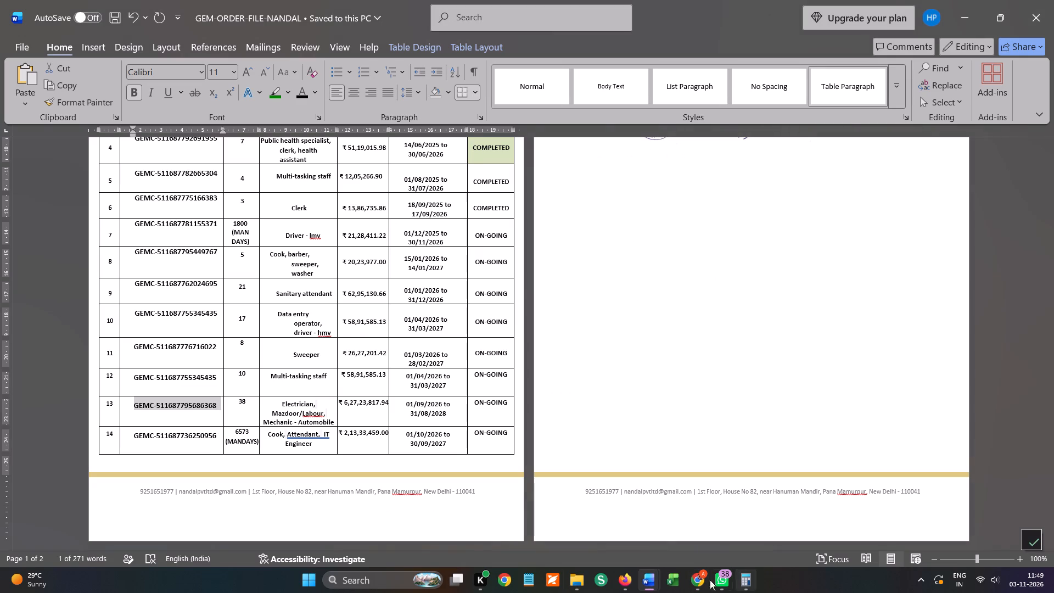
left_click(654, 576)
left_click(763, 530)
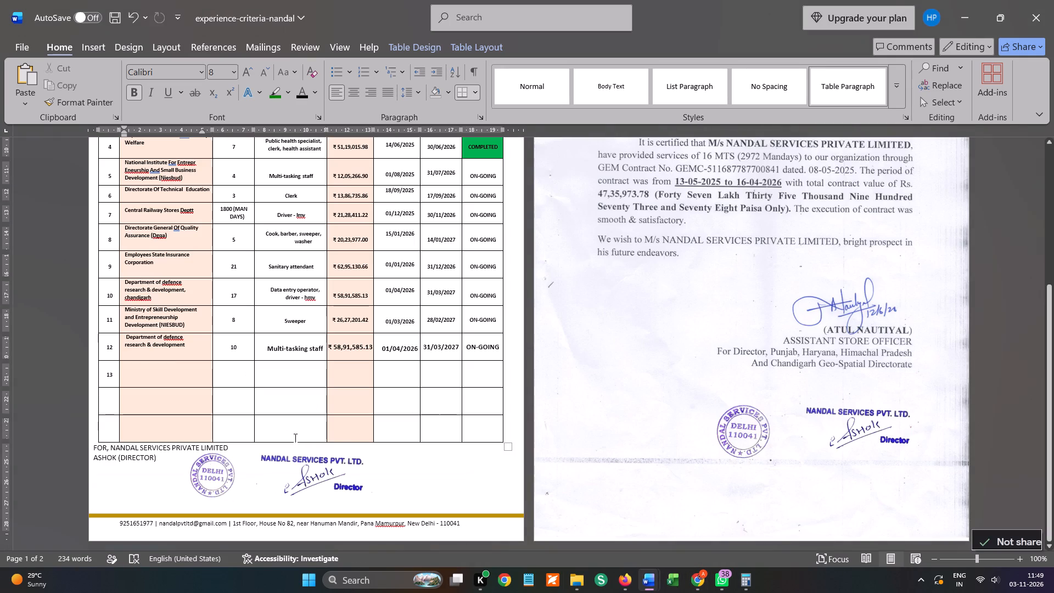
left_click(183, 377)
key("ctrl+v")
Enter 38 as row 13's number of resources in experience-criteria-nandal, taken from row 13 of GEM-ORDER-FILE-NANDAL.
key("alt+Tab")
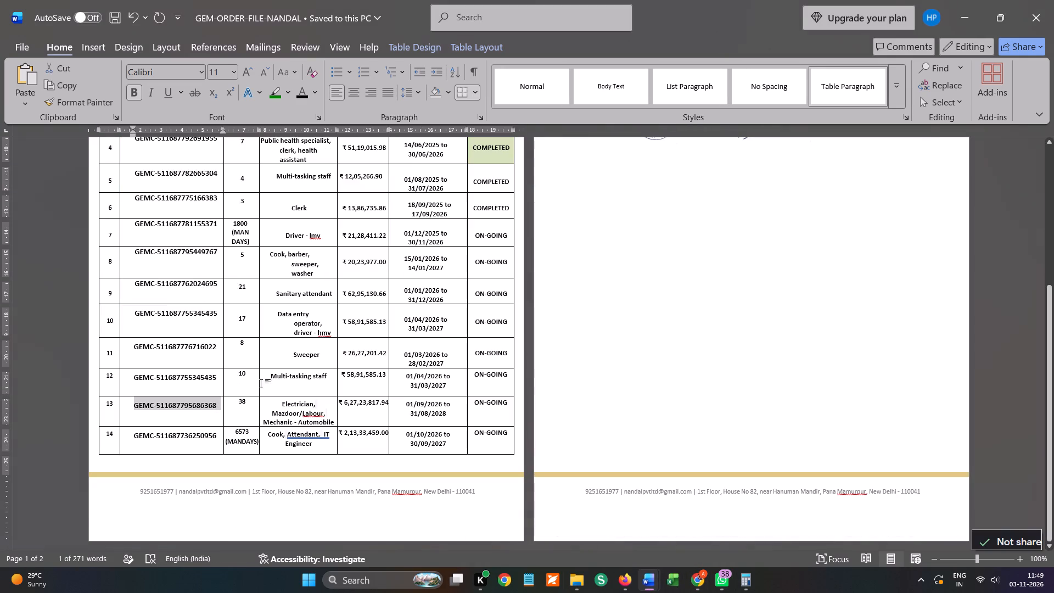
key("alt+Tab")
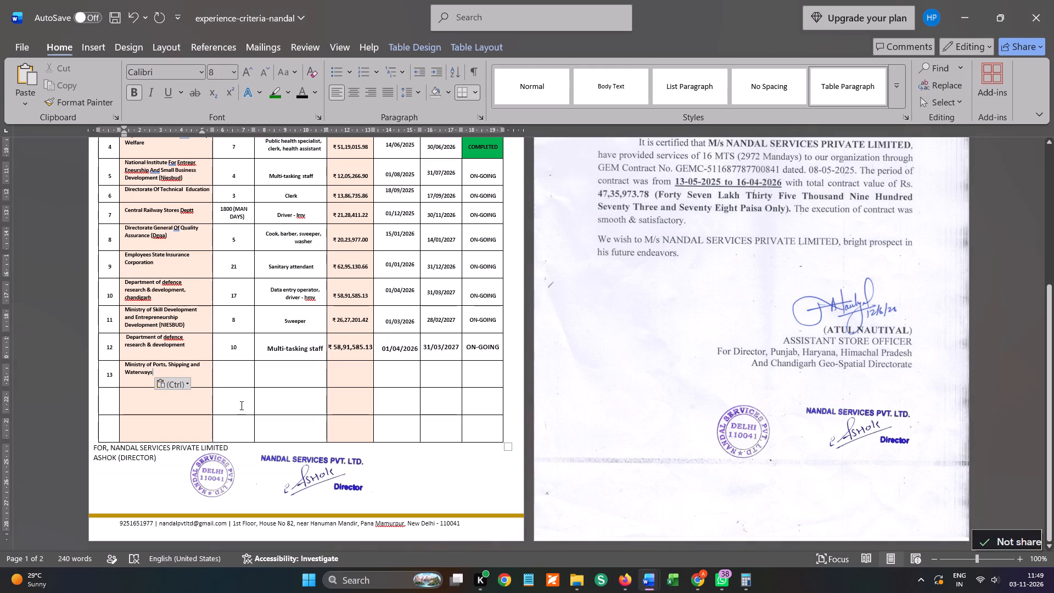
left_click(242, 374)
key("alt+Tab")
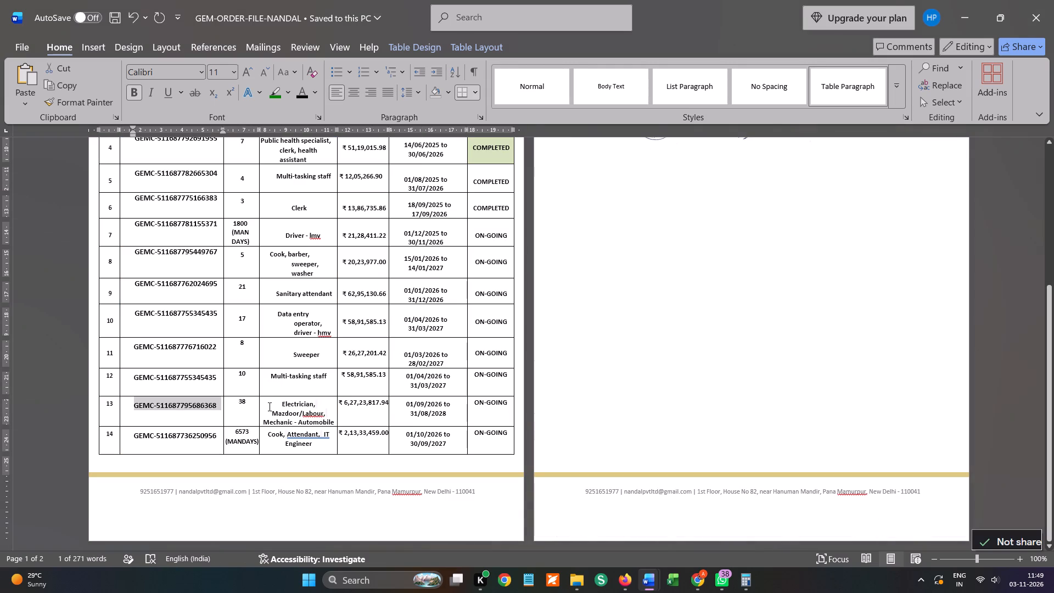
key("alt+Tab")
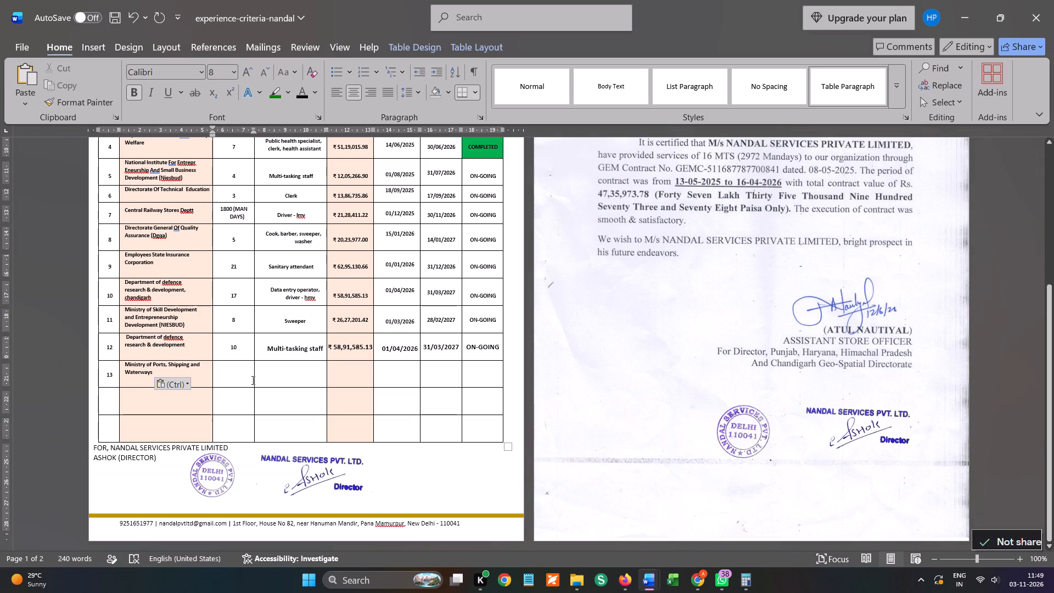
type("38")
key("Right")
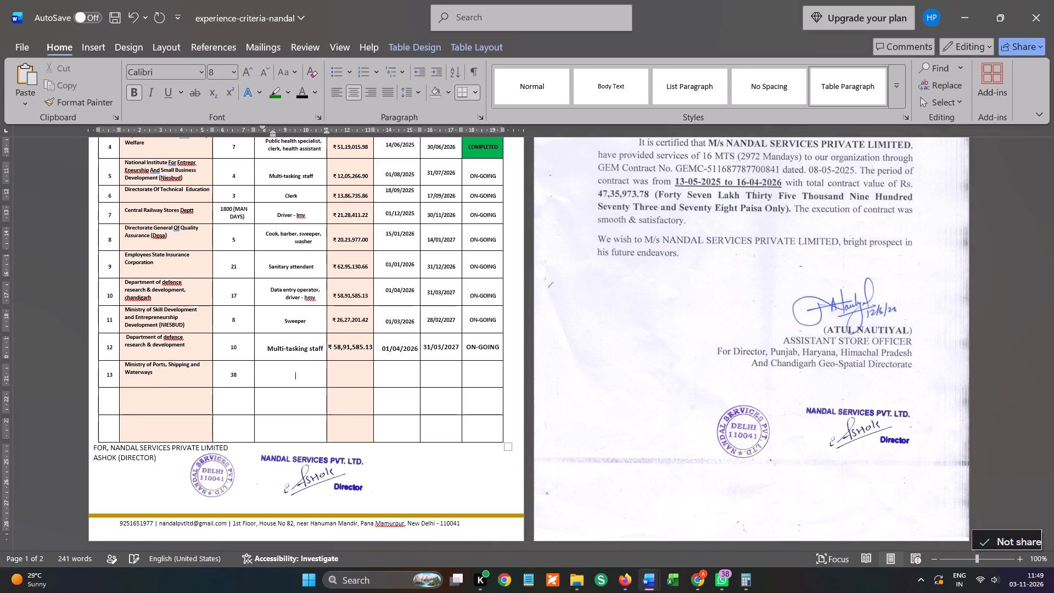
Copy Electrician, Mazdoor/Labour, Mechanic - Automobile from row 13 of GEM-ORDER-FILE-NANDAL into row 13's job profile cell in experience-criteria-nandal.
key("alt+Tab")
left_click_drag(277, 405, 278, 405)
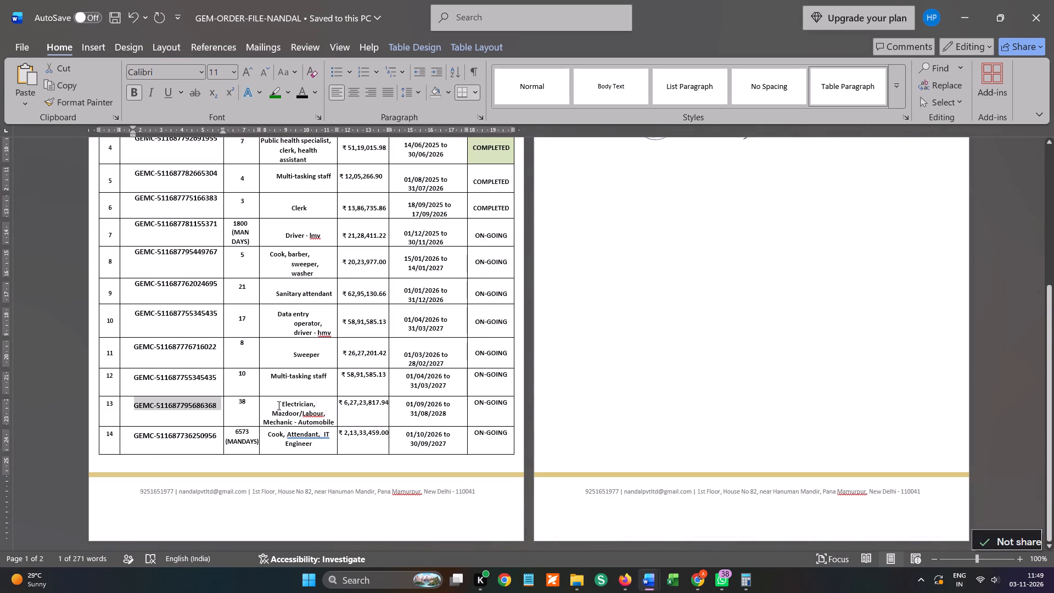
left_click_drag(278, 405, 326, 420)
key("ctrl+c")
key("alt+Tab")
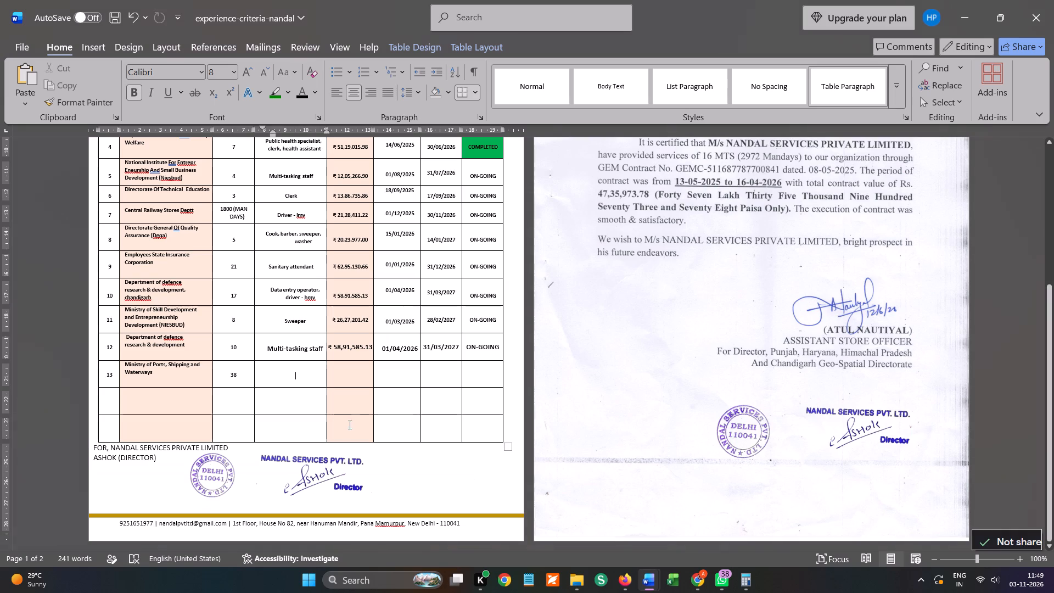
key("ctrl+v")
left_click(341, 378)
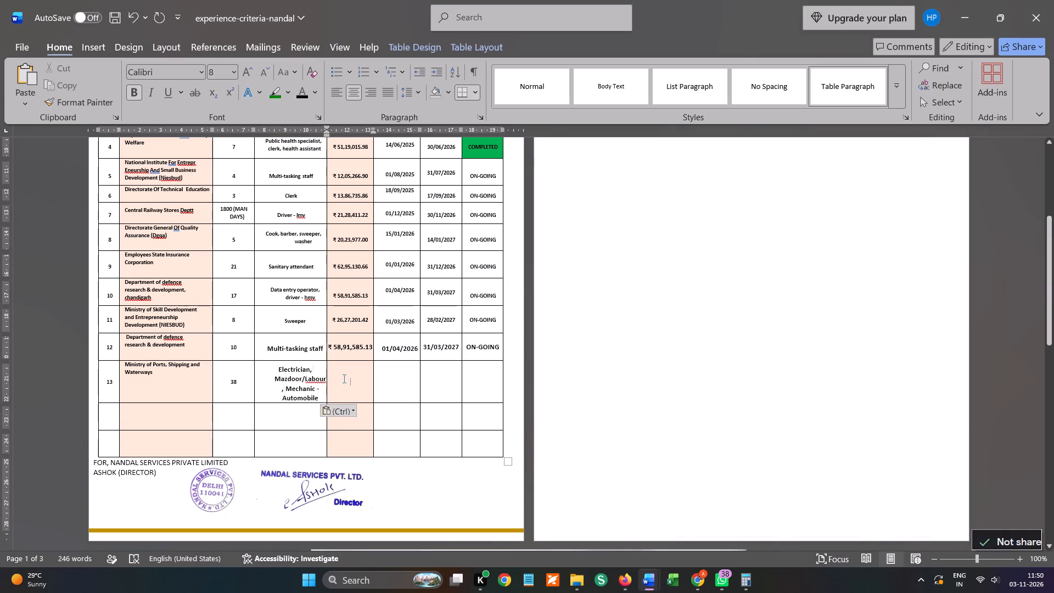
key("alt+Tab")
key("alt+Tab")
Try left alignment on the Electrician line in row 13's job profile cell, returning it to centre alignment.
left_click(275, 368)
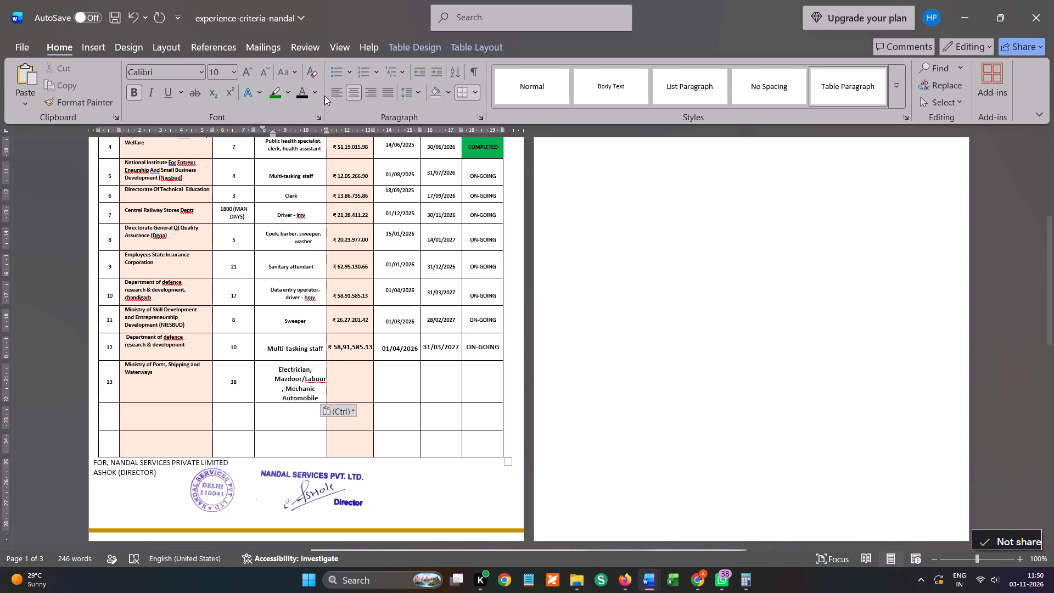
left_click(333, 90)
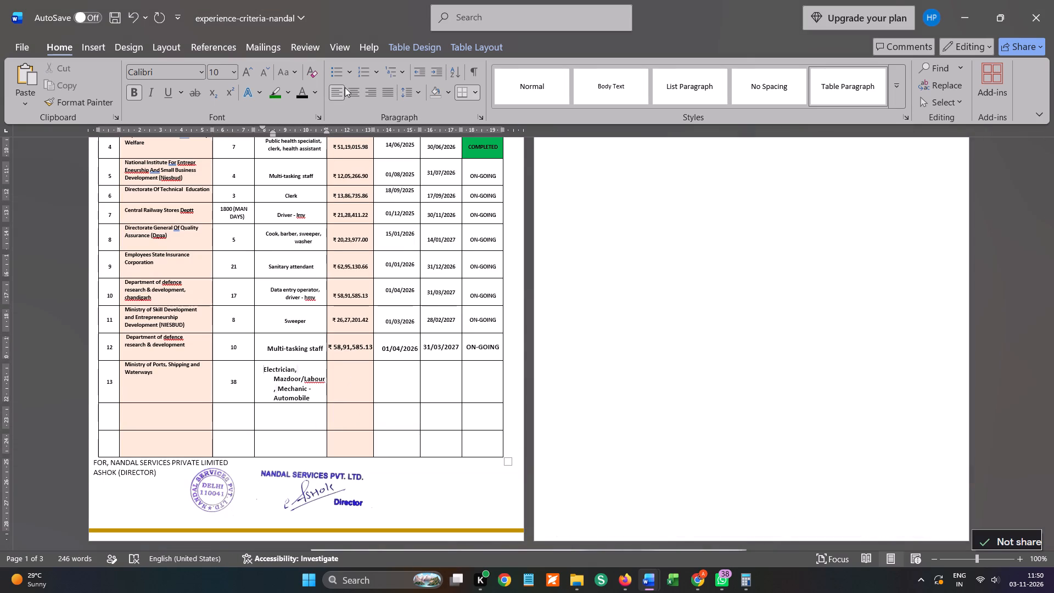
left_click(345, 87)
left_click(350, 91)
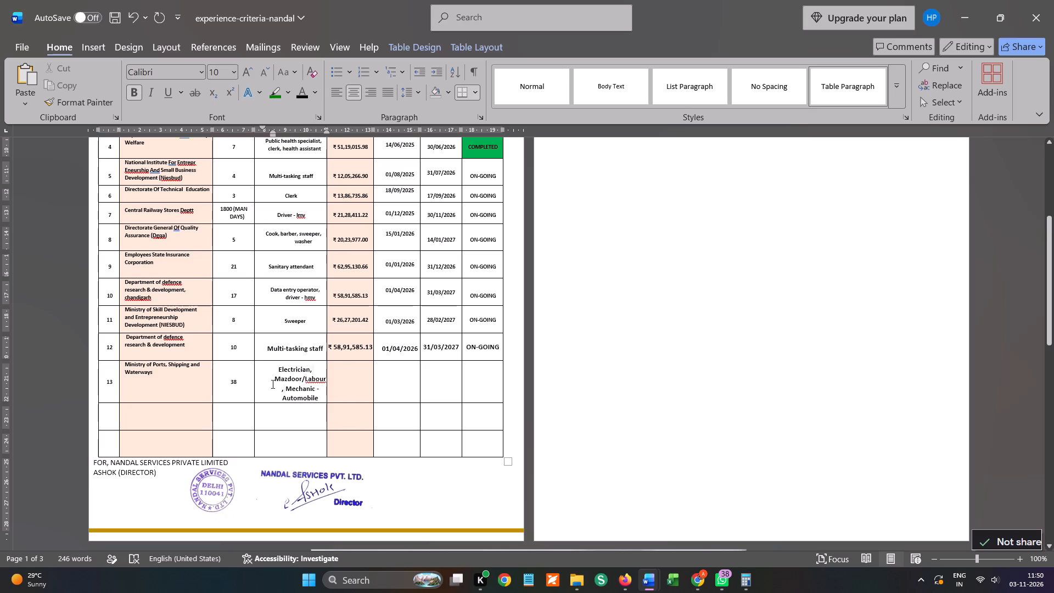
Remove the gap before Mazdoor in row 13's job profile cell so it directly follows the comma after Electrician.
left_click(274, 379)
key("BackSpace")
key("space")
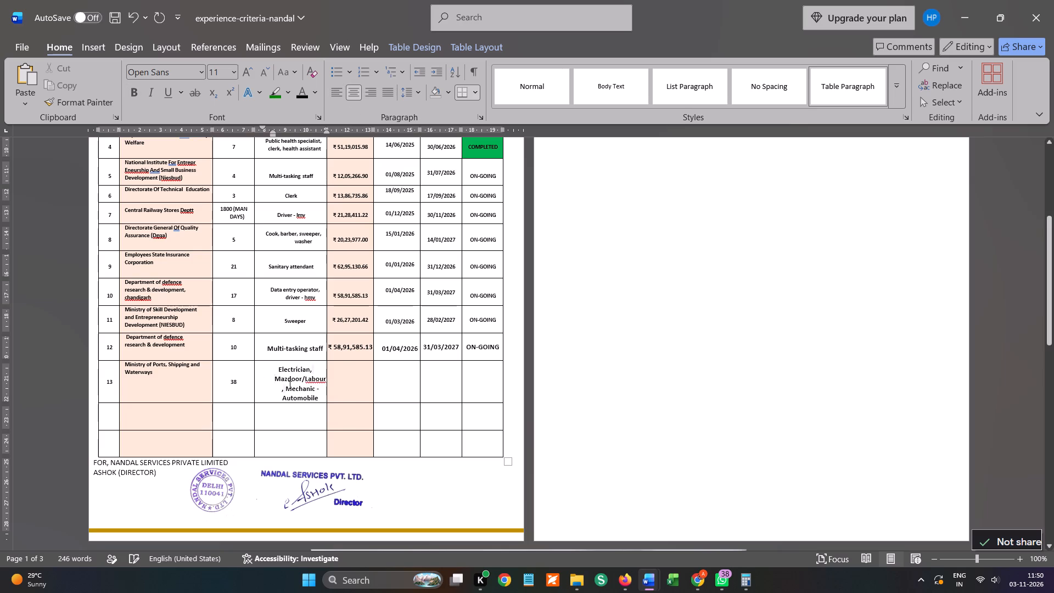
key("BackSpace")
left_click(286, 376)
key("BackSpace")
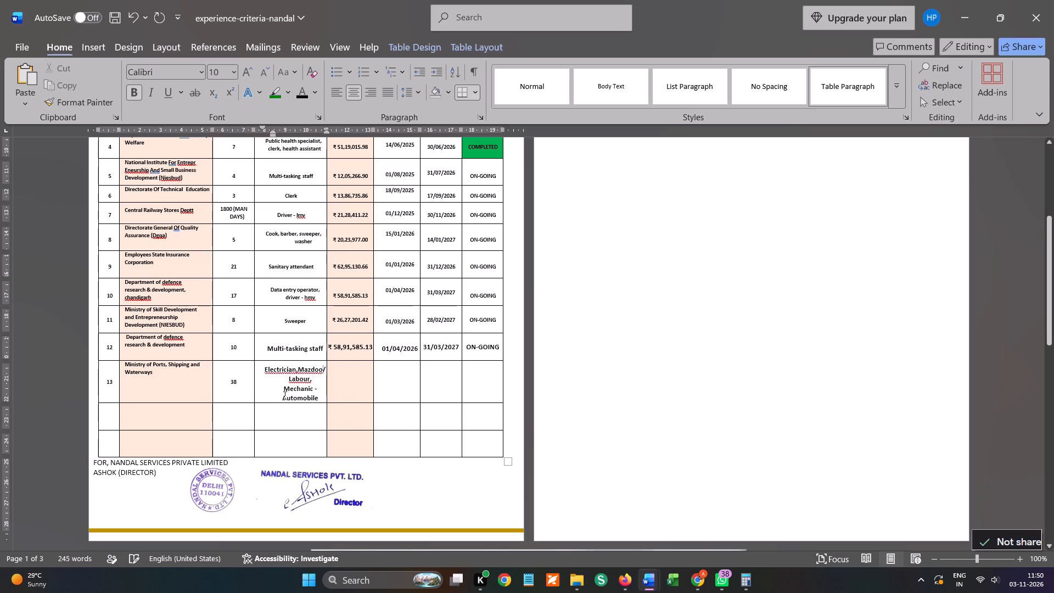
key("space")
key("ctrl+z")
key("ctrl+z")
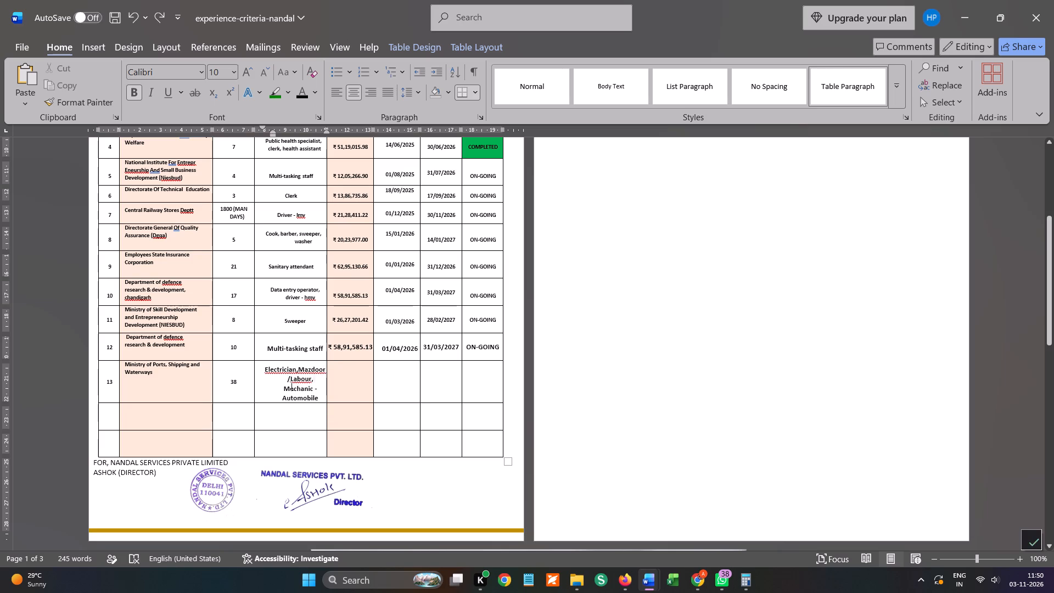
Remove the gap before Mechanic in row 13's job profile cell so it directly follows the comma after Labour.
left_click(282, 391)
key("BackSpace")
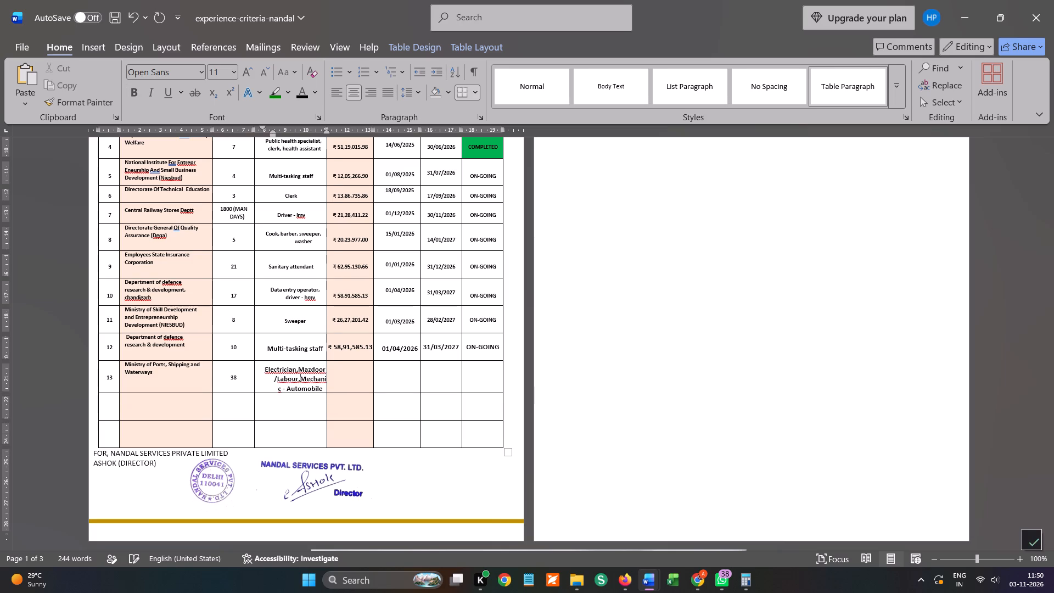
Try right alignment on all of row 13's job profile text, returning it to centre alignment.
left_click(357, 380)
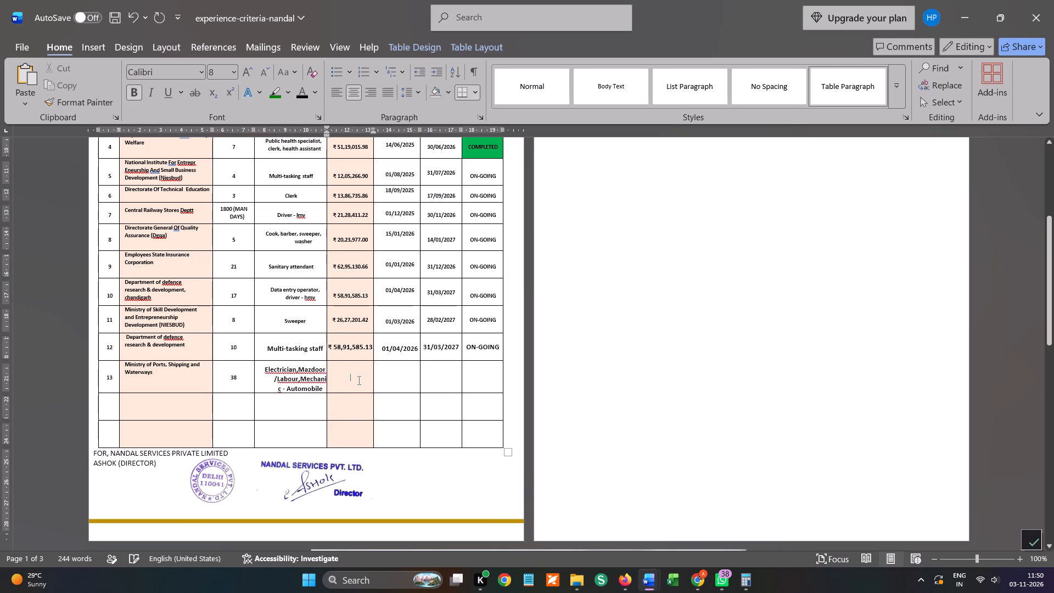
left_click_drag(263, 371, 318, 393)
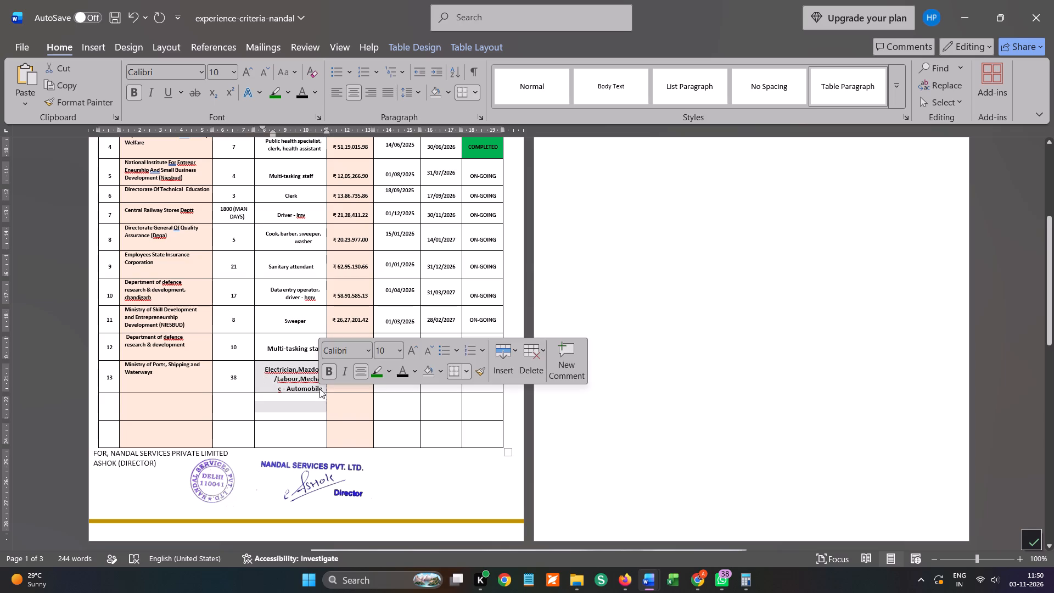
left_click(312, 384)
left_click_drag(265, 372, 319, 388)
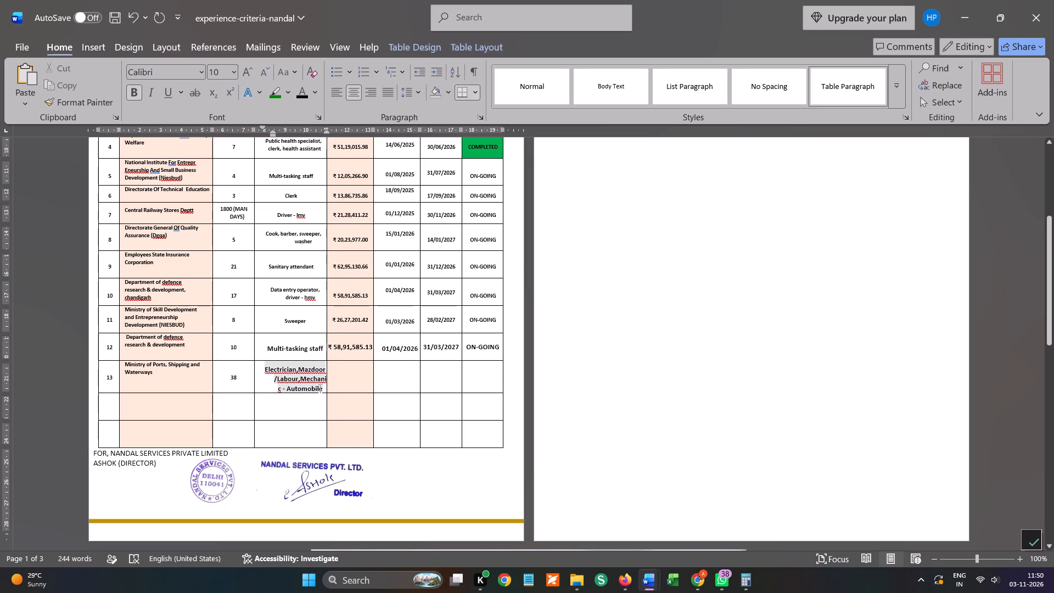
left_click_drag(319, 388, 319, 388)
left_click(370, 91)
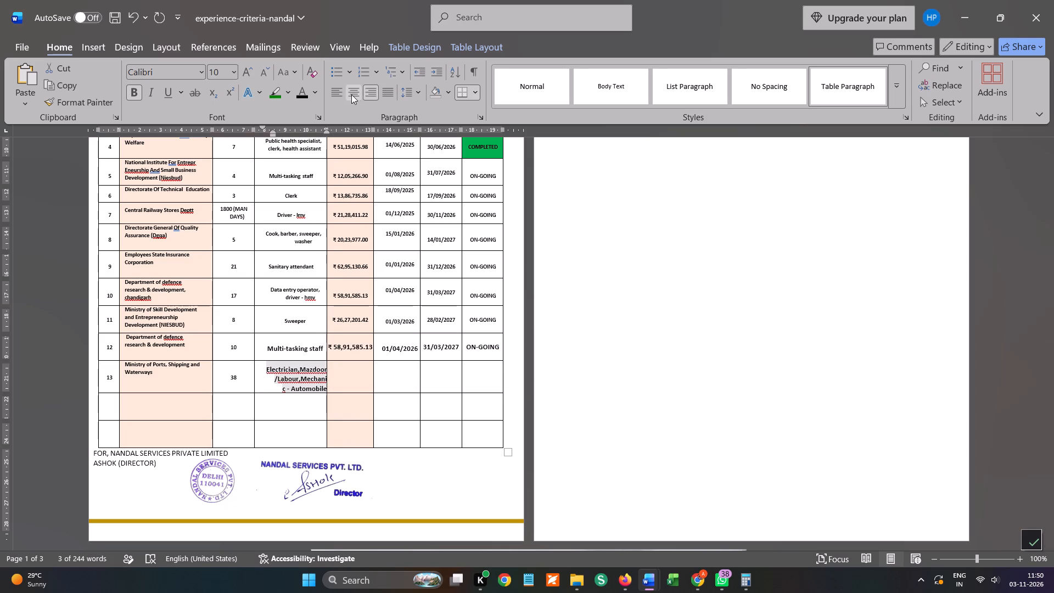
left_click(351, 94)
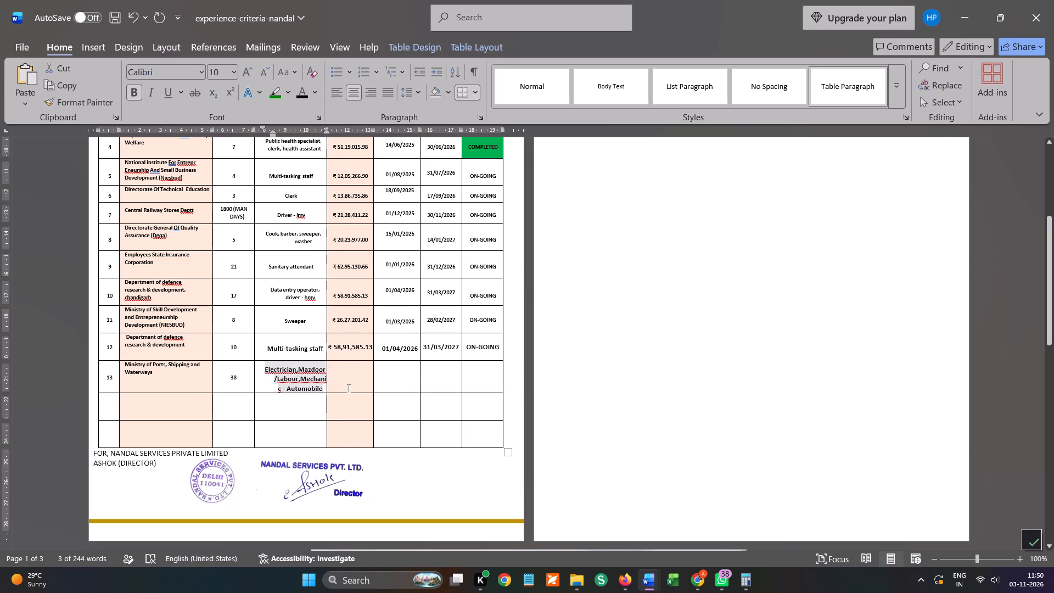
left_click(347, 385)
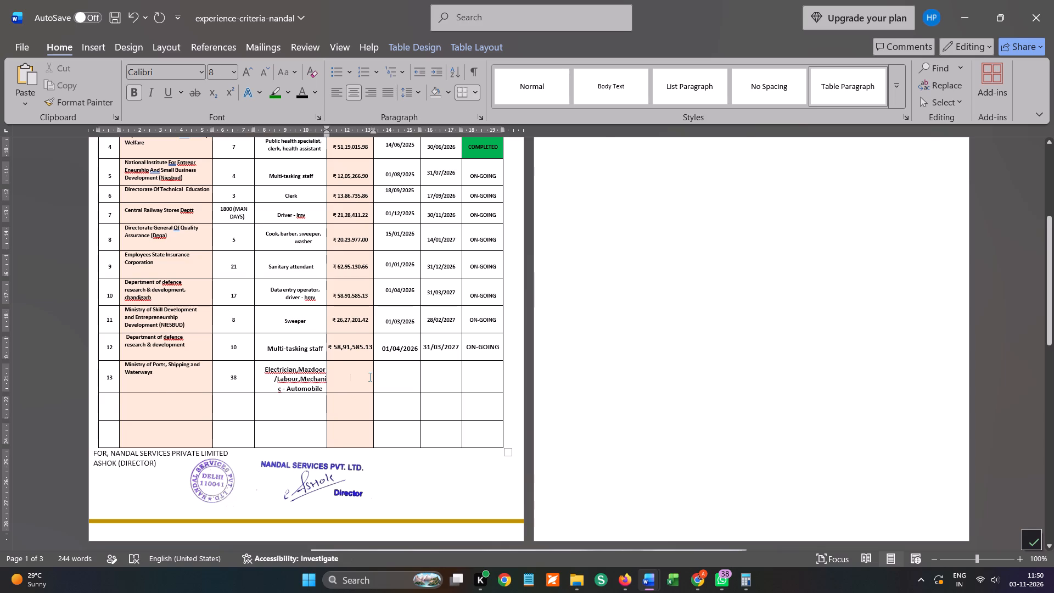
Copy the contract value ₹ 6,27,23,817.94 from row 13 of GEM-ORDER-FILE-NANDAL into row 13's value cell in experience-criteria-nandal.
key("alt+Tab")
key("alt+Tab")
key("alt+Tab")
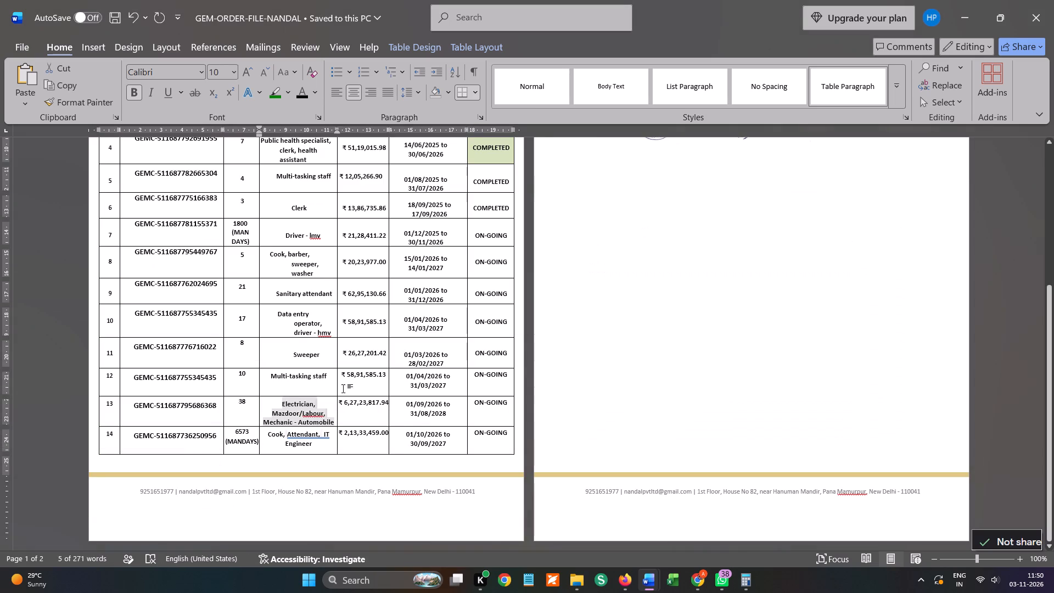
left_click_drag(338, 405, 385, 401)
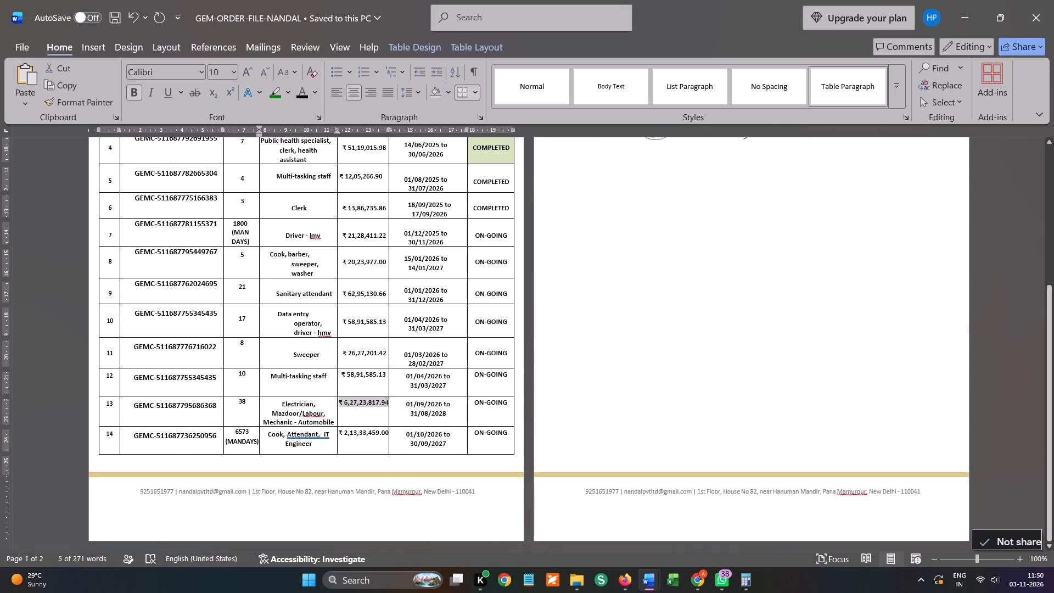
left_click_drag(385, 401, 386, 401)
key("ctrl+c")
key("alt+Tab")
key("ctrl+v")
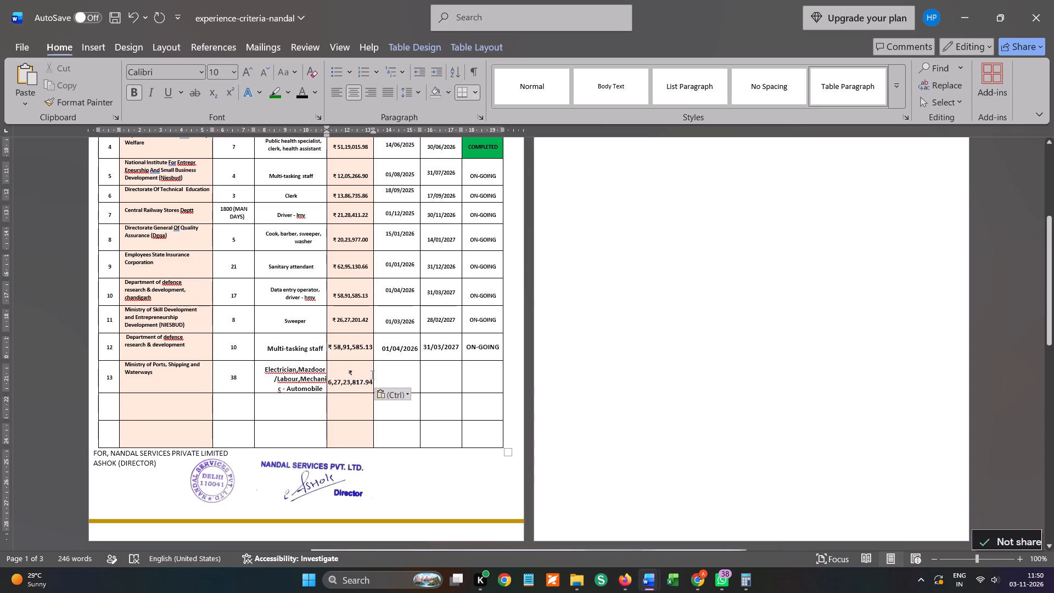
Widen the contract value column slightly so row 13's amount fits on one line.
left_click_drag(372, 372, 377, 372)
left_click(382, 423)
left_click_drag(373, 409, 380, 409)
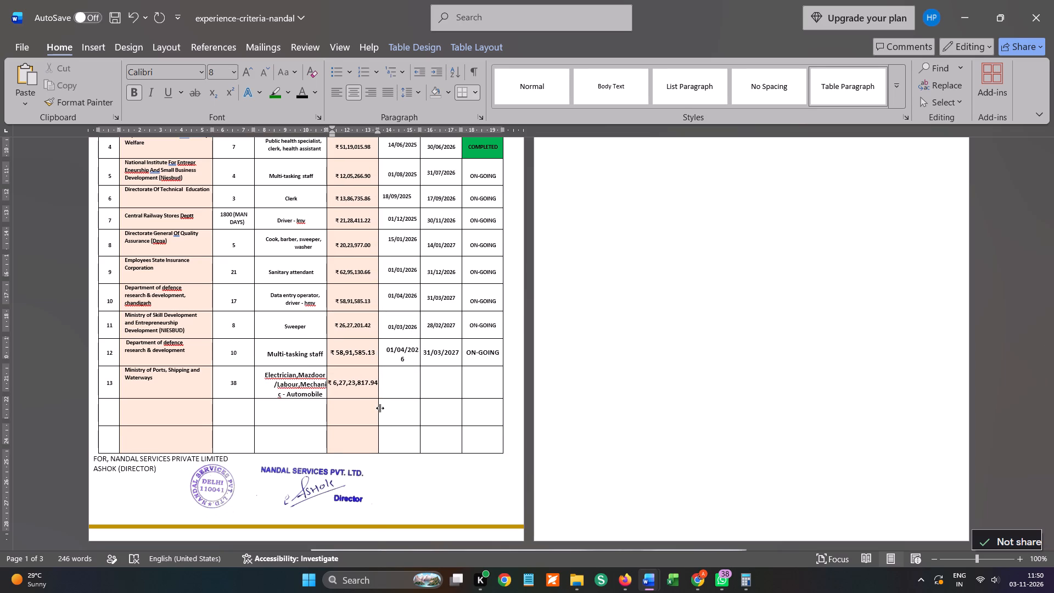
Copy the start date 01/09/2026 from row 13 of GEM-ORDER-FILE-NANDAL into row 13's start date cell in experience-criteria-nandal.
left_click(401, 384)
key("alt+Tab")
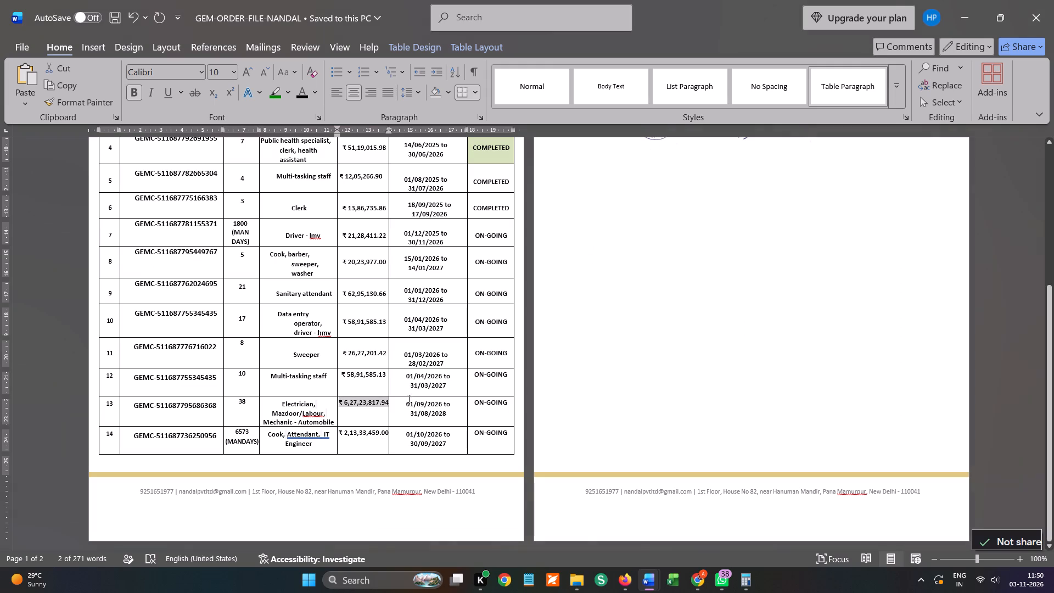
left_click_drag(406, 401, 439, 400)
key("ctrl+c")
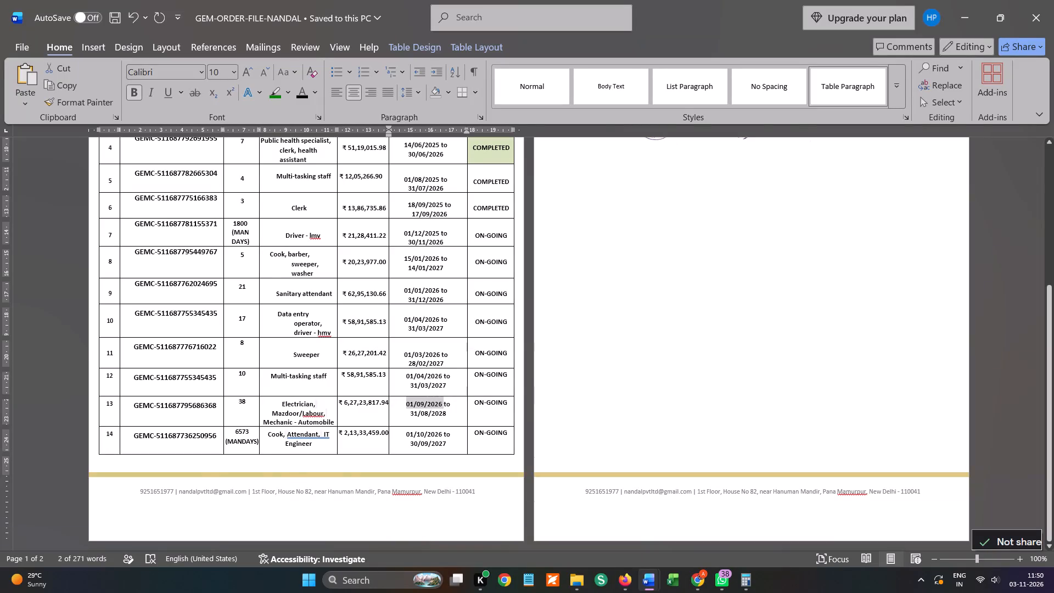
key("alt+Tab")
key("ctrl+v")
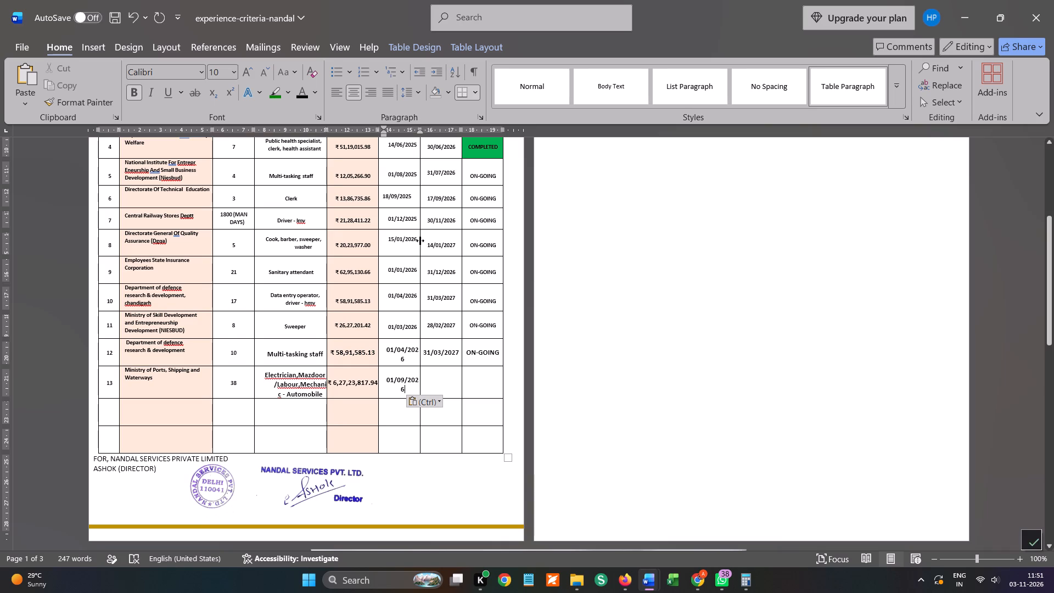
Reduce the font size of the start dates in rows 12 and 13 to 8 so each fits on one line.
left_click(401, 326)
left_click(401, 353)
left_click_drag(386, 350, 416, 388)
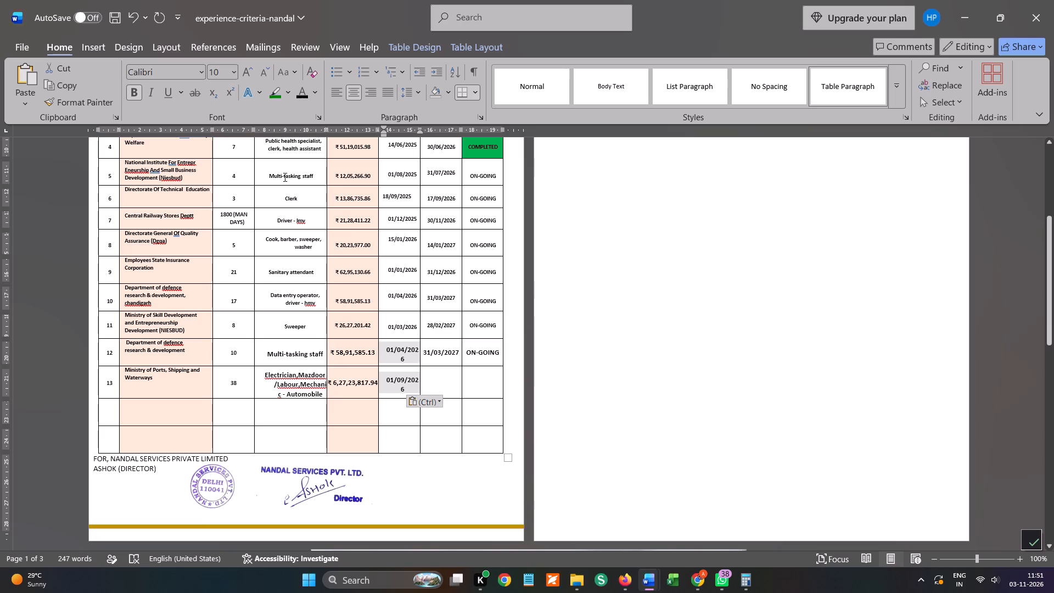
left_click(246, 72)
double_click(261, 75)
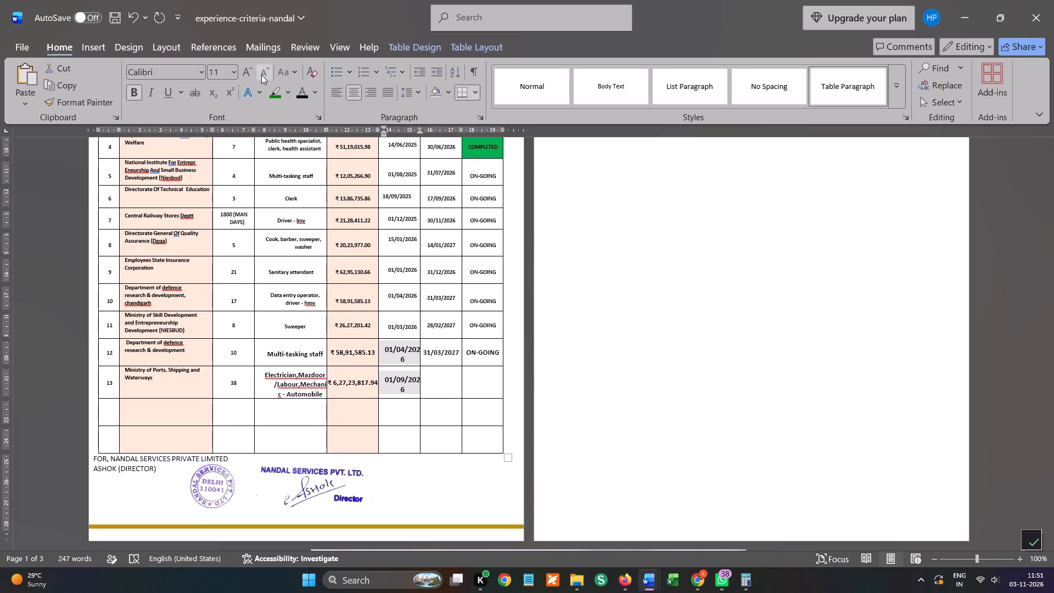
left_click(261, 73)
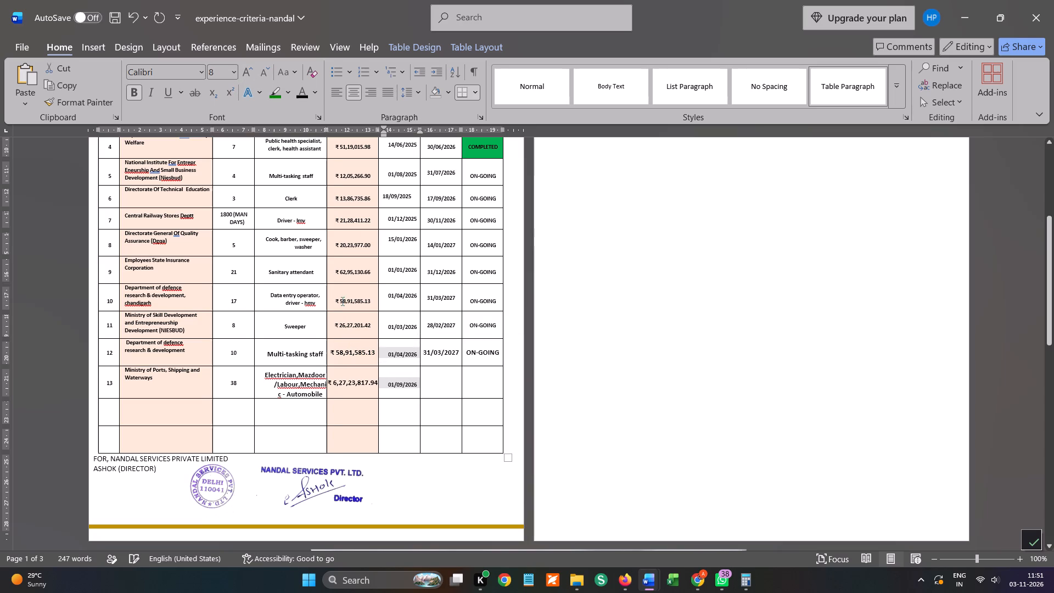
Copy the end date 31/08/2028 from row 13 of GEM-ORDER-FILE-NANDAL into row 13's end date cell in experience-criteria-nandal.
left_click(436, 390)
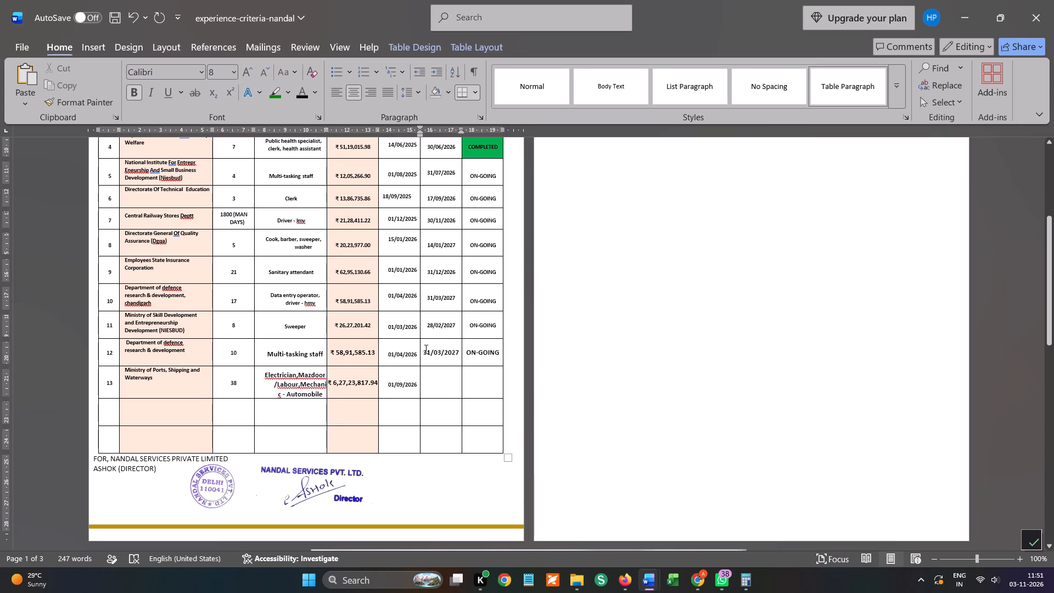
key("alt+Tab")
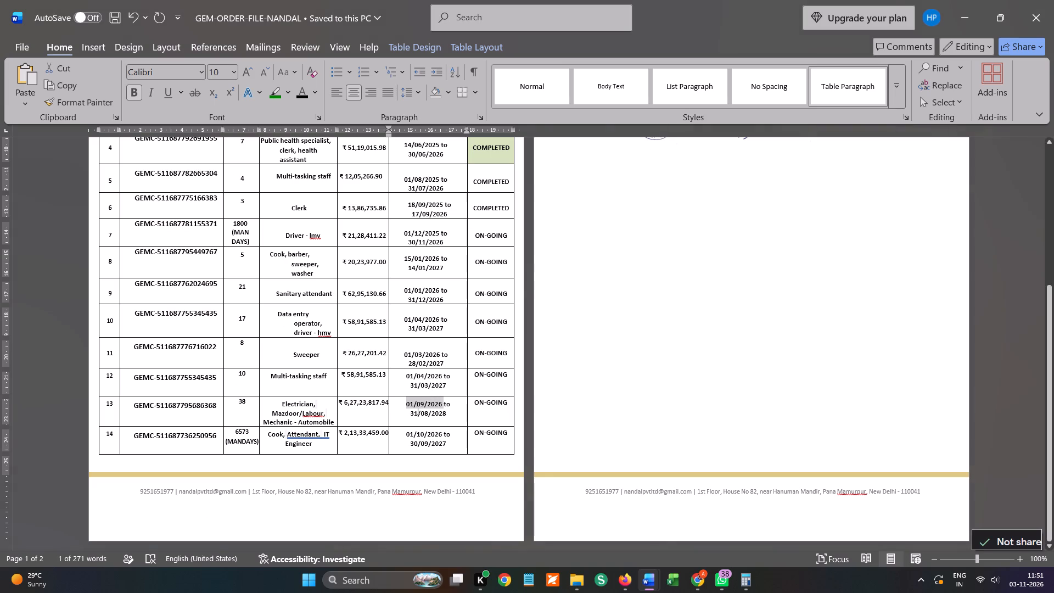
left_click_drag(408, 411, 455, 417)
key("ctrl+c")
key("alt+Tab")
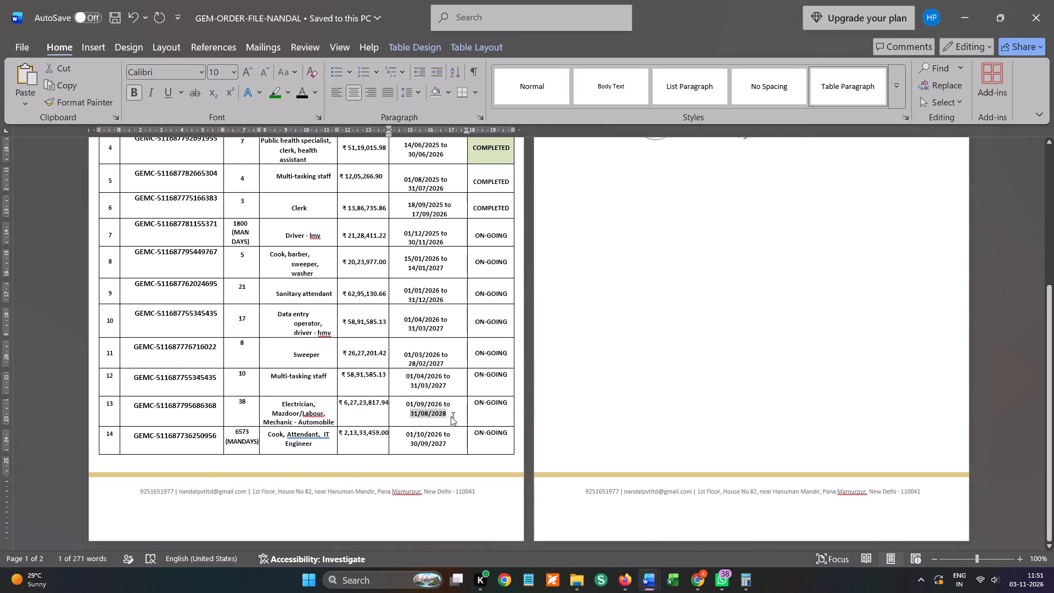
key("ctrl+v")
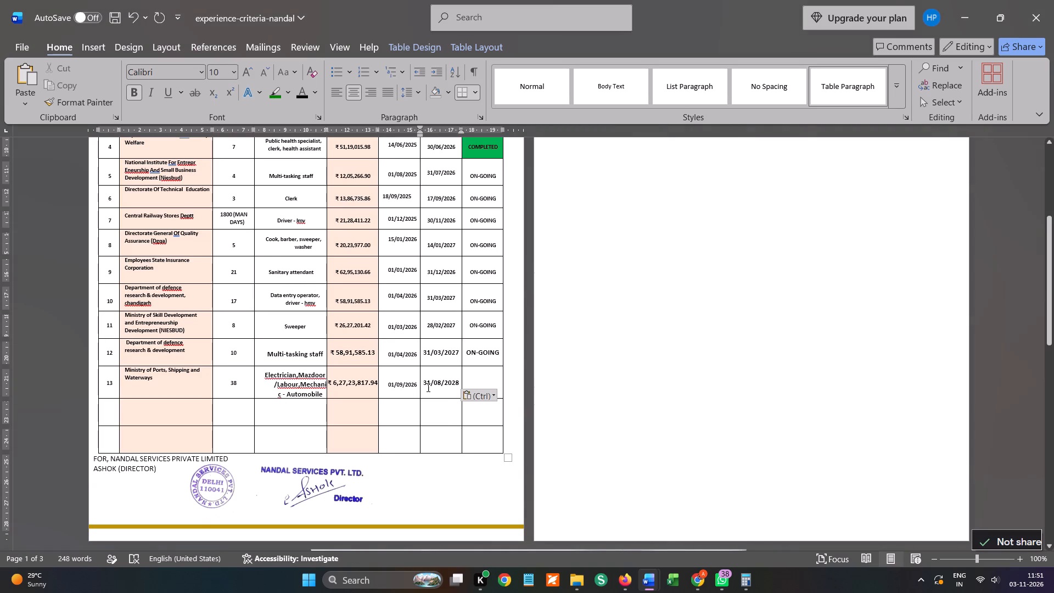
Copy the ON-GOING status from row 12 into row 13's status cell.
left_click(473, 380)
left_click_drag(469, 354, 492, 359)
key("ctrl+c")
left_click(486, 379)
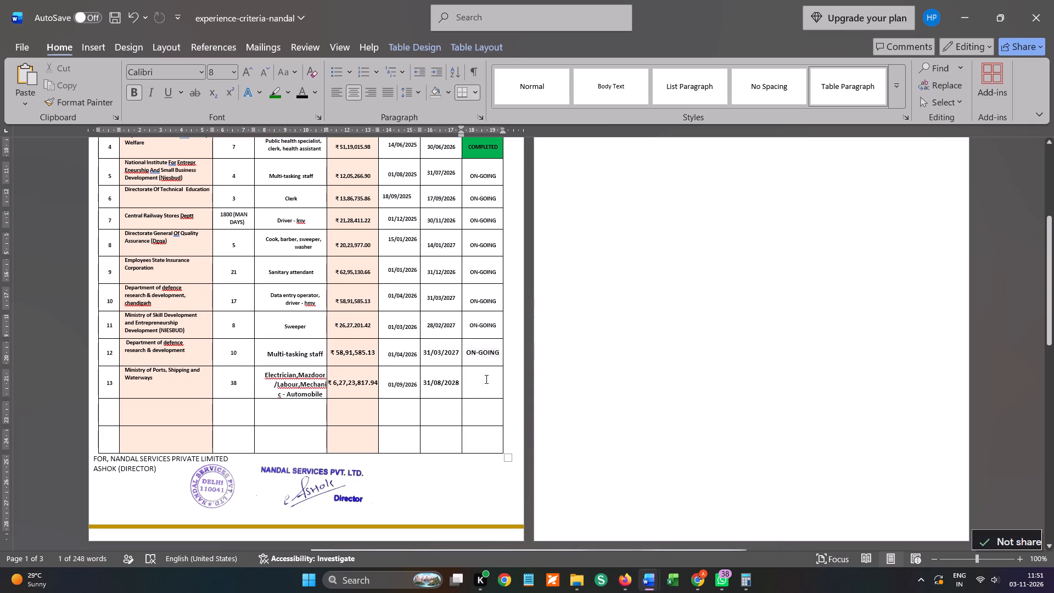
key("ctrl+v")
Number the next empty row 14 and move to its organisation name cell.
left_click(117, 417)
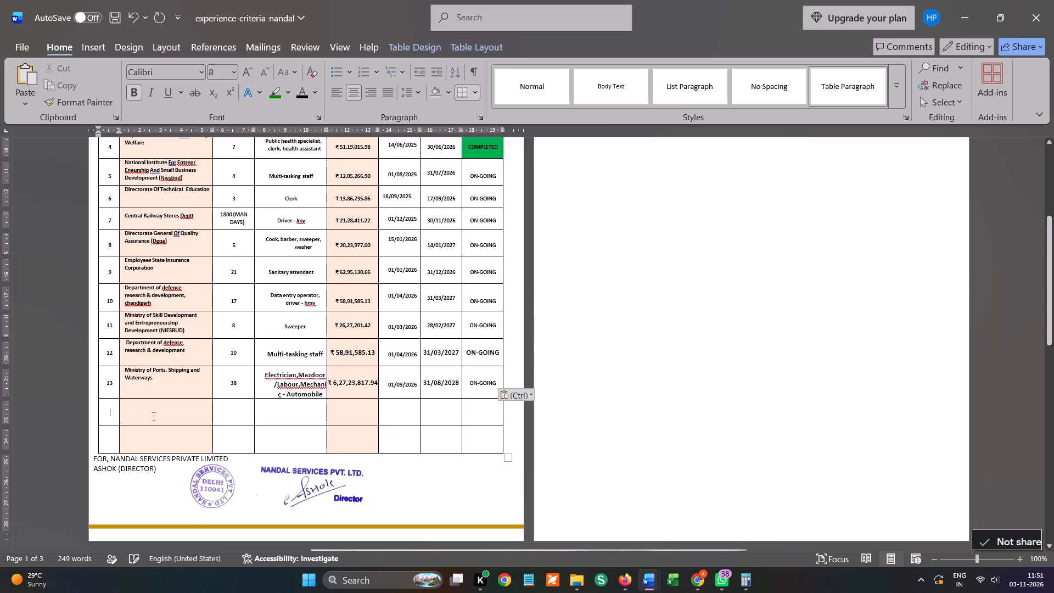
type("14")
key("Tab")
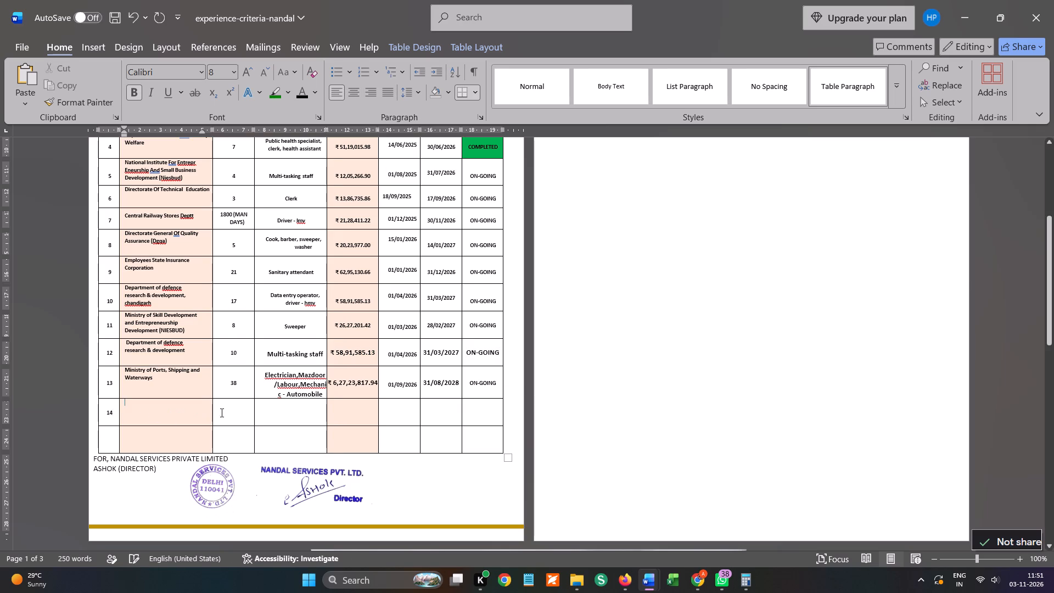
key("alt+Tab")
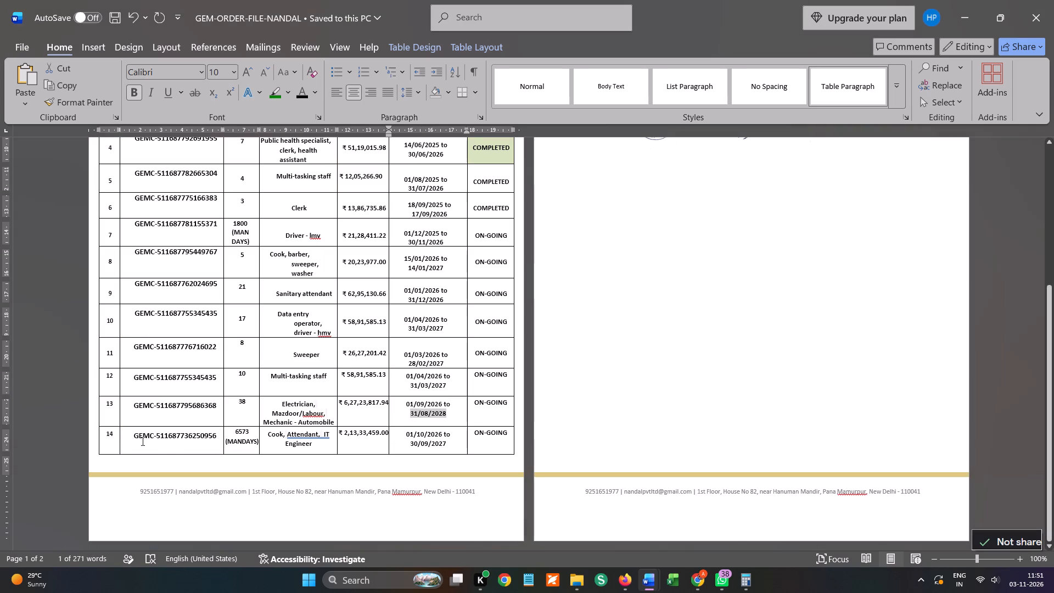
left_click_drag(137, 436, 204, 435)
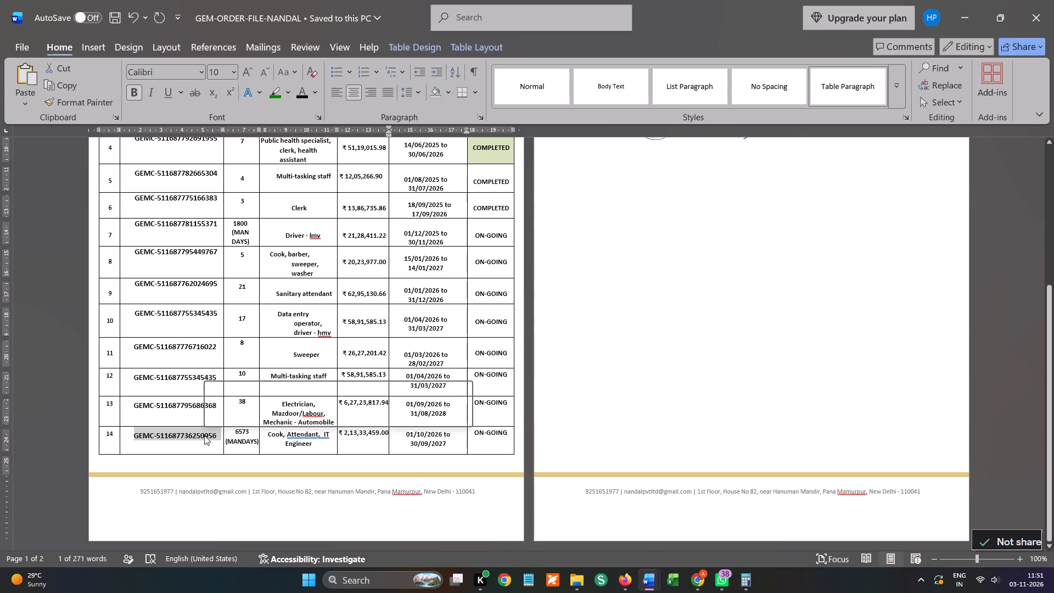
key("ctrl+c")
key("ctrl+c")
key("ctrl+c")
Switch to Chrome and close the previous contract PDF and the GeM homepage, keeping the Fulfilment orders page open.
key("alt+Tab")
key("alt+Tab")
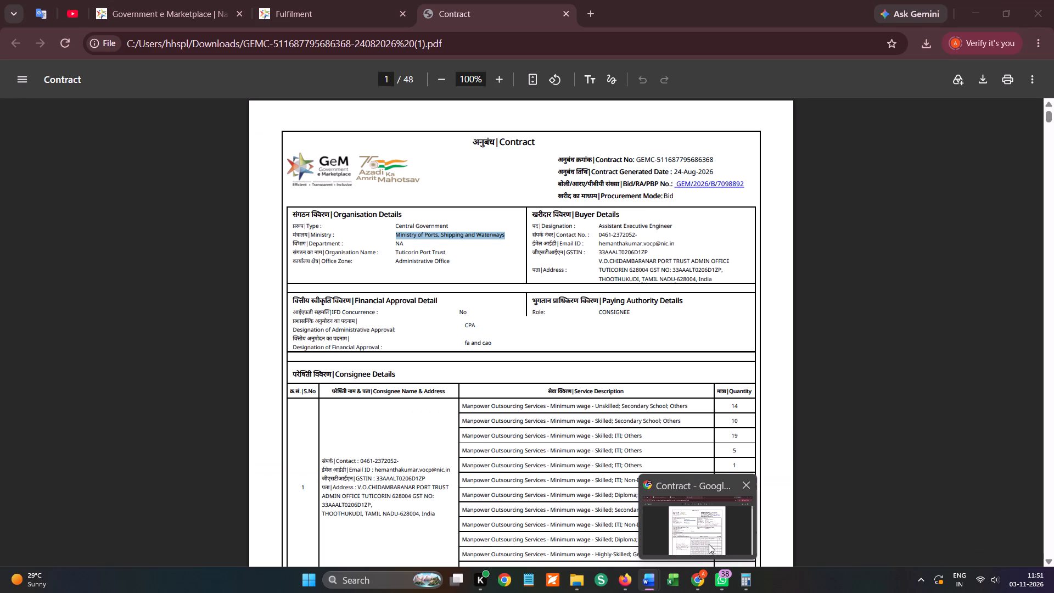
left_click(698, 581)
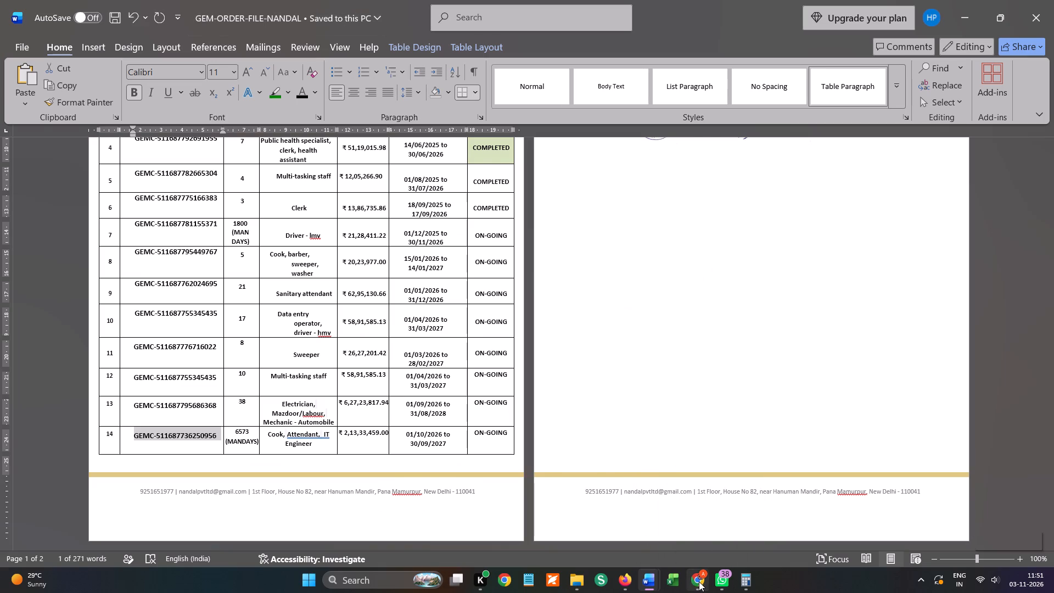
left_click(564, 15)
left_click(334, 10)
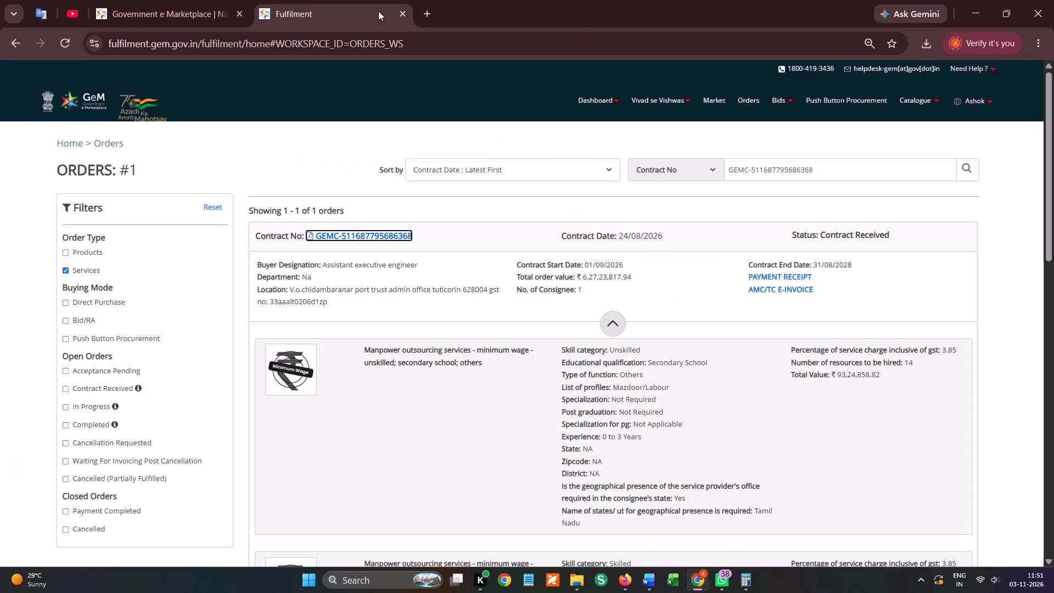
left_click(193, 0)
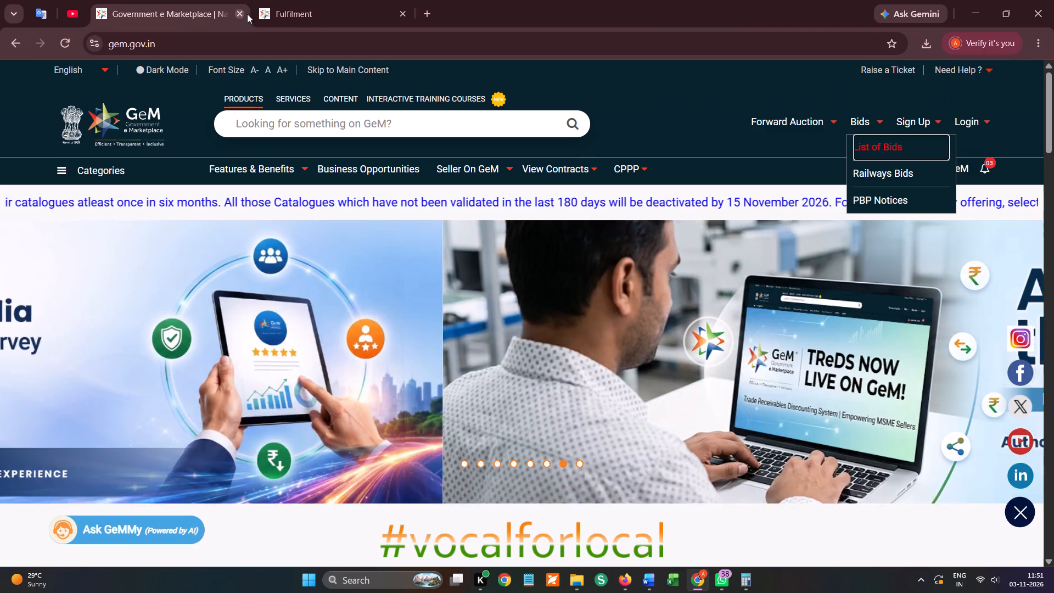
left_click(241, 15)
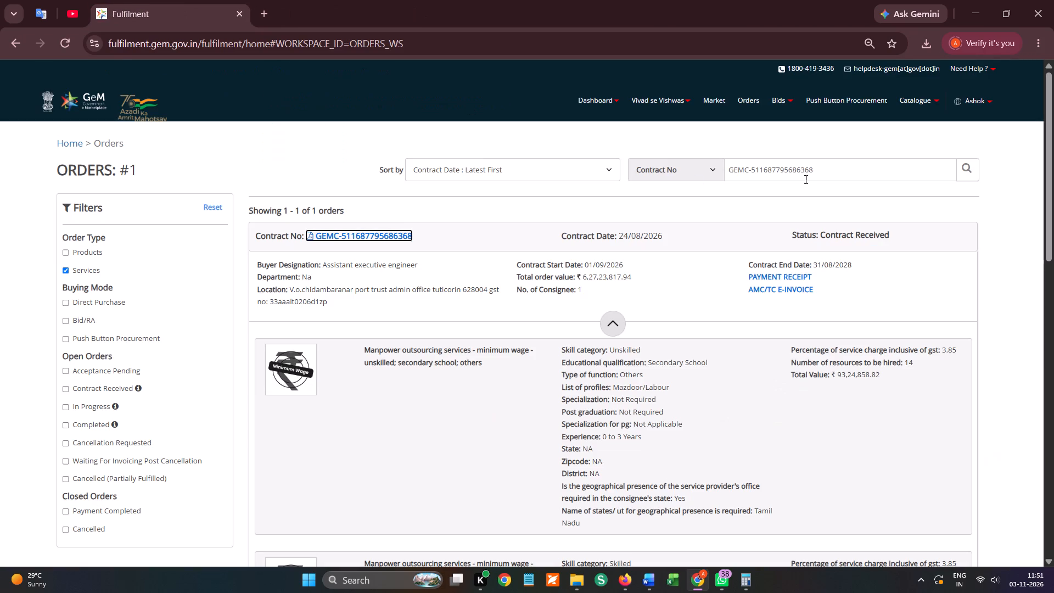
left_click_drag(821, 174, 717, 174)
key("ctrl+v")
left_click(974, 167)
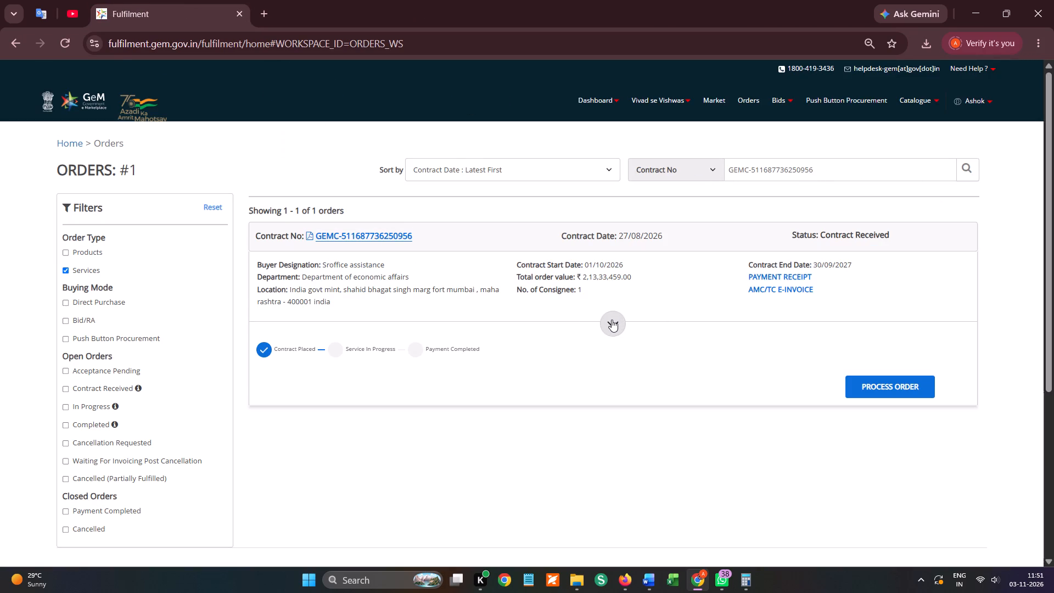
Expand the found order's service details and compare them with row 14's details in GEM-ORDER-FILE-NANDAL.
left_click(612, 320)
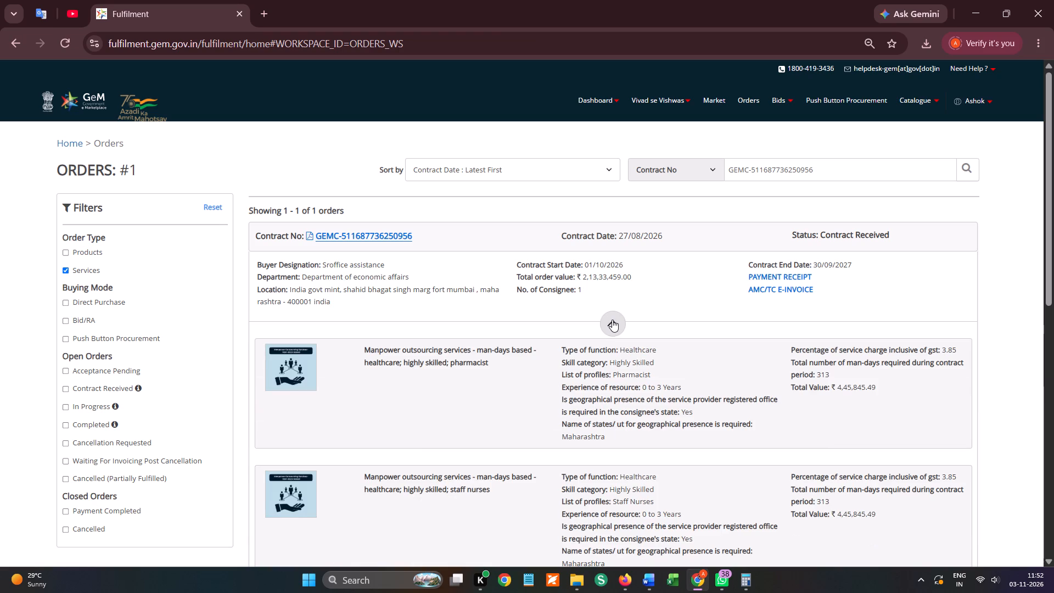
key("alt+Tab")
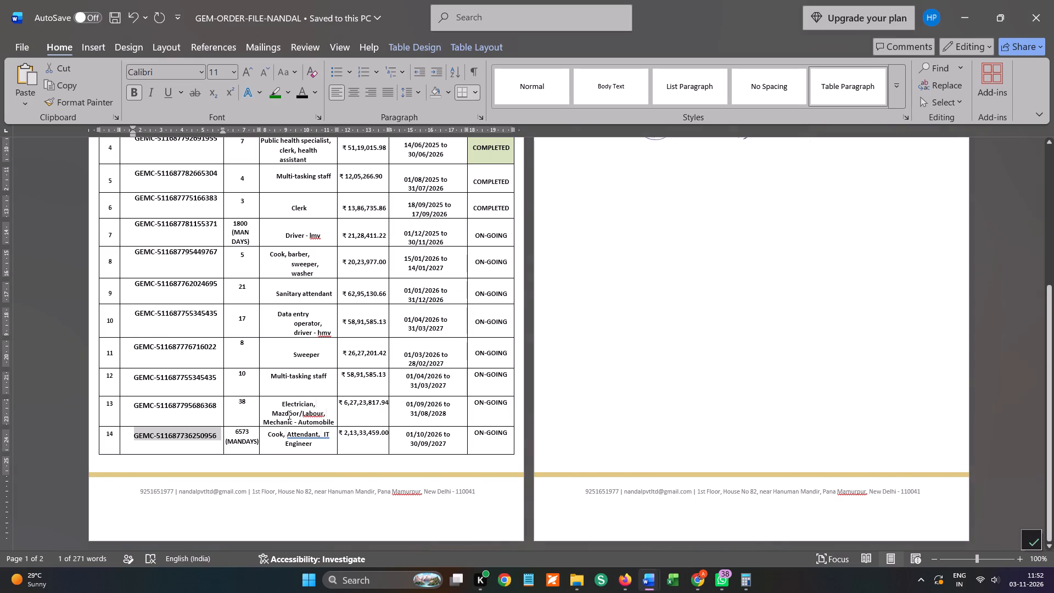
key("alt+Tab")
left_click(608, 326)
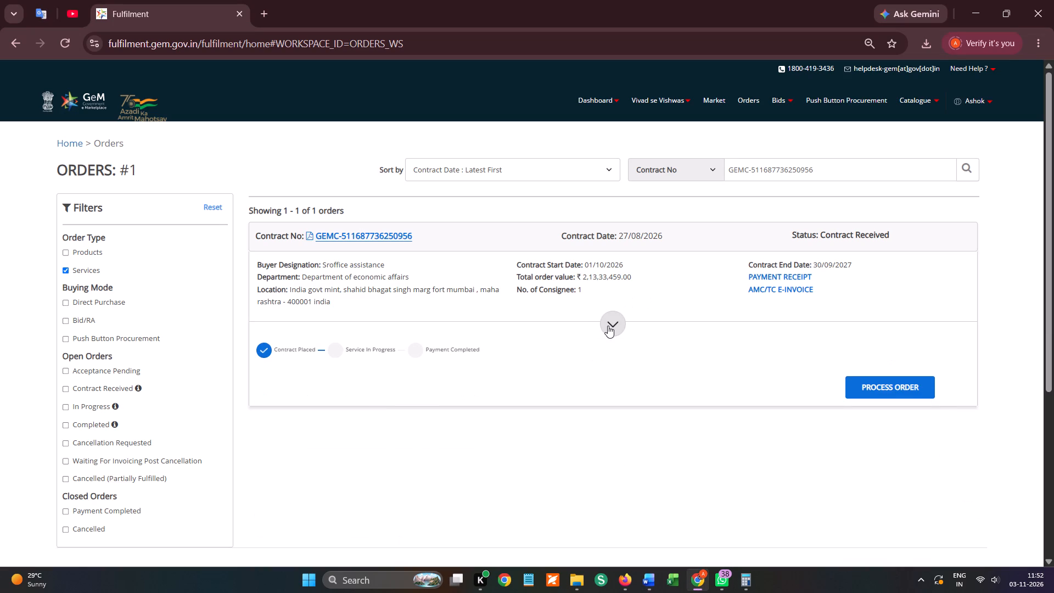
key("alt+Tab")
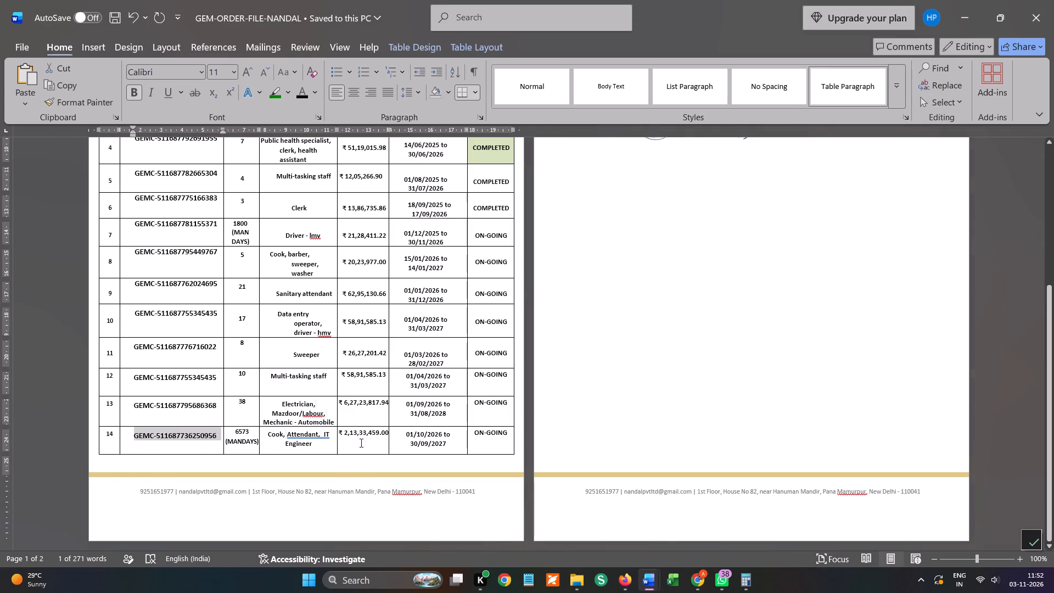
key("alt+Tab")
left_click(615, 320)
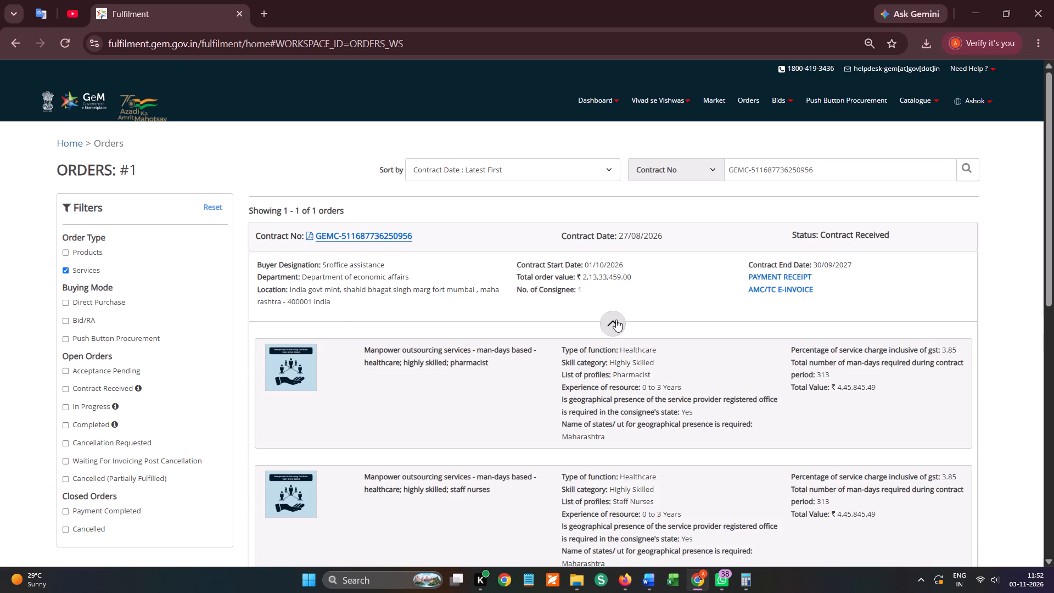
key("alt+Tab")
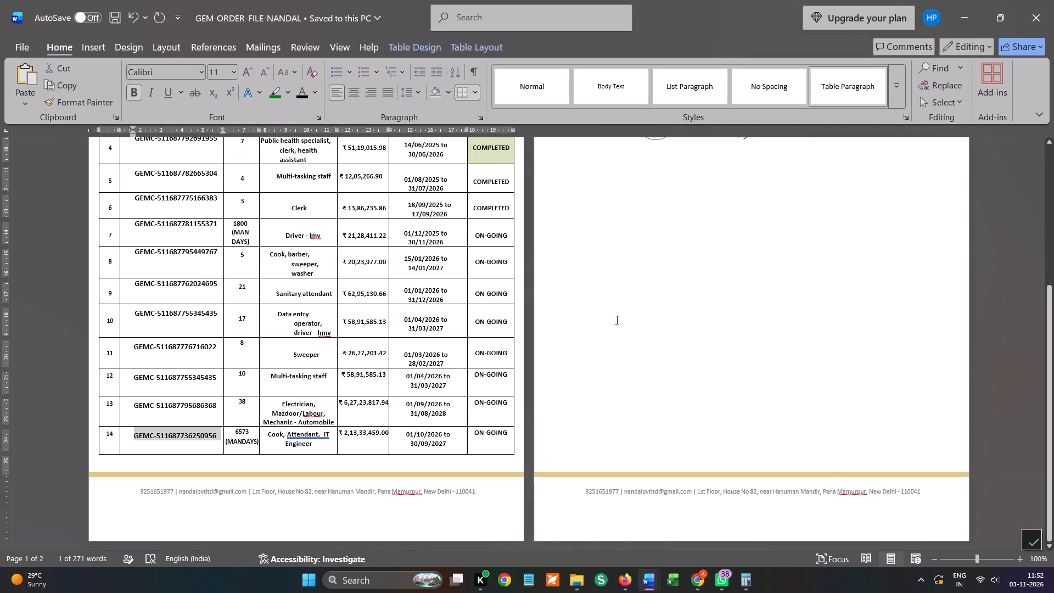
key("alt+Tab")
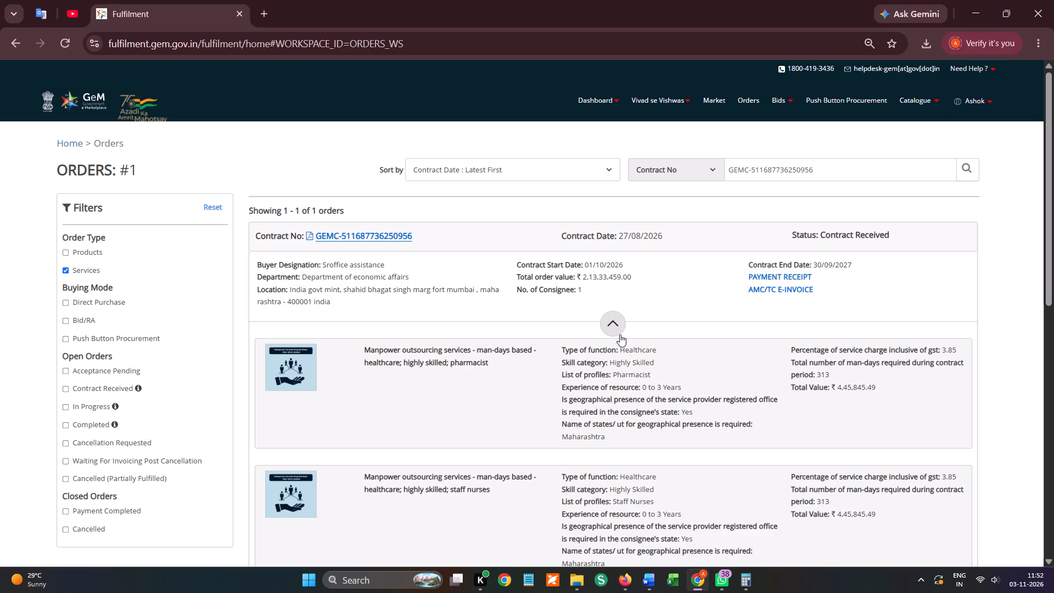
scroll(620, 334, "down", 1)
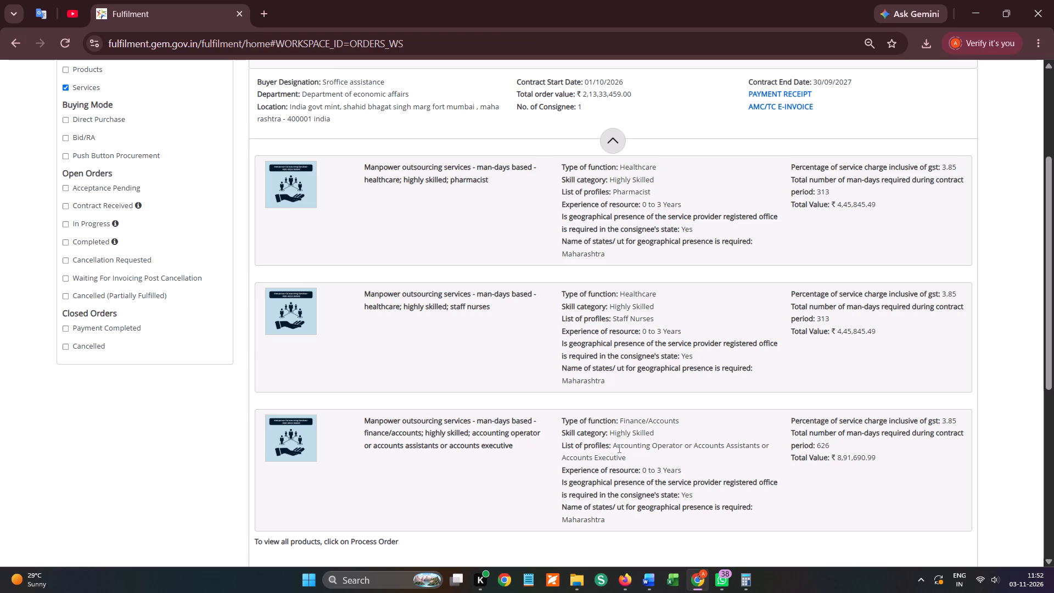
key("alt+Tab")
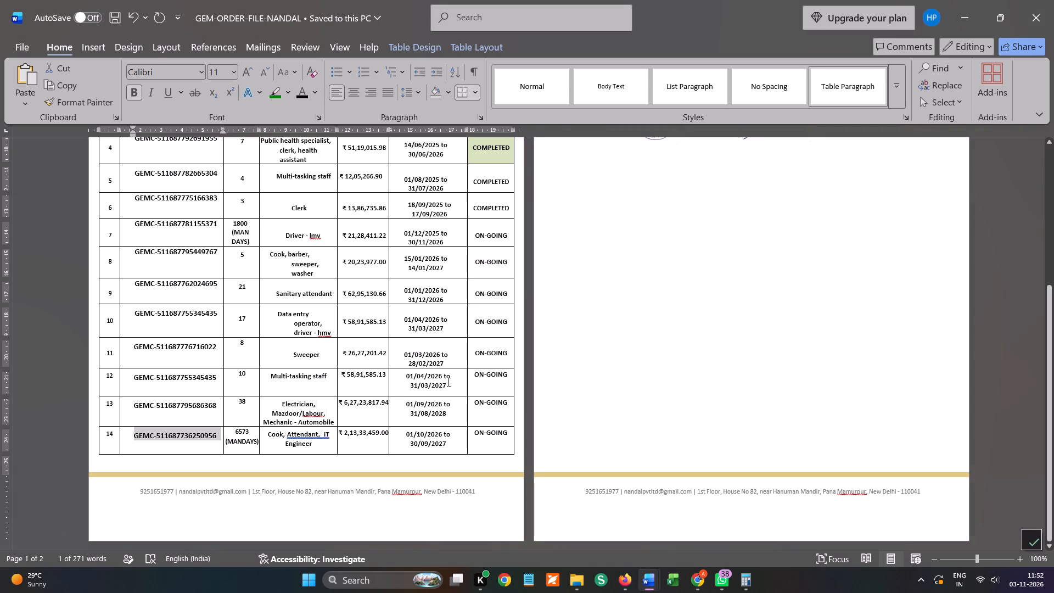
key("alt+Tab")
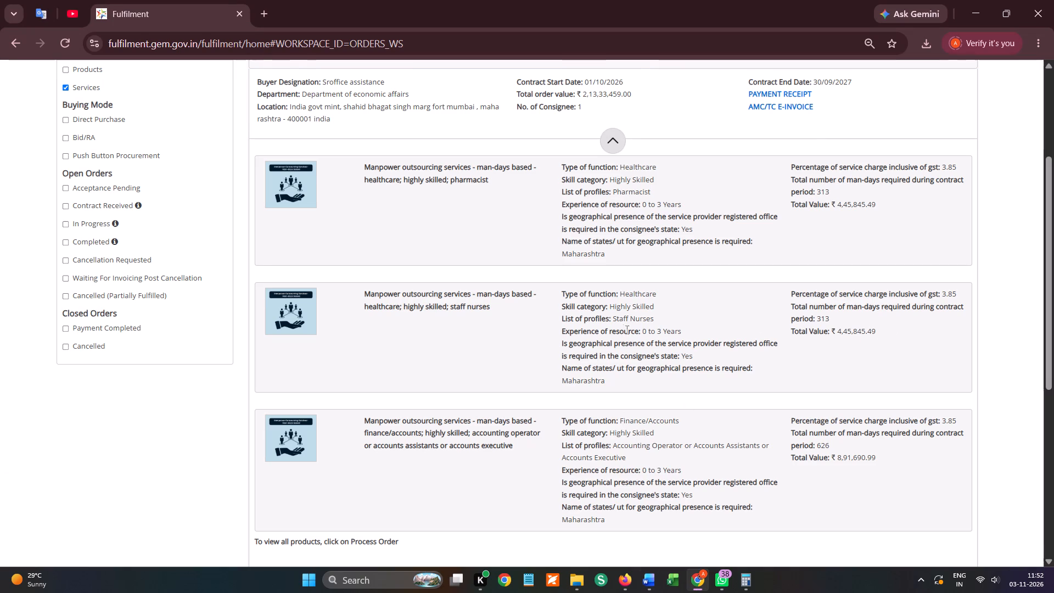
left_click_drag(616, 320, 647, 320)
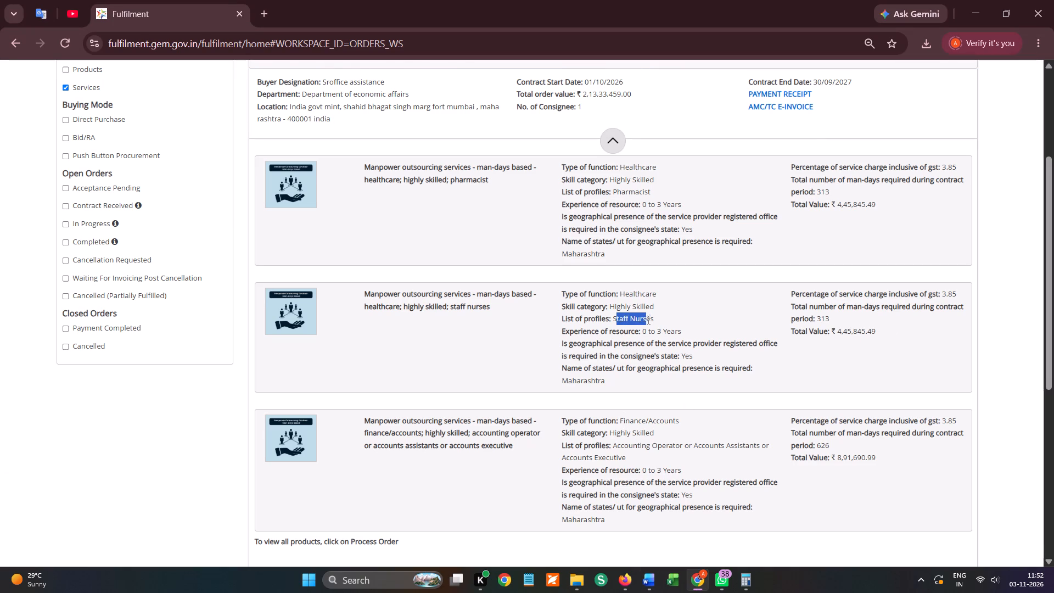
left_click_drag(647, 320, 651, 320)
left_click_drag(620, 192, 674, 192)
scroll(623, 410, "down", 1)
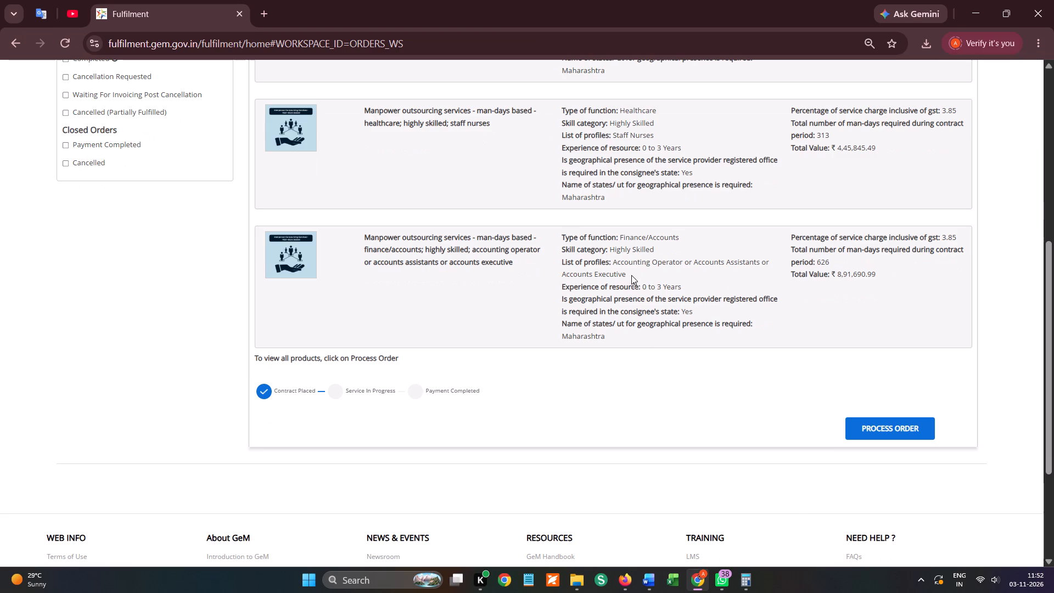
scroll(615, 295, "down", 1)
scroll(615, 298, "up", 1)
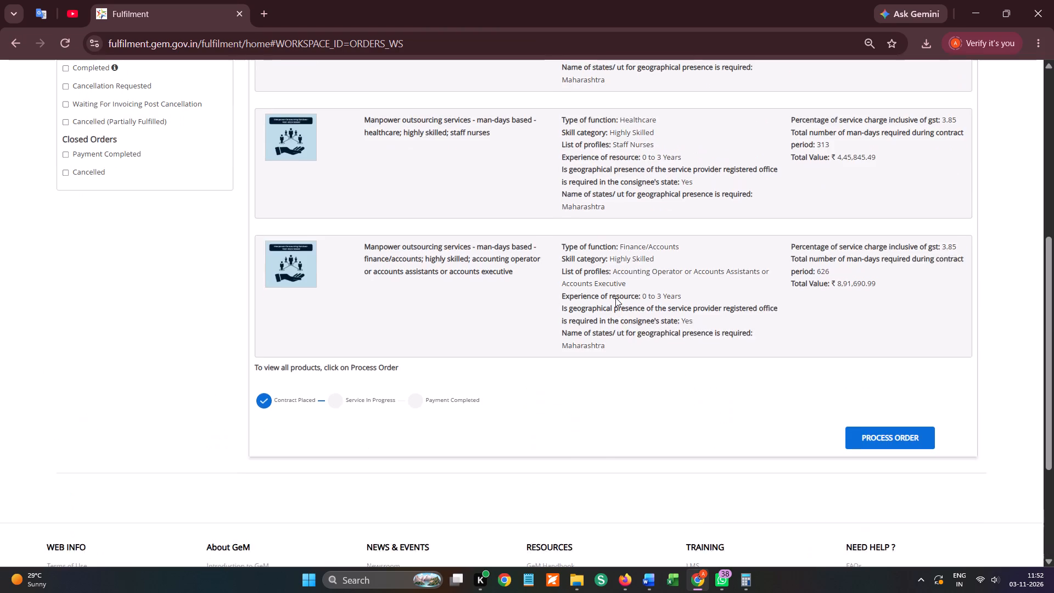
scroll(615, 298, "up", 2)
left_click(613, 319)
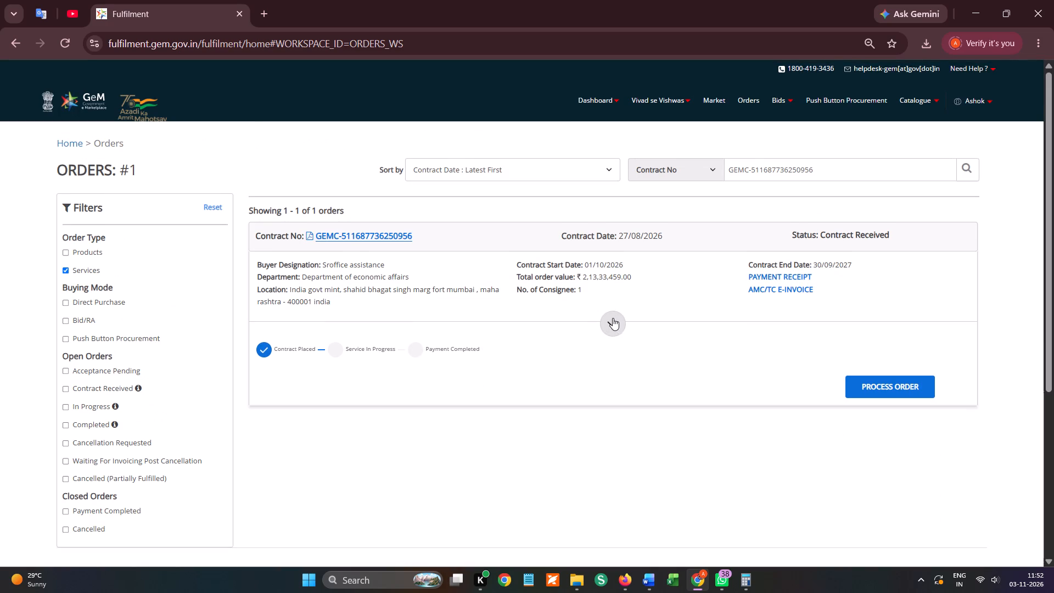
scroll(610, 309, "up", 2)
key("alt+Tab")
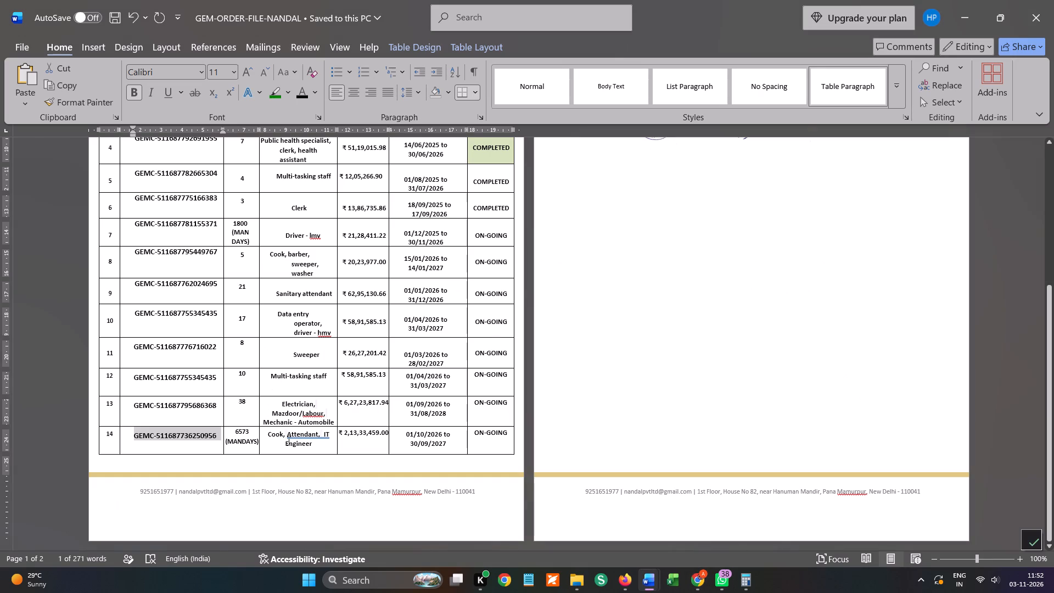
key("alt+Tab")
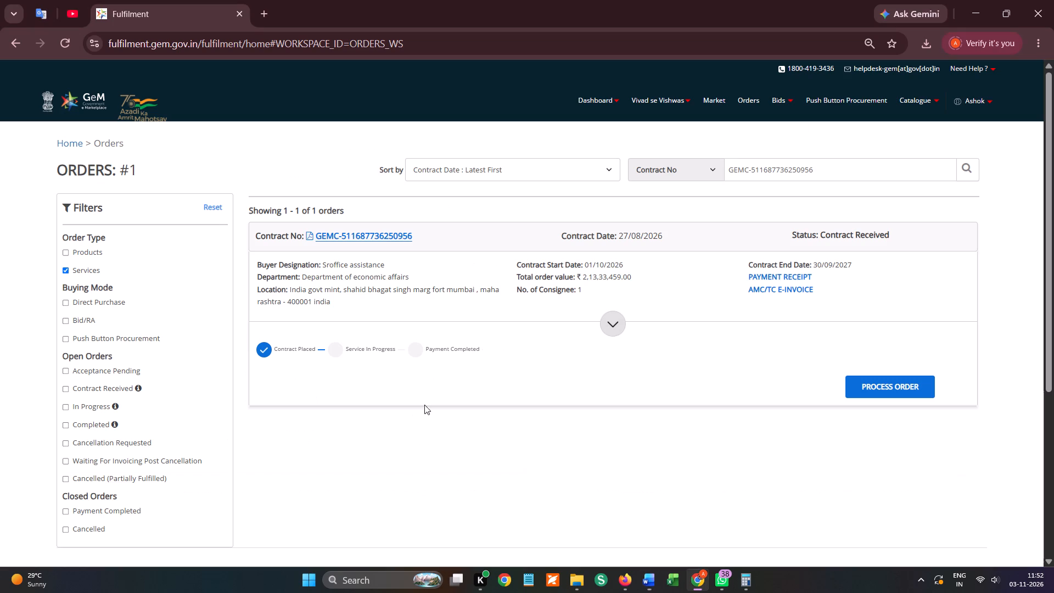
left_click(609, 328)
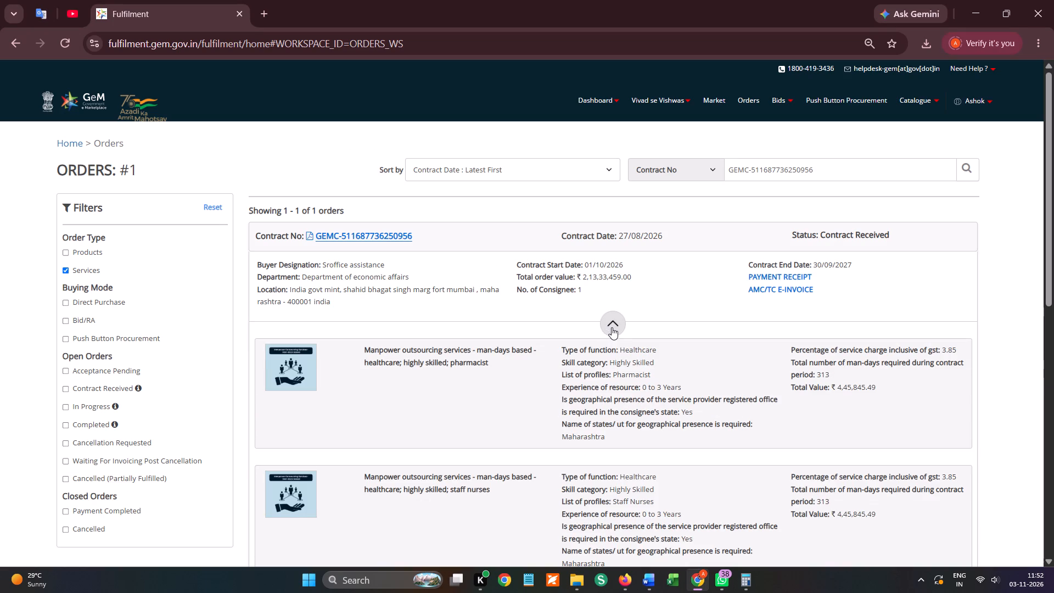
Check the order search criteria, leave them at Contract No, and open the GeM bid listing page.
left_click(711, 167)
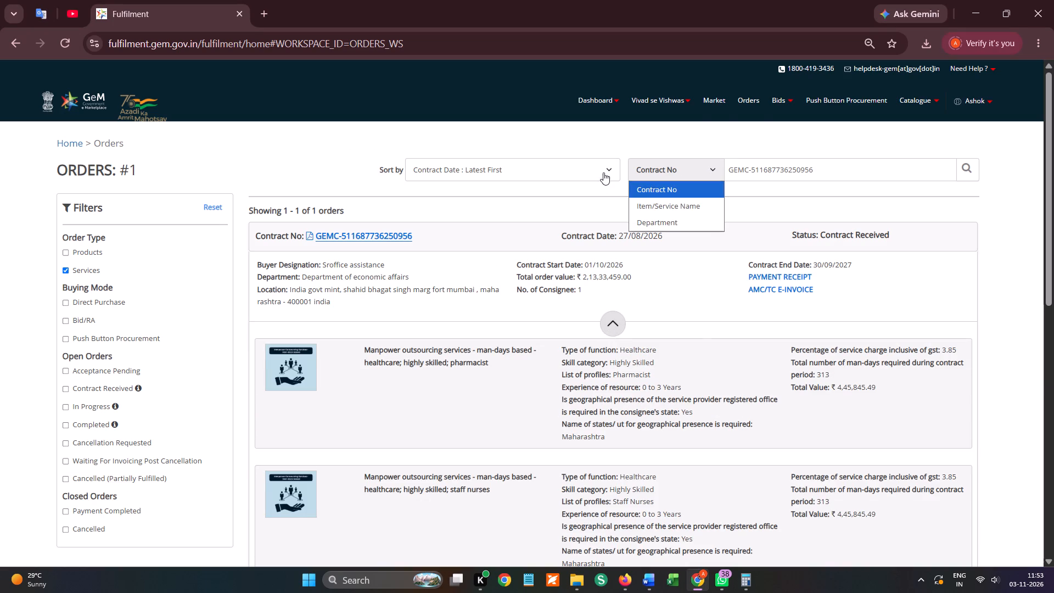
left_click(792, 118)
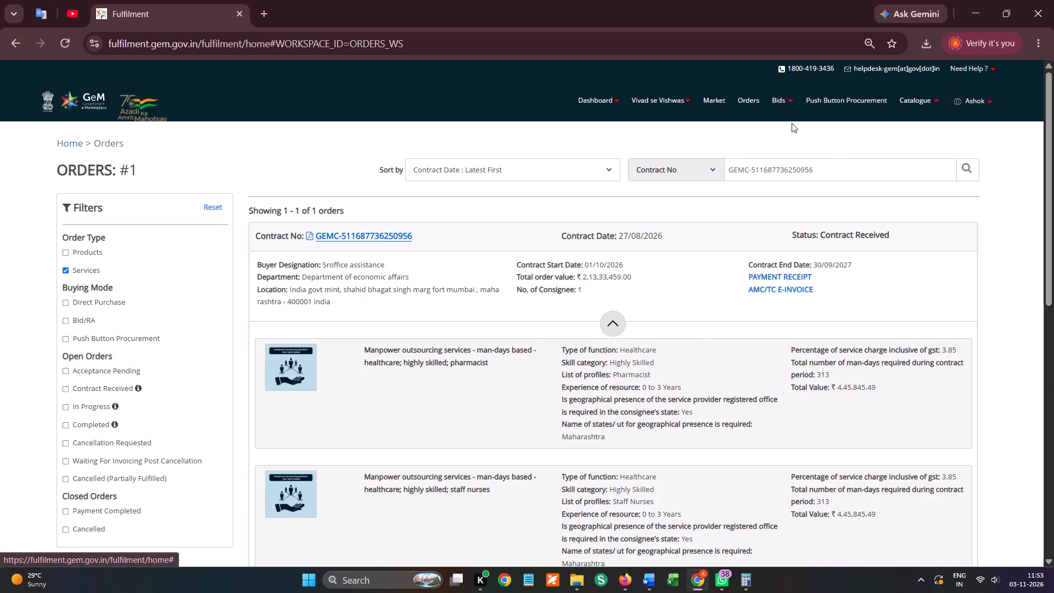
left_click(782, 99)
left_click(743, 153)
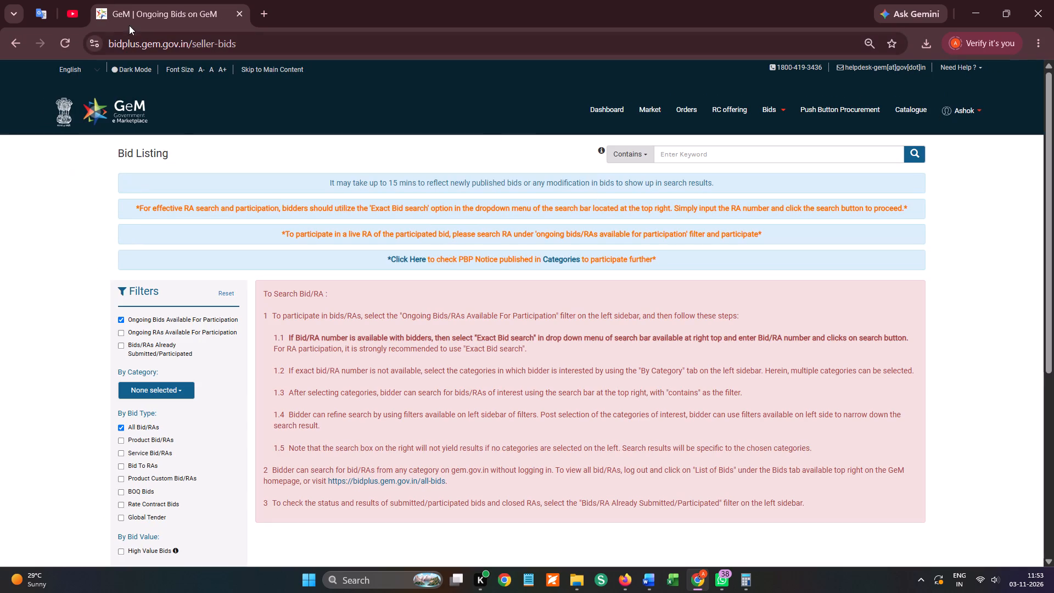
Switch to GEM-ORDER-FILE-NANDAL and remove the empty line below the contract number in row 13.
key("alt+Tab")
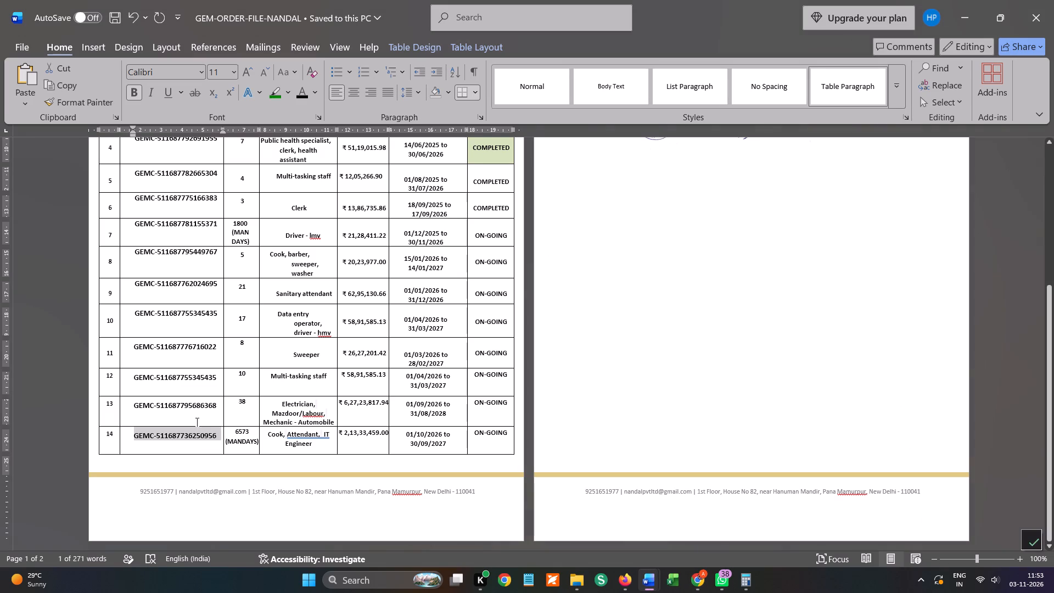
left_click(196, 412)
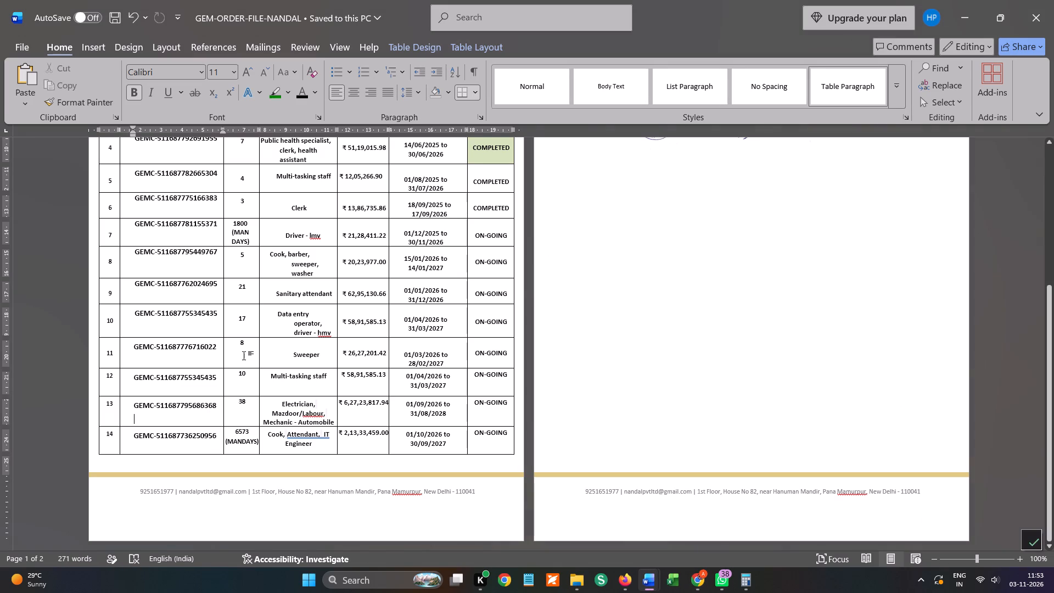
scroll(526, 391, "up", 3)
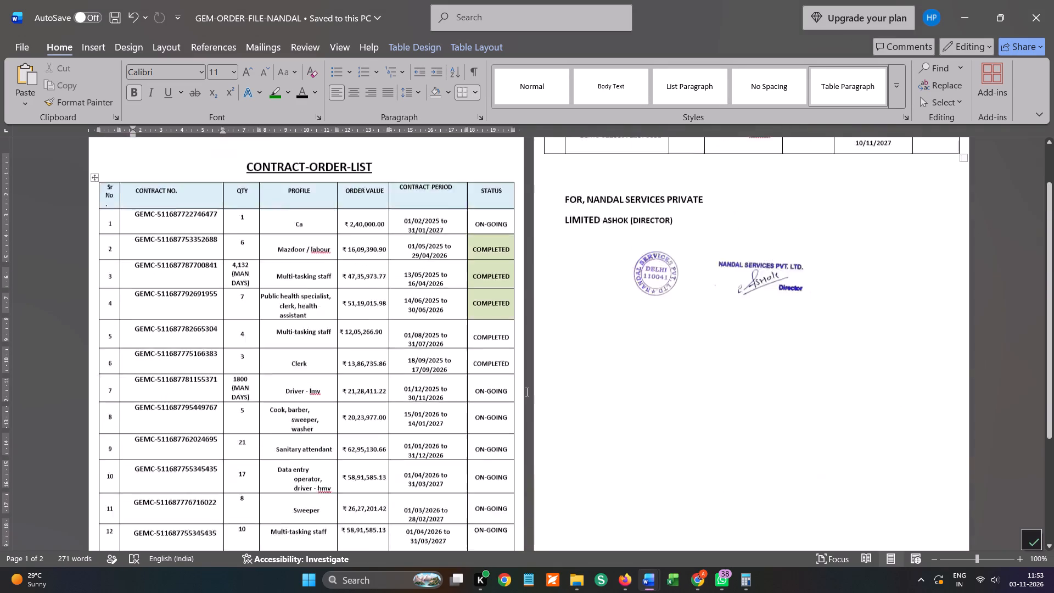
scroll(524, 382, "down", 4)
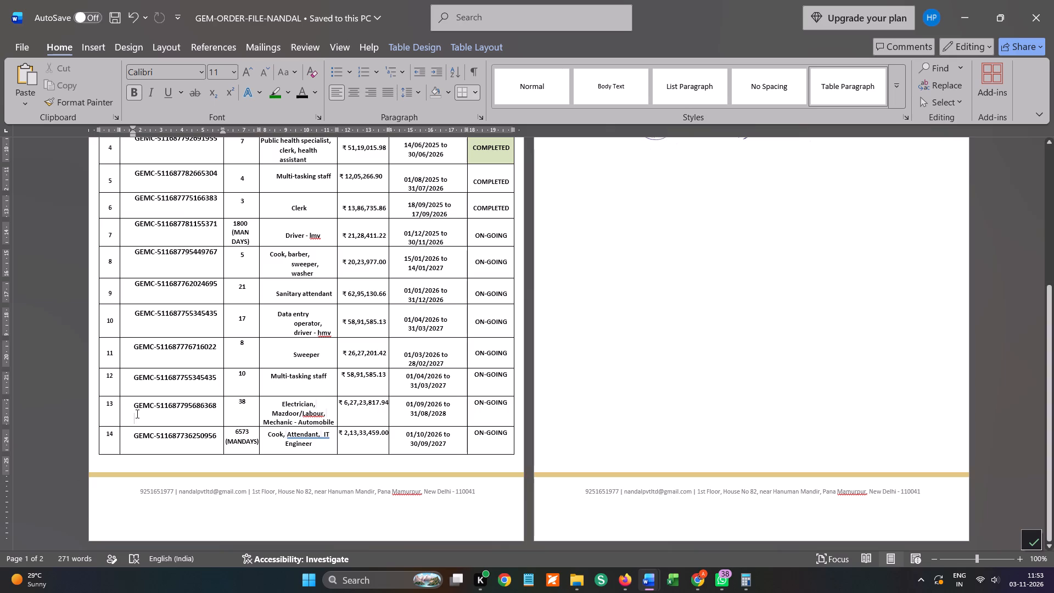
key("alt+Tab")
key("alt+Tab")
key("BackSpace")
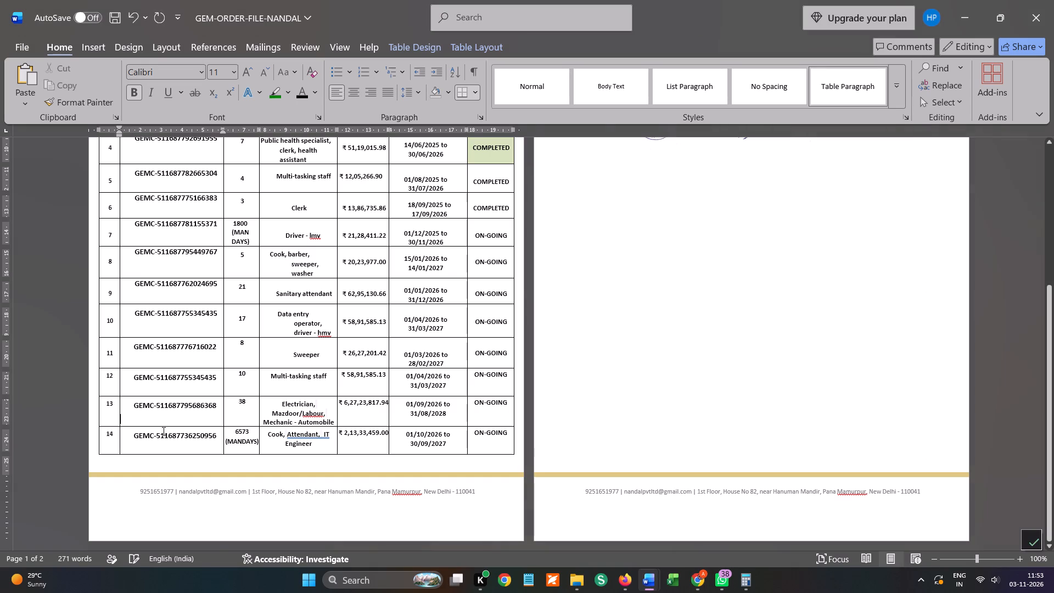
key("BackSpace")
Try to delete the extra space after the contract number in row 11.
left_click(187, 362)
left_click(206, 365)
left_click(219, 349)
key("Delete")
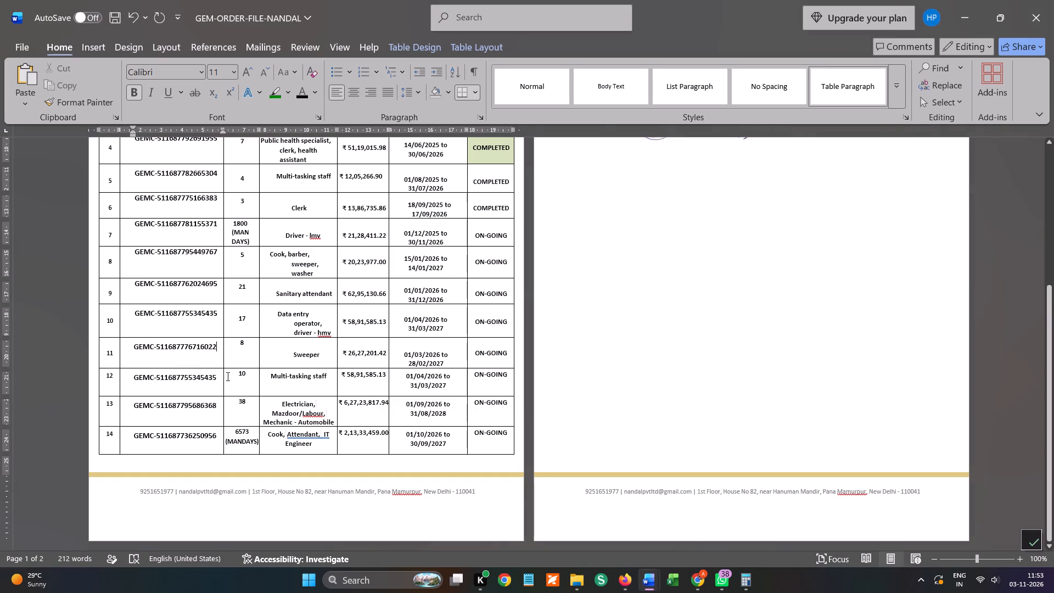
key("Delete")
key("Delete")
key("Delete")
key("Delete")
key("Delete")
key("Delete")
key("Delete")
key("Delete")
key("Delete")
scroll(295, 355, "up", 6)
scroll(636, 250, "down", 7)
key("alt+Tab")
key("alt+Tab")
left_click(652, 577)
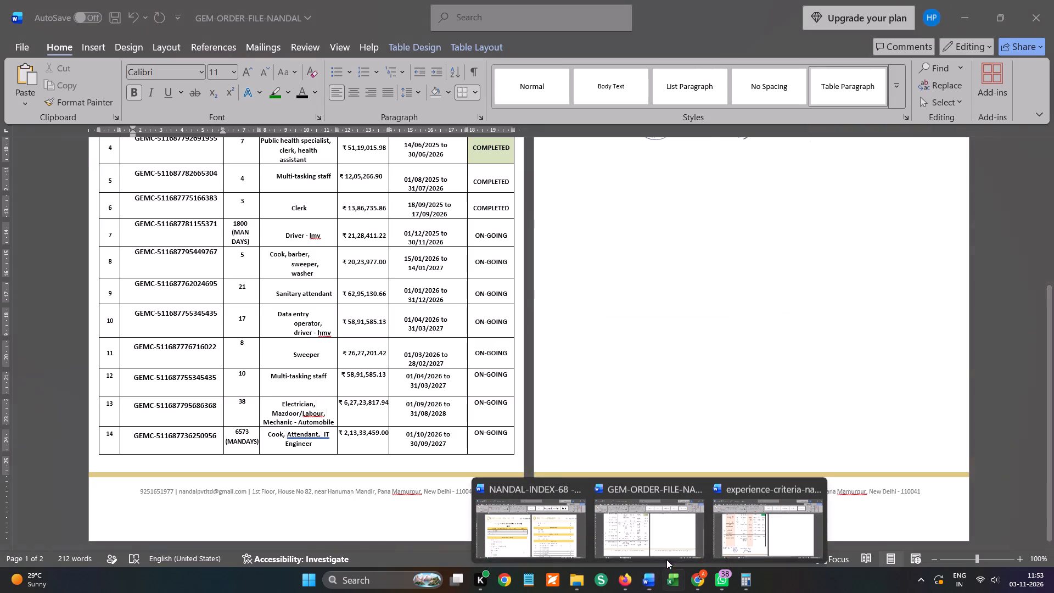
left_click(636, 528)
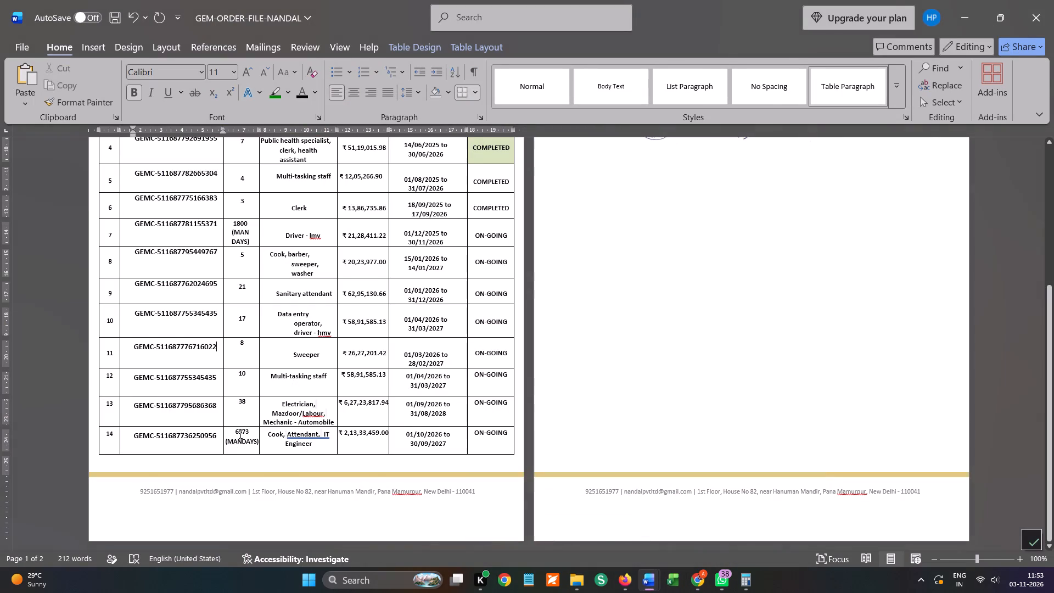
left_click_drag(136, 437, 200, 435)
key("ctrl+c")
key("ctrl+c")
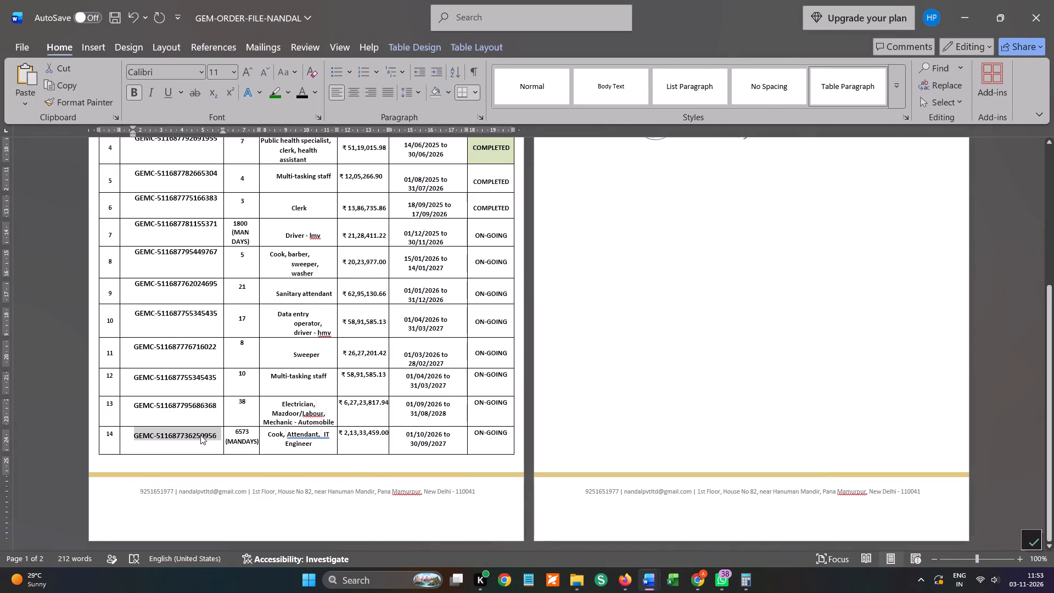
key("ctrl+c")
key("ctrl+c")
key("ctrl+c")
key("ctrl+c")
left_click(693, 574)
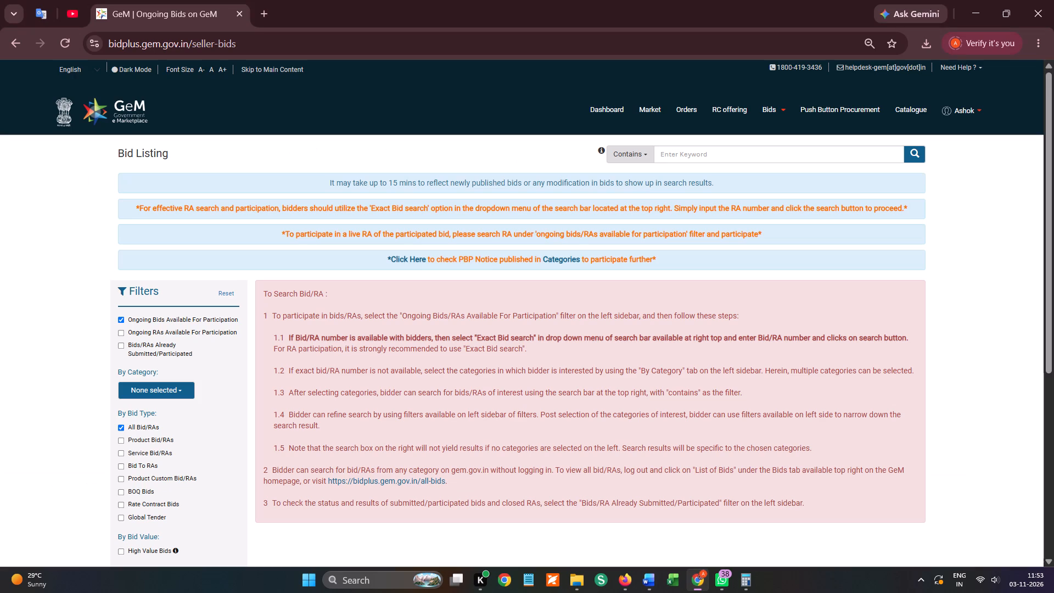
left_click(688, 111)
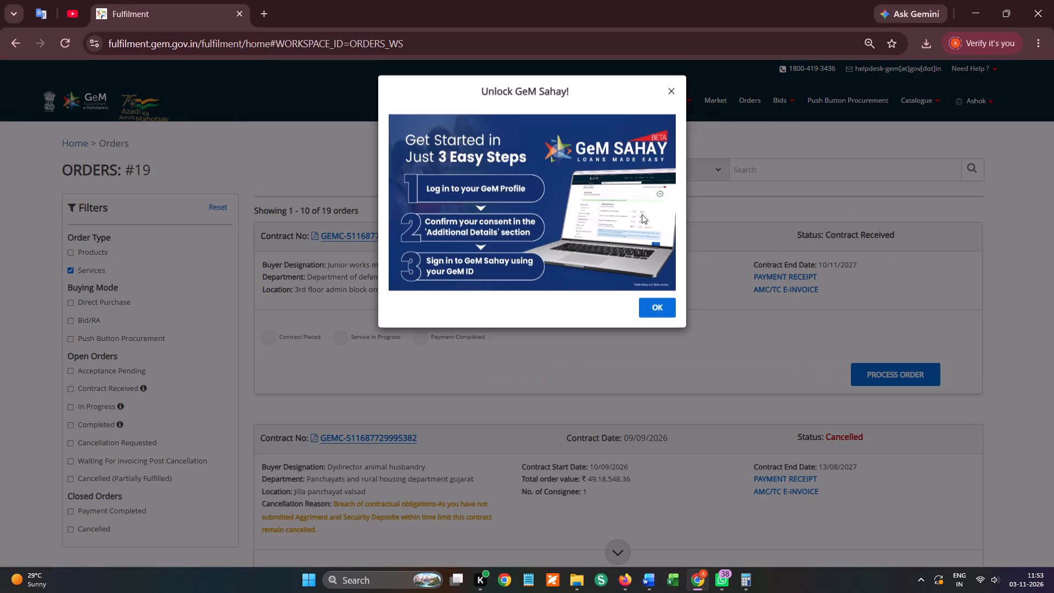
left_click(676, 93)
left_click(760, 160)
key("ctrl+v")
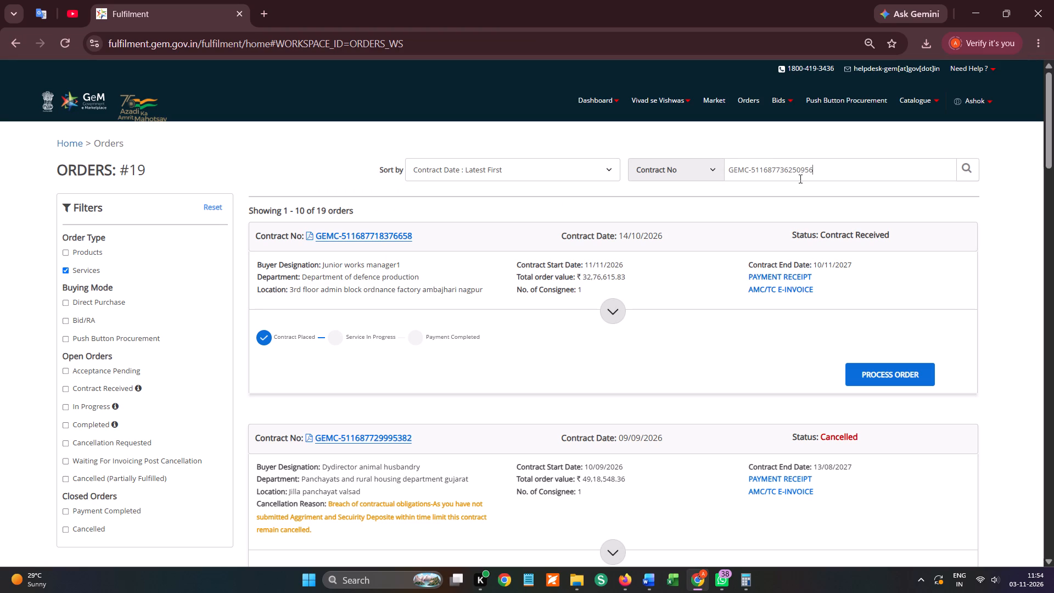
left_click(974, 170)
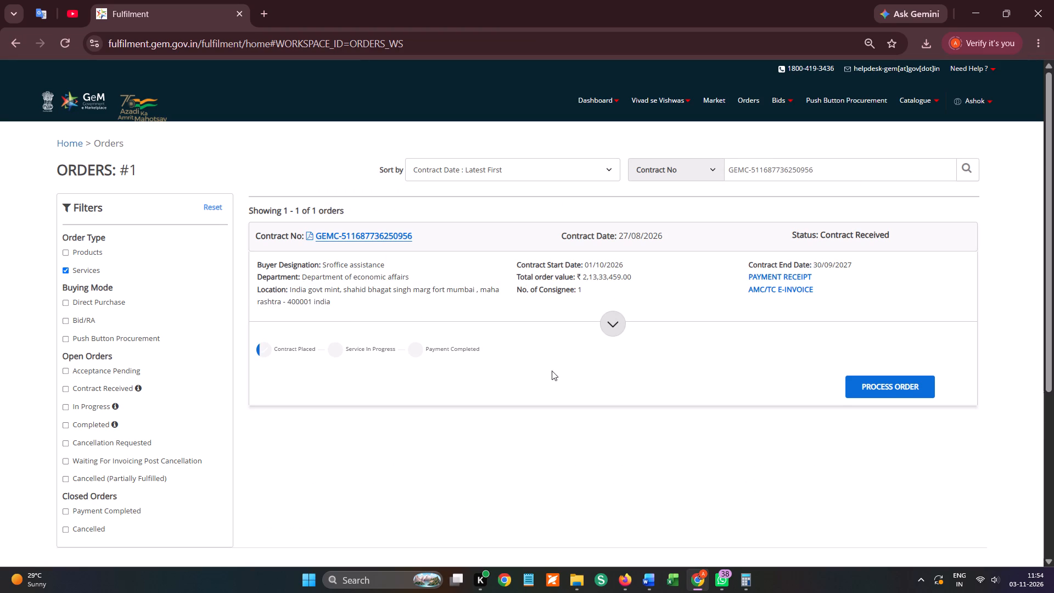
Replace "Cook" in row 14's profile in GEM-ORDER-FILE-NANDAL with "Pharmacist", copied from the order's expanded service details.
left_click(618, 324)
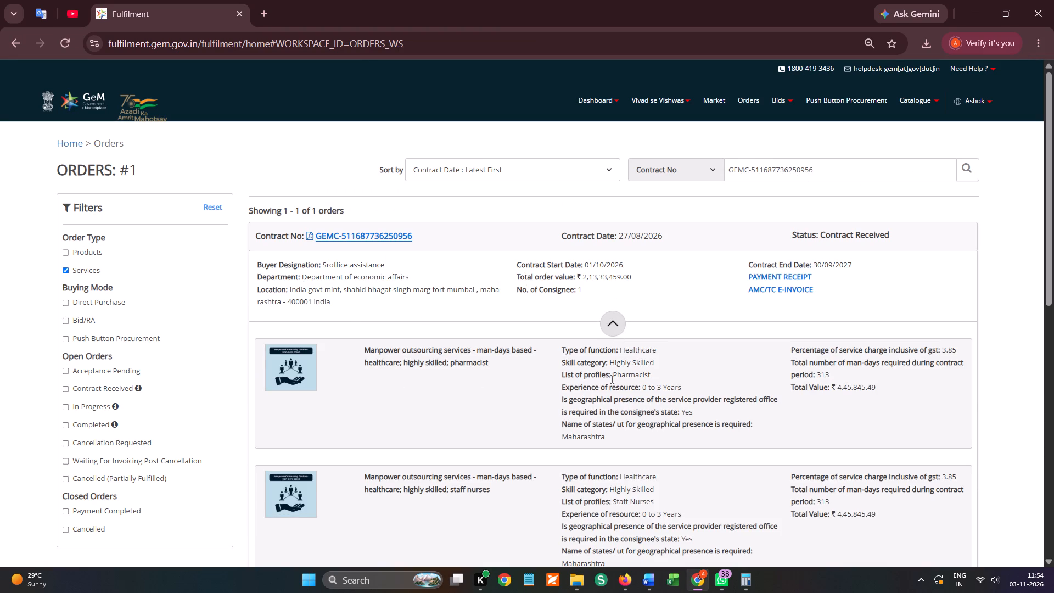
left_click_drag(613, 373, 657, 370)
key("ctrl+c")
key("ctrl+c")
key("alt+Tab")
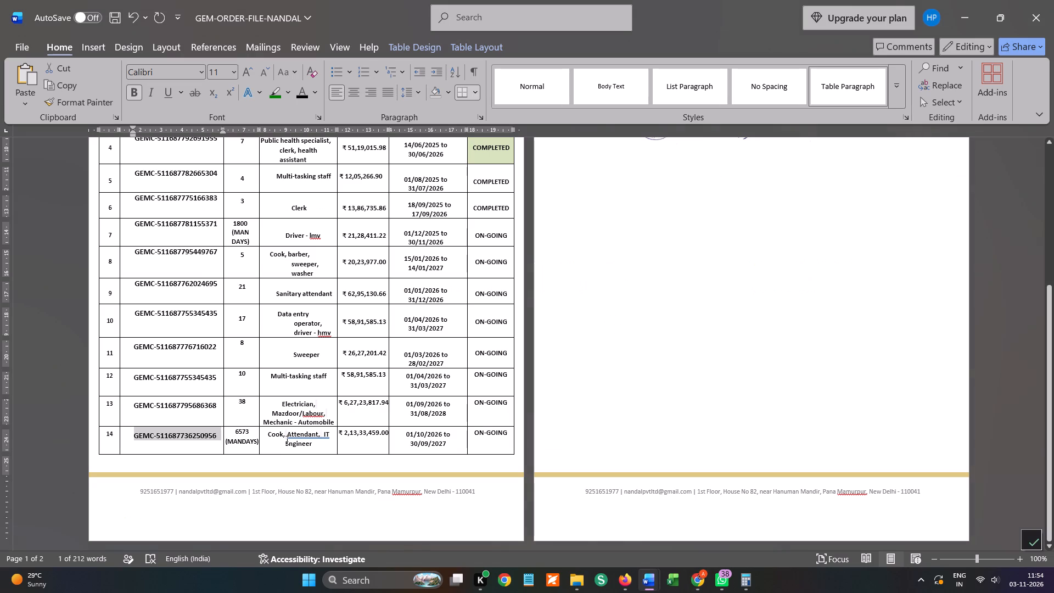
double_click(271, 433)
key("ctrl+v")
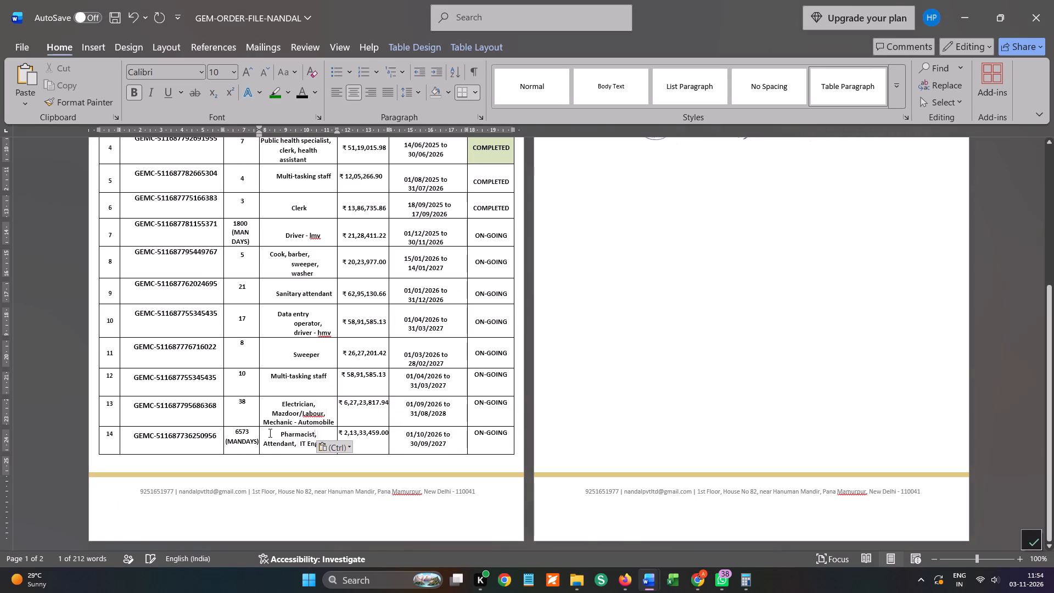
Replace "Attendant" in row 14's profiles with "Staff Nurses", copied from the second service of the GeM order in Chrome.
key("alt+Tab")
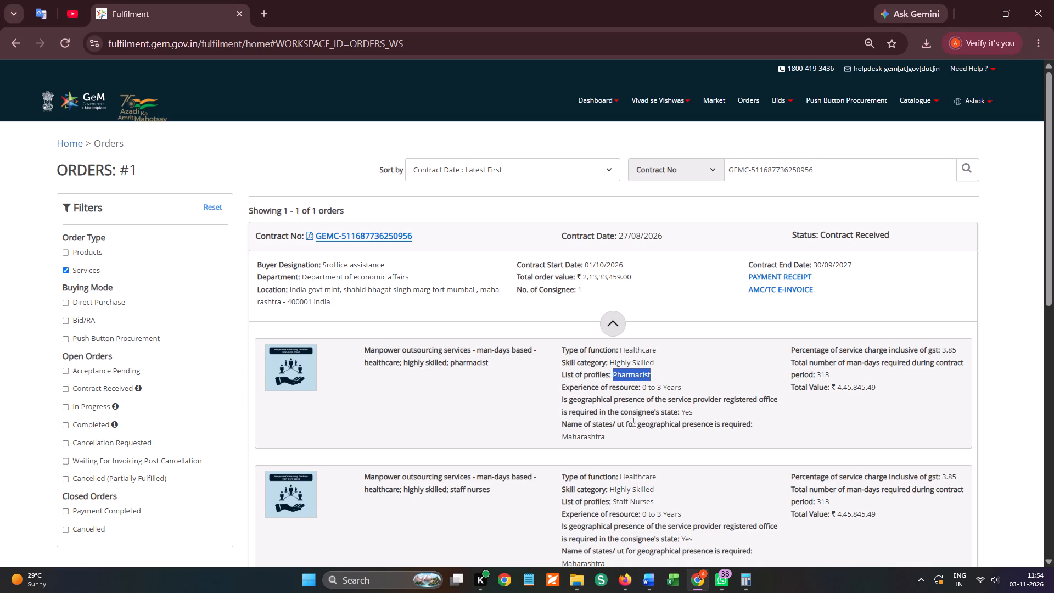
scroll(615, 412, "down", 1)
left_click_drag(614, 315, 649, 315)
left_click(649, 315)
left_click_drag(653, 317, 613, 320)
key("ctrl+c")
key("ctrl+c")
key("ctrl+c")
key("alt+Tab")
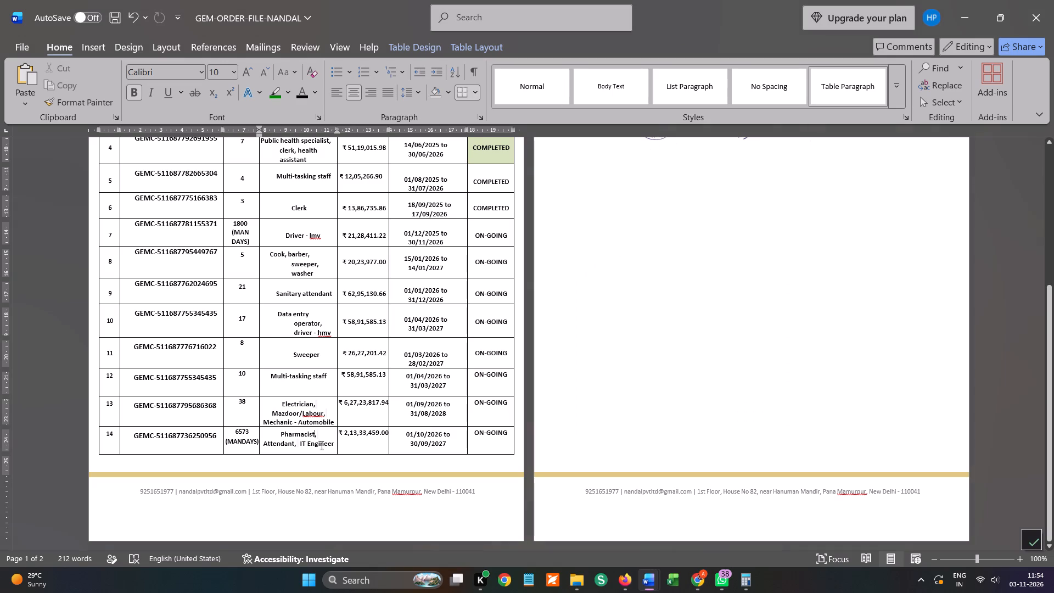
double_click(265, 441)
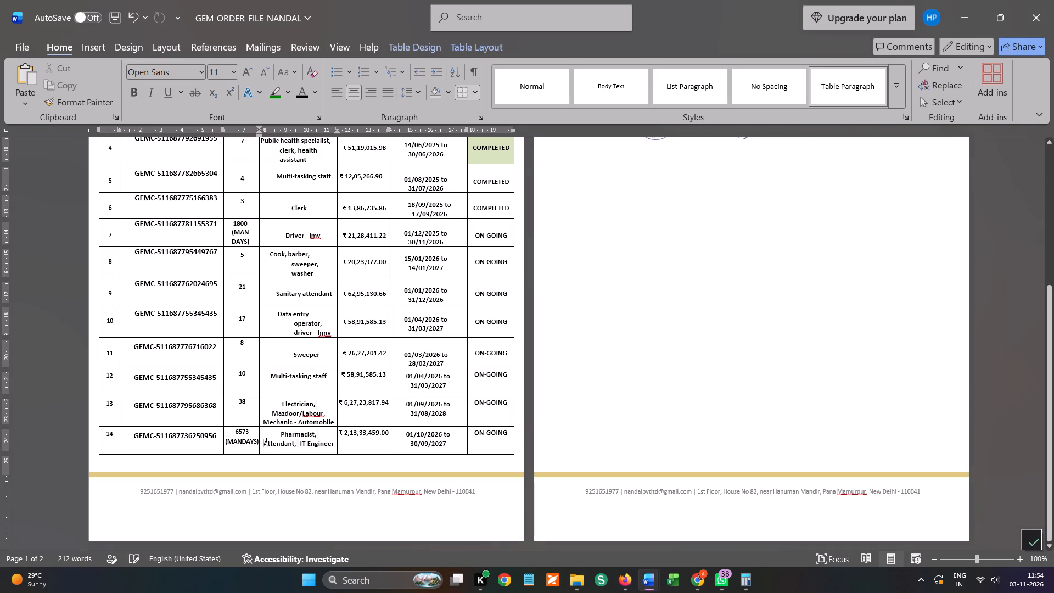
double_click(265, 441)
key("ctrl+v")
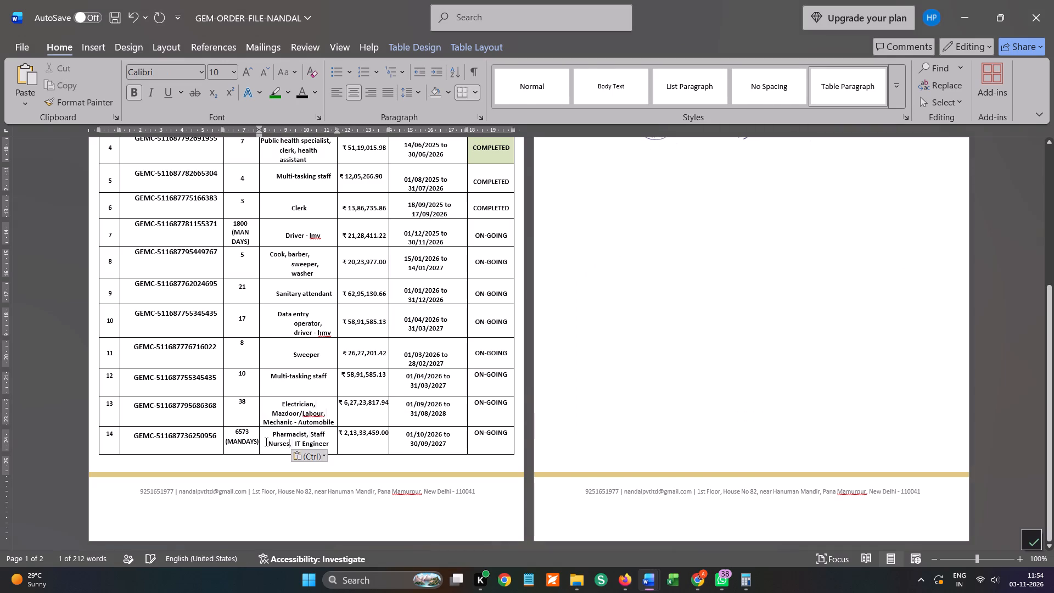
Replace "IT Engineer" in row 14's profiles with "Accounting Operator or Accounts Assistants or Accounts Executive", copied from the GeM order's third service in Chrome.
key("alt+Tab")
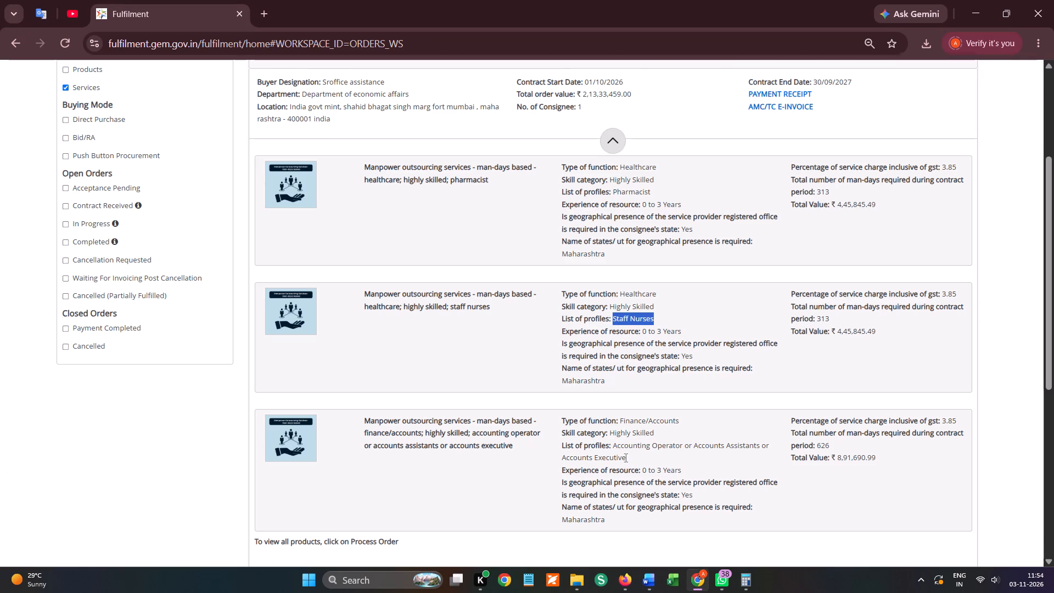
left_click_drag(614, 447, 626, 455)
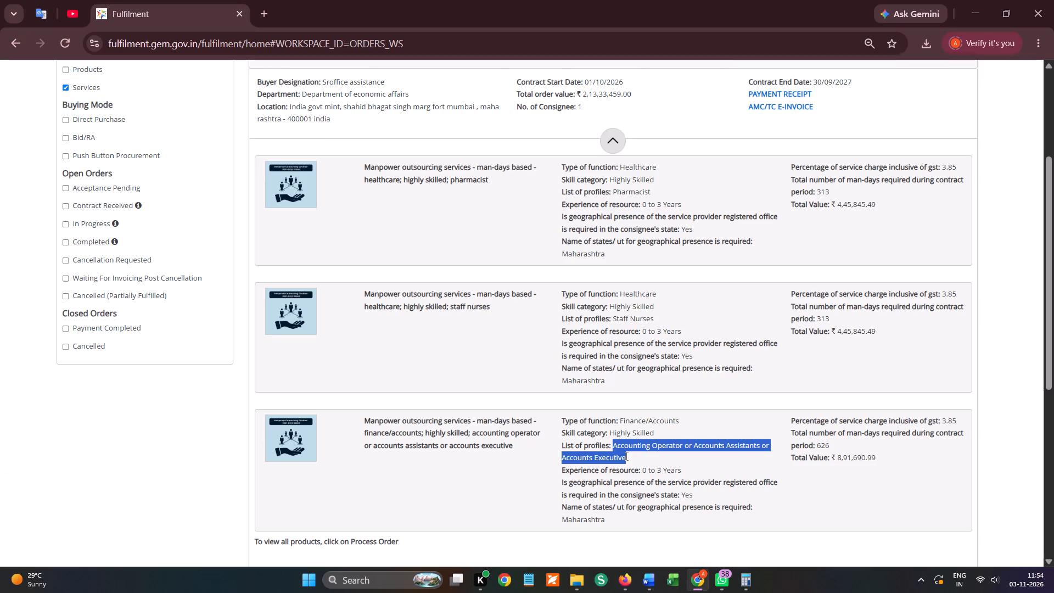
key("ctrl+c")
key("ctrl+c")
key("ctrl+c")
key("alt+Tab")
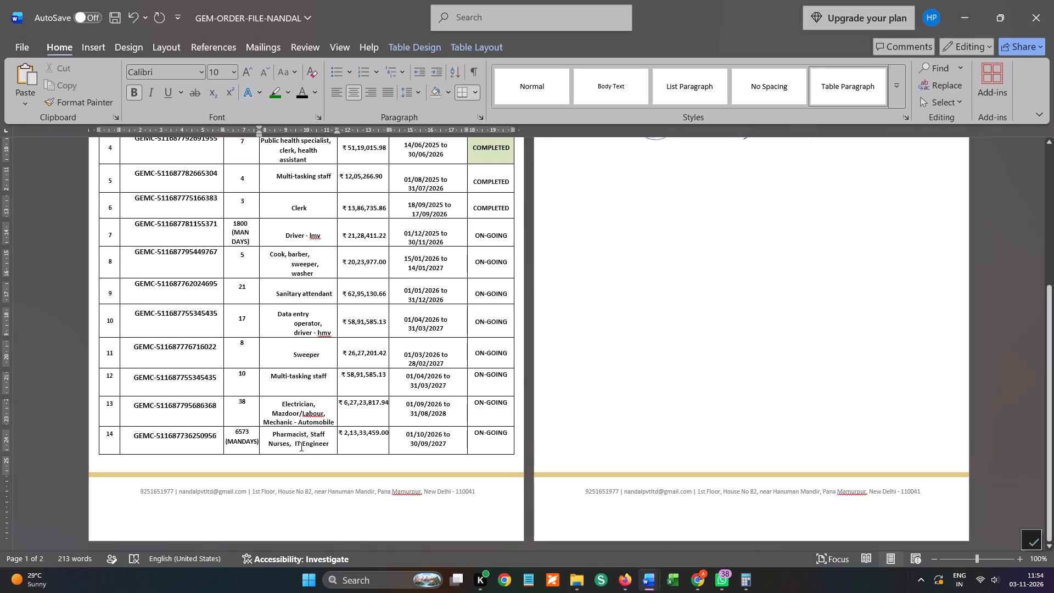
left_click_drag(293, 443, 328, 441)
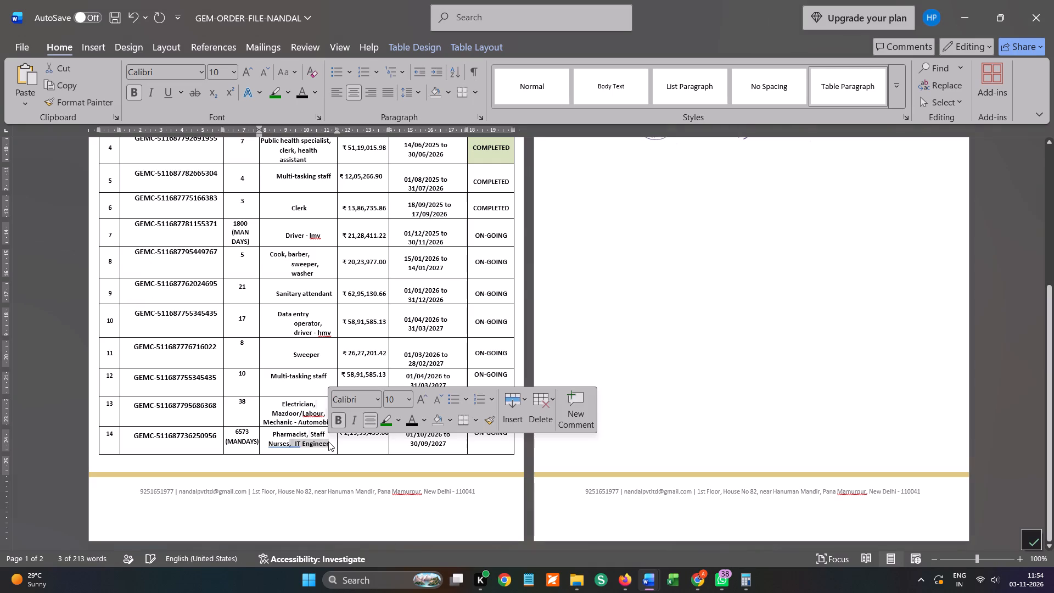
key("BackSpace")
key("comma")
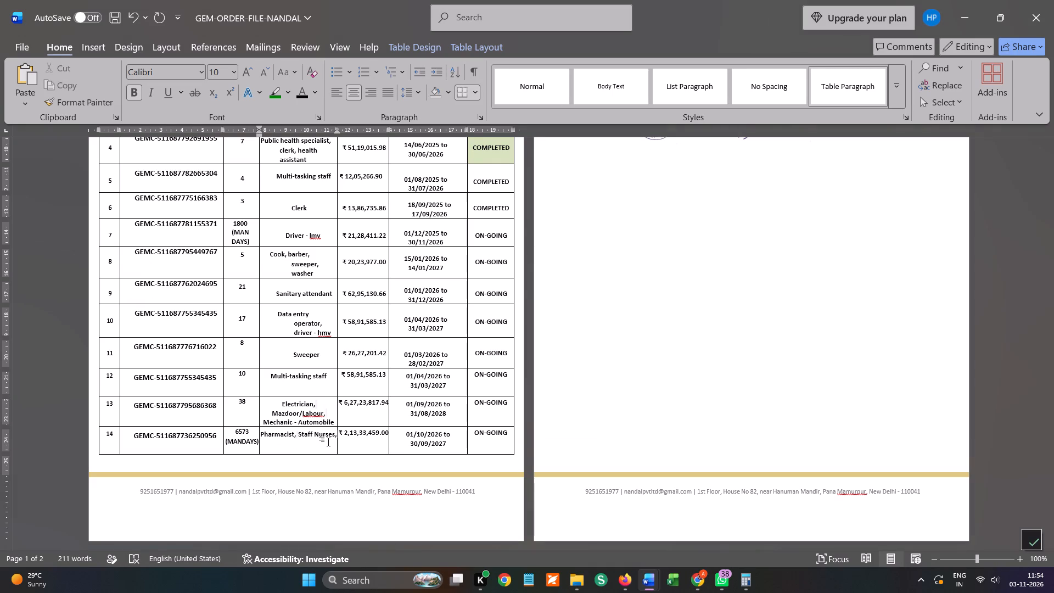
key("ctrl+v")
left_click(370, 456)
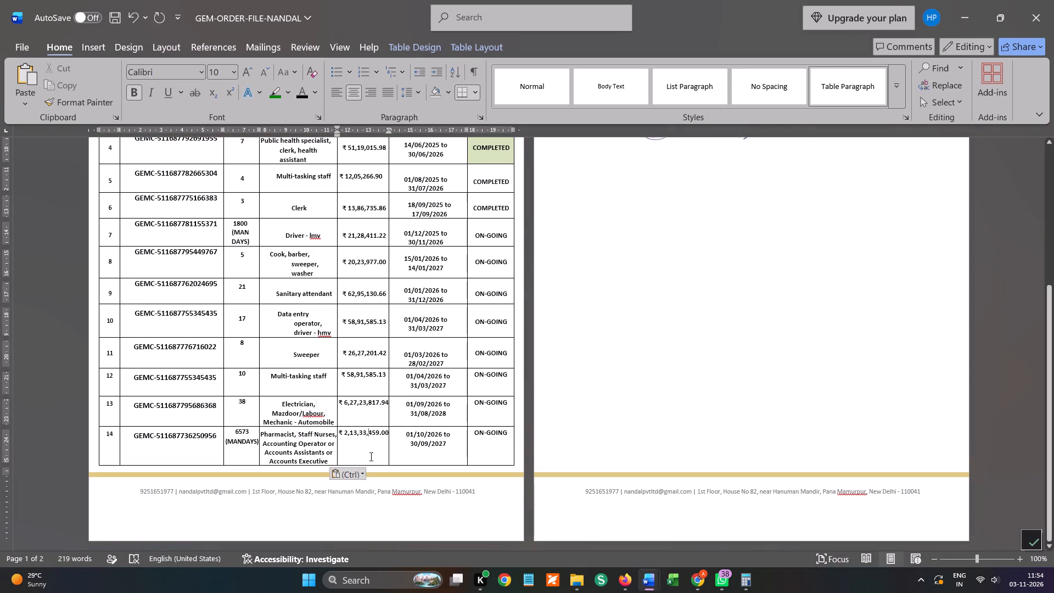
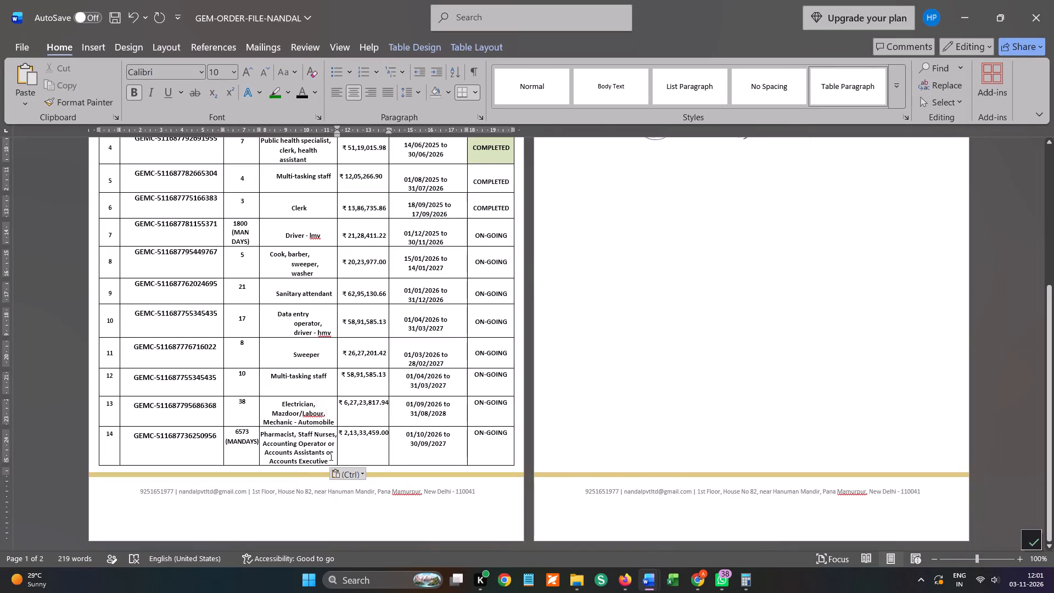
Check row 14 of GEM-ORDER-FILE-NANDAL against the GeM order's service details in Chrome, and review the contract table.
key("alt+Tab")
scroll(675, 465, "down", 1)
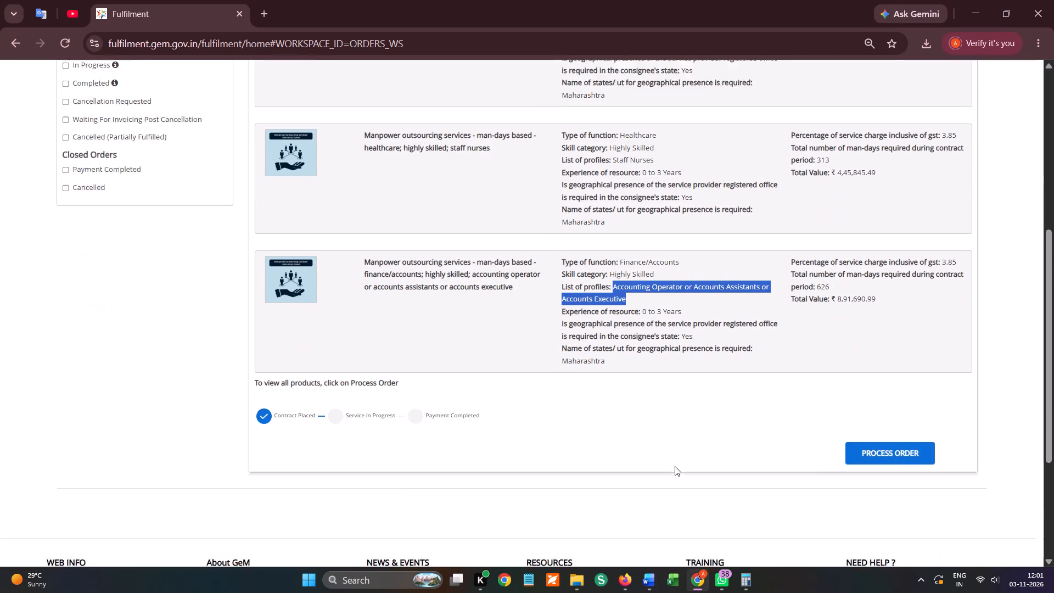
scroll(598, 376, "up", 1)
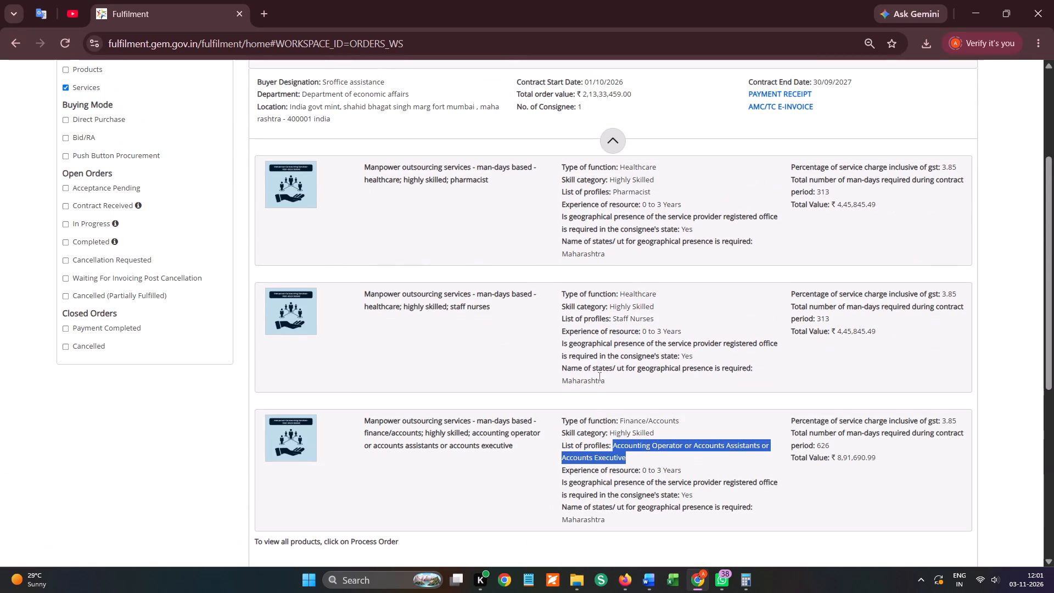
key("alt+Tab")
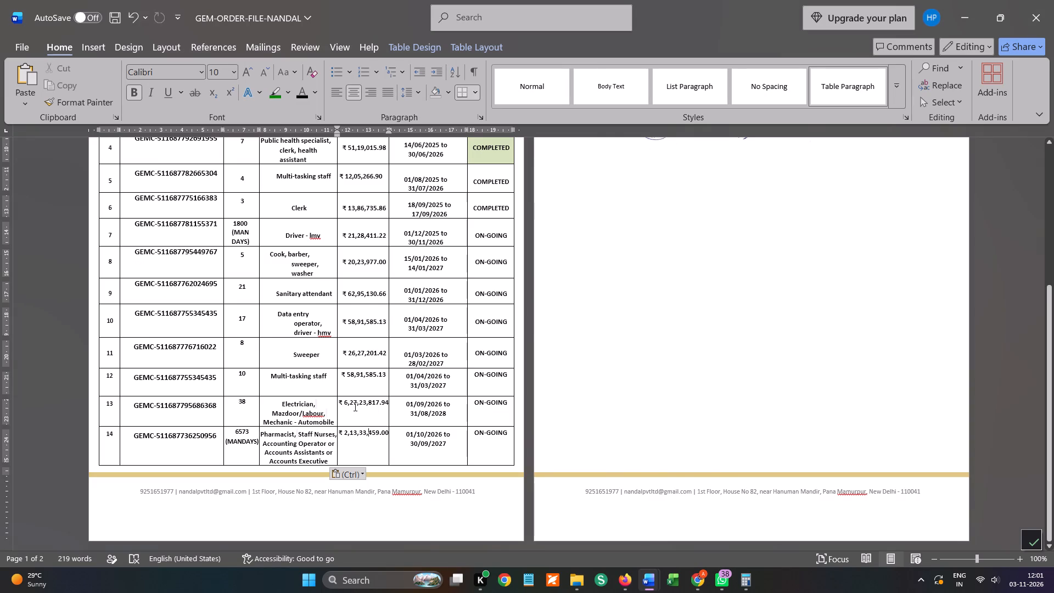
key("alt+Tab")
key("alt+Tab")
scroll(394, 390, "up", 3)
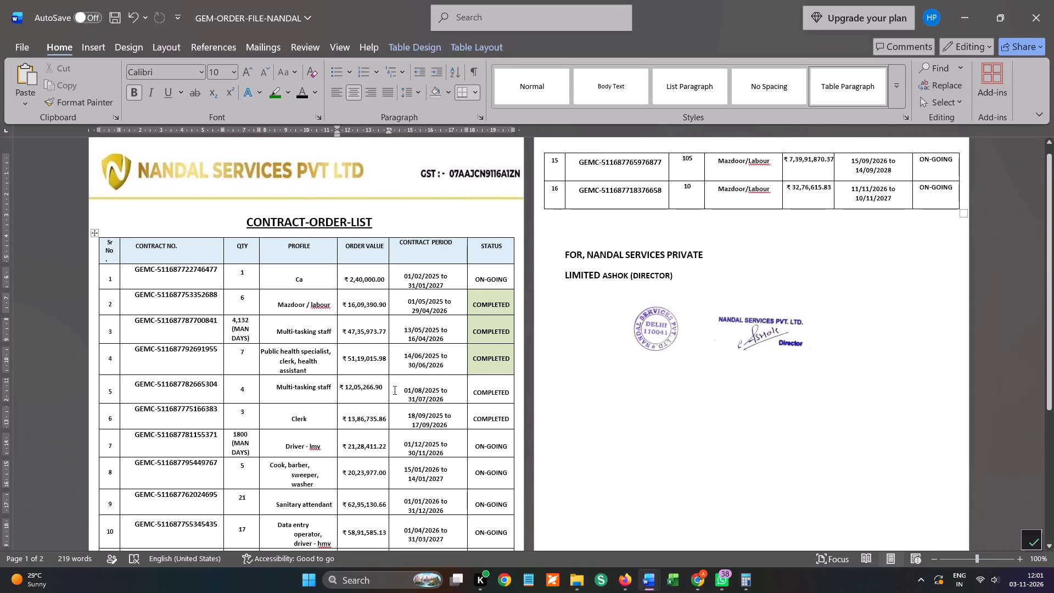
scroll(394, 390, "down", 4)
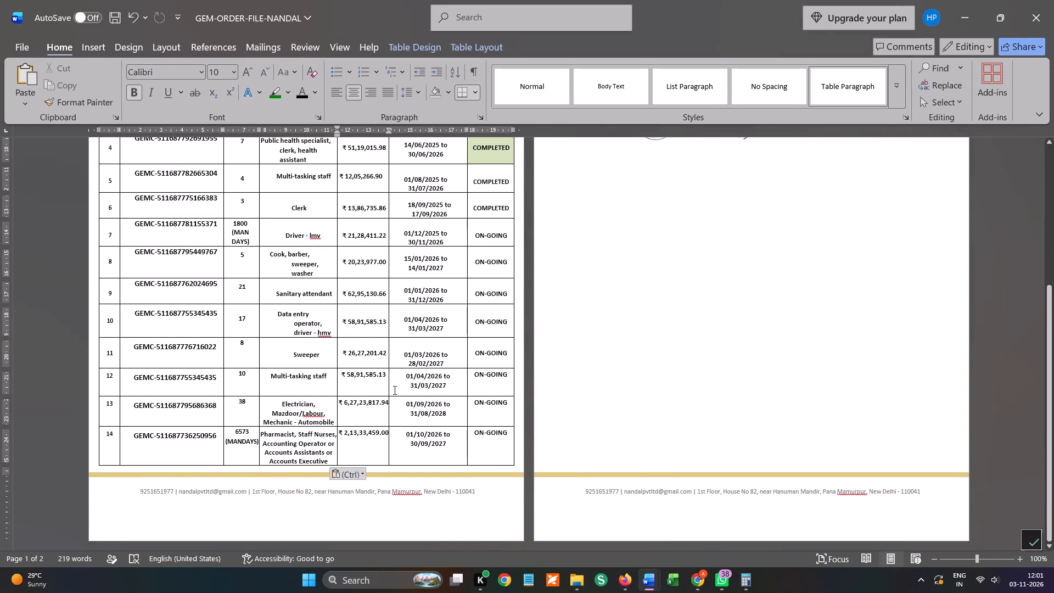
Export the contract list as a Word document, saving over the existing GEM-ORDER-FILE-NANDAL in the word files folder.
key("alt+f")
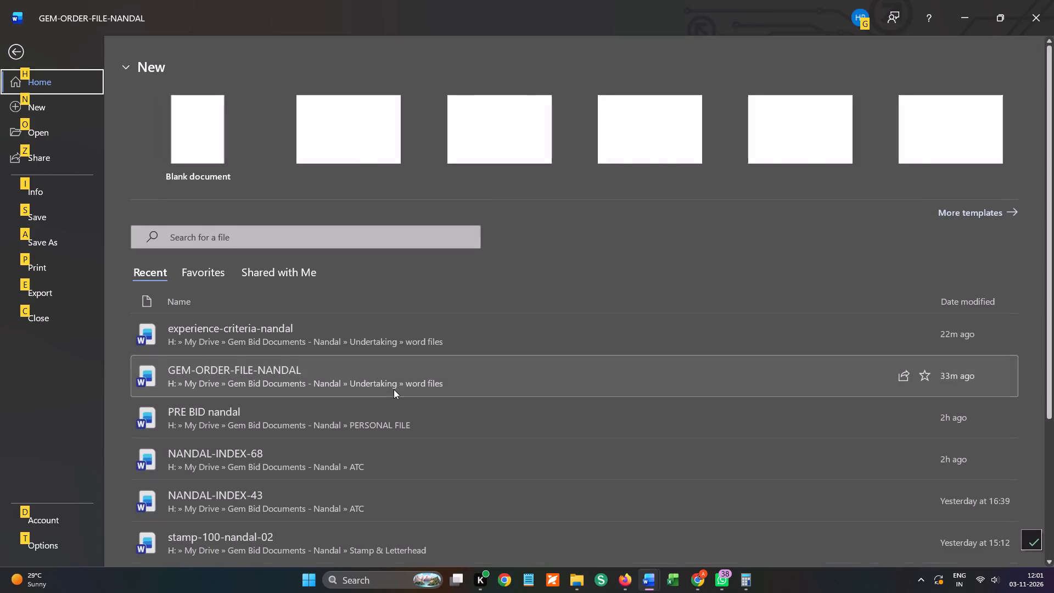
left_click(44, 286)
left_click(255, 143)
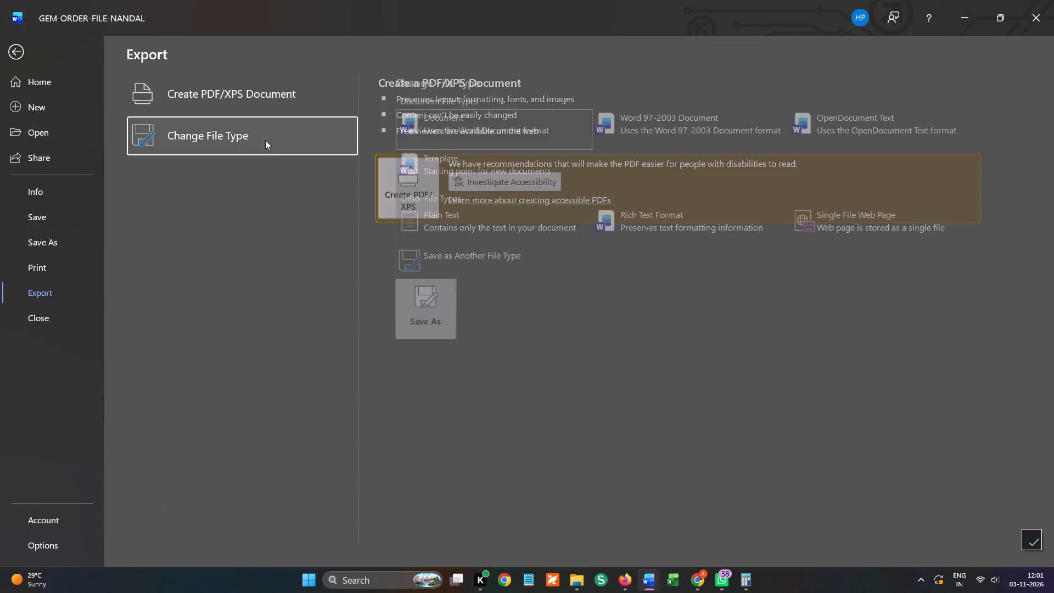
left_click(444, 127)
left_click(409, 295)
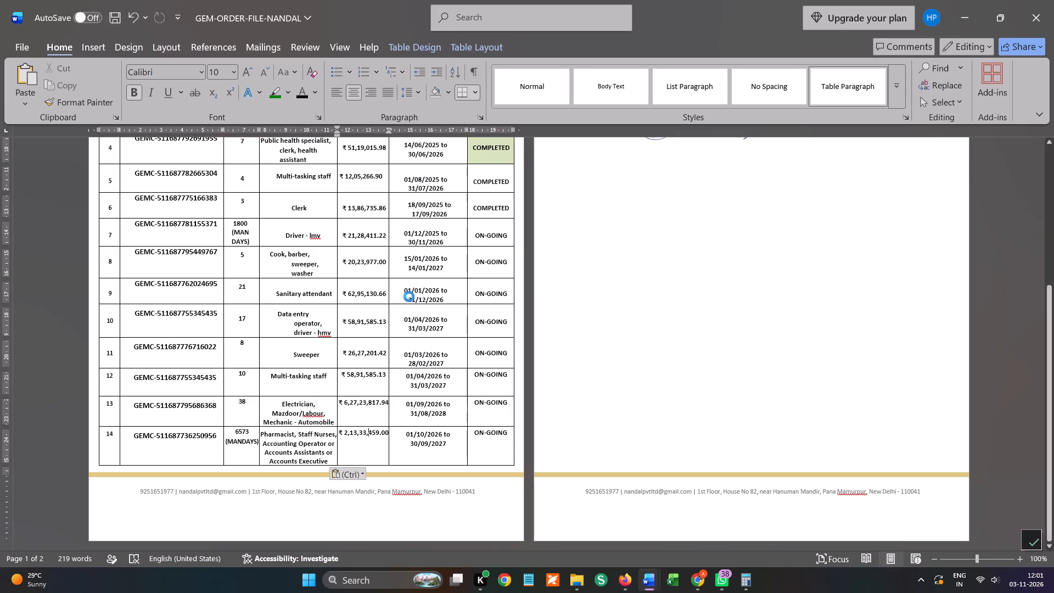
scroll(73, 187, "up", 9)
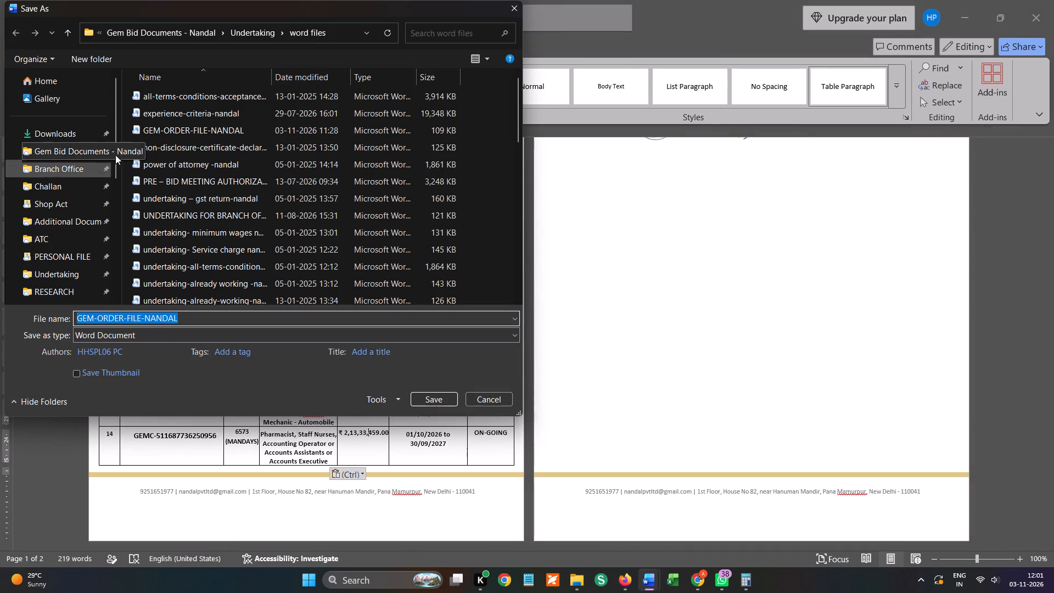
left_click(218, 128)
left_click(436, 395)
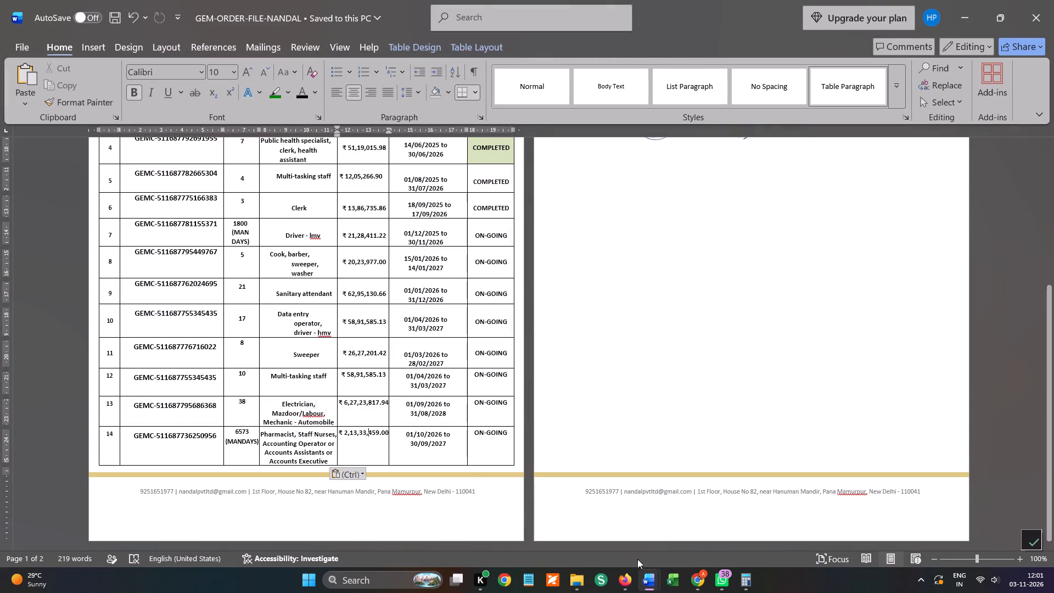
Fill row 14's department in experience-criteria-nandal with "Department of economic affairs", copied from the GeM order in Chrome.
left_click(653, 577)
left_click(733, 527)
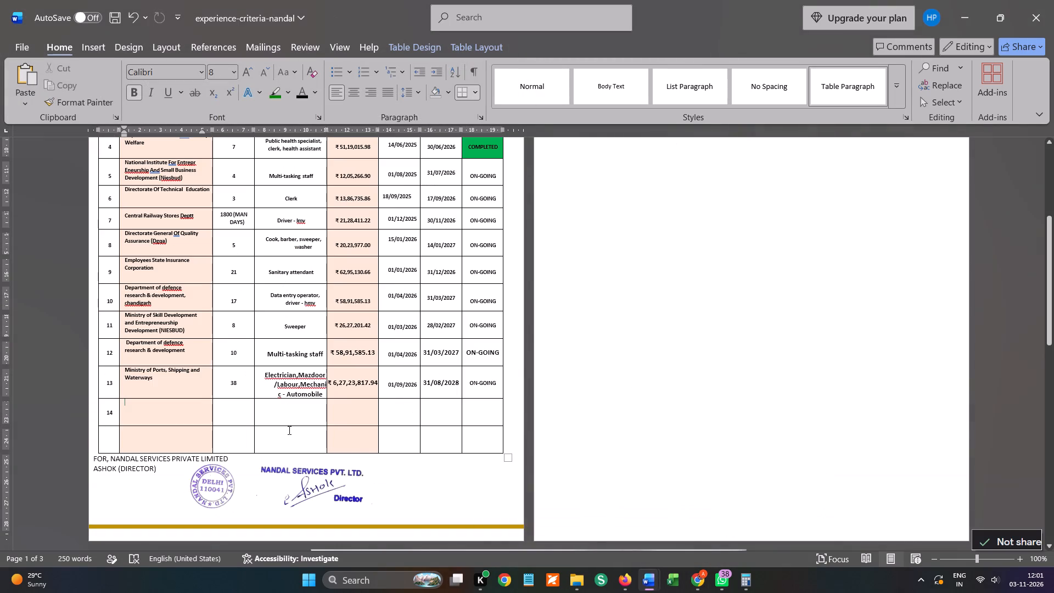
left_click(277, 422)
left_click(183, 411)
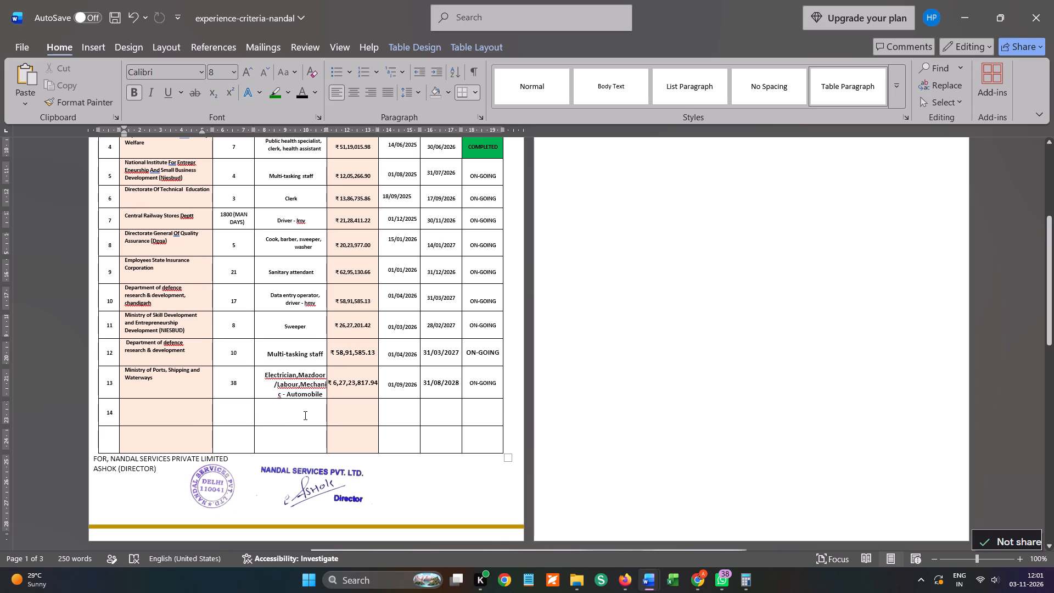
key("alt+Tab")
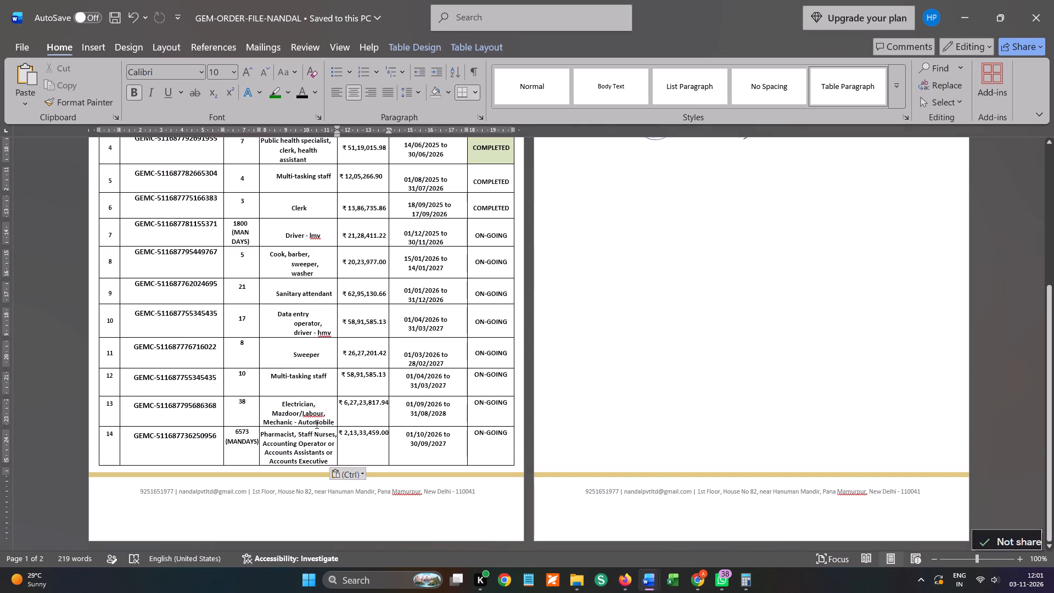
left_click(171, 438)
key("alt+Tab")
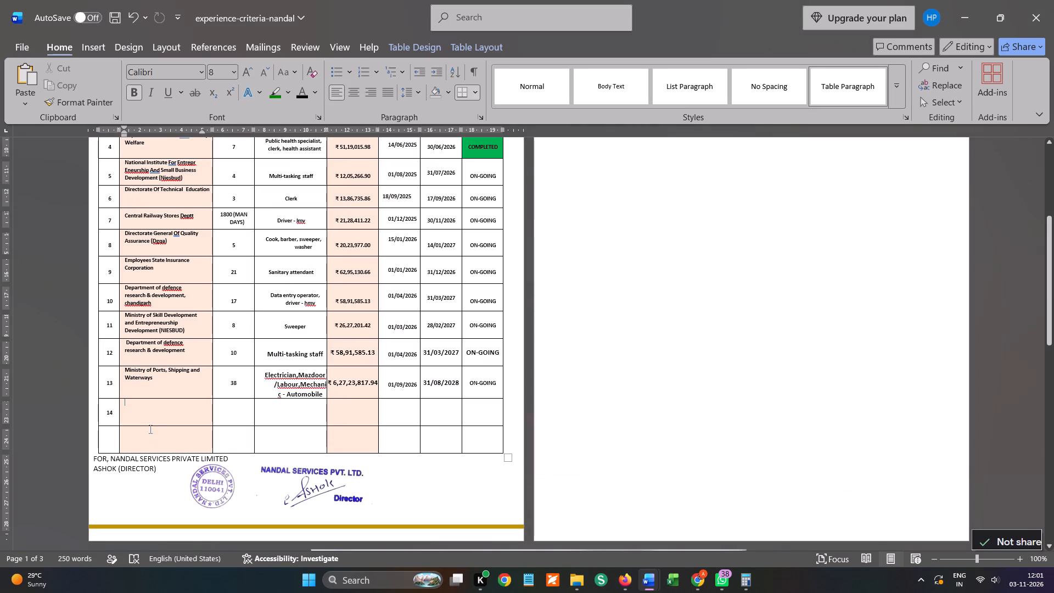
key("alt+Tab")
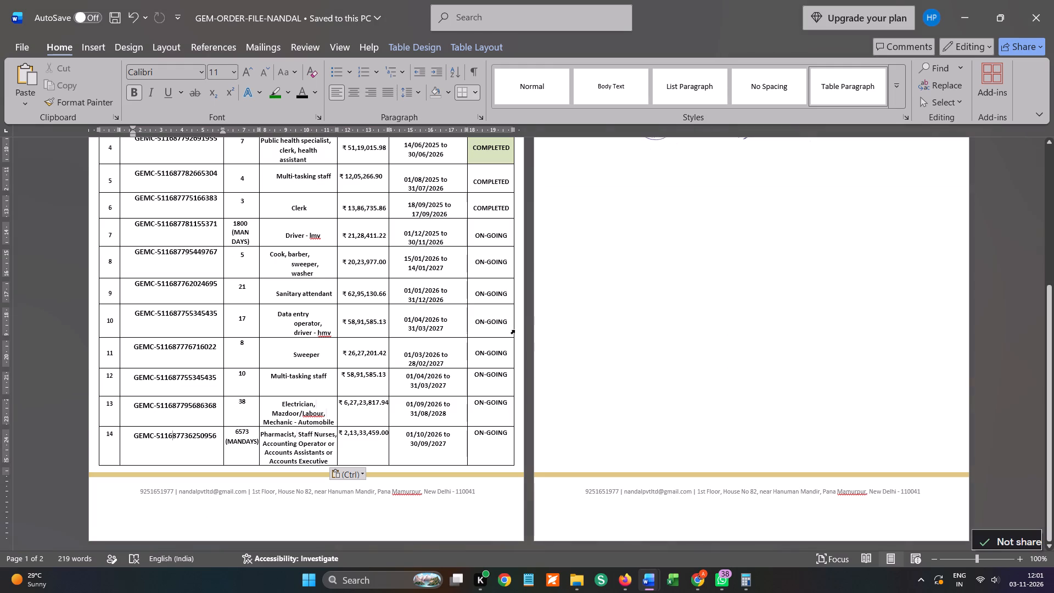
key("alt+Tab")
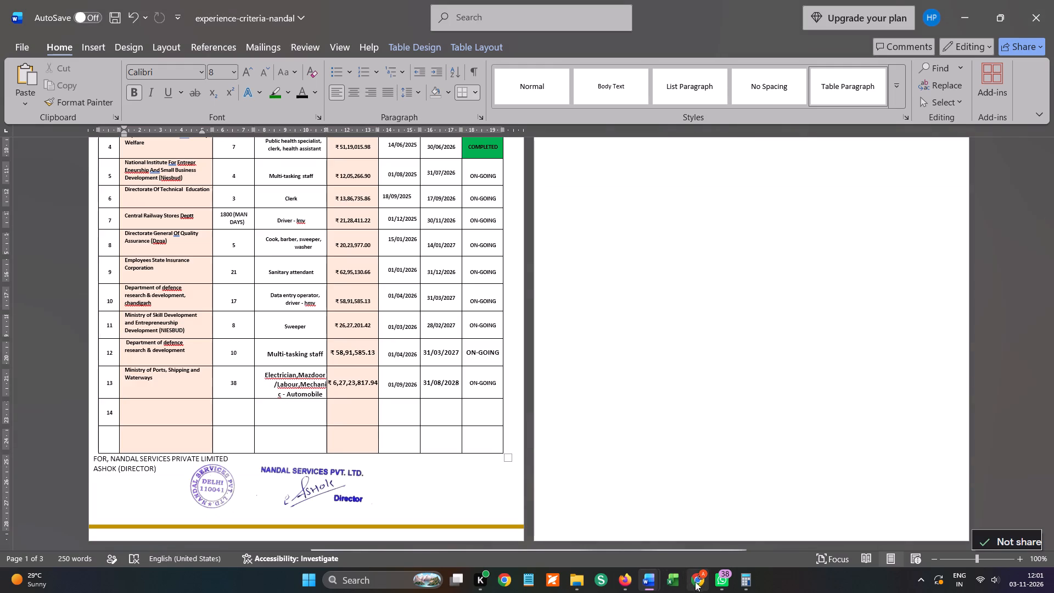
left_click(696, 580)
scroll(666, 326, "up", 4)
scroll(713, 279, "up", 3)
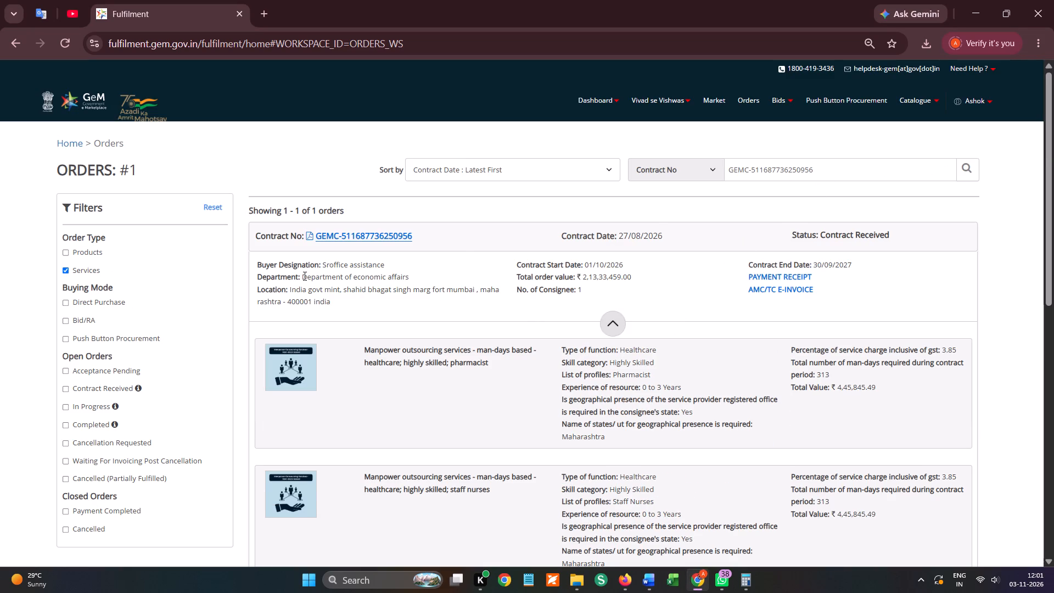
left_click_drag(302, 276, 410, 277)
key("ctrl+c")
key("ctrl+c")
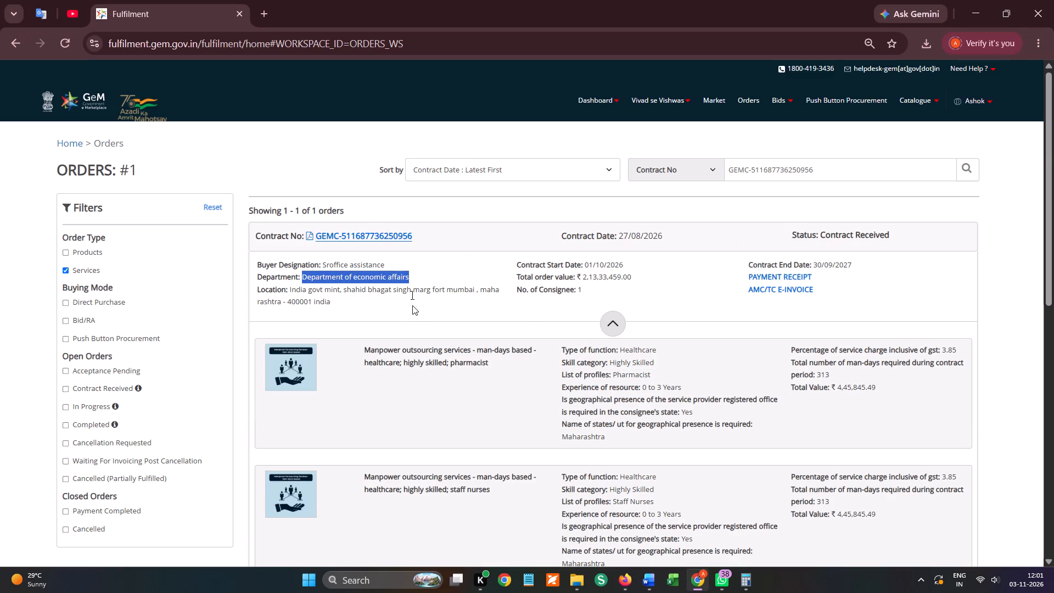
key("alt+Tab")
key("ctrl+v")
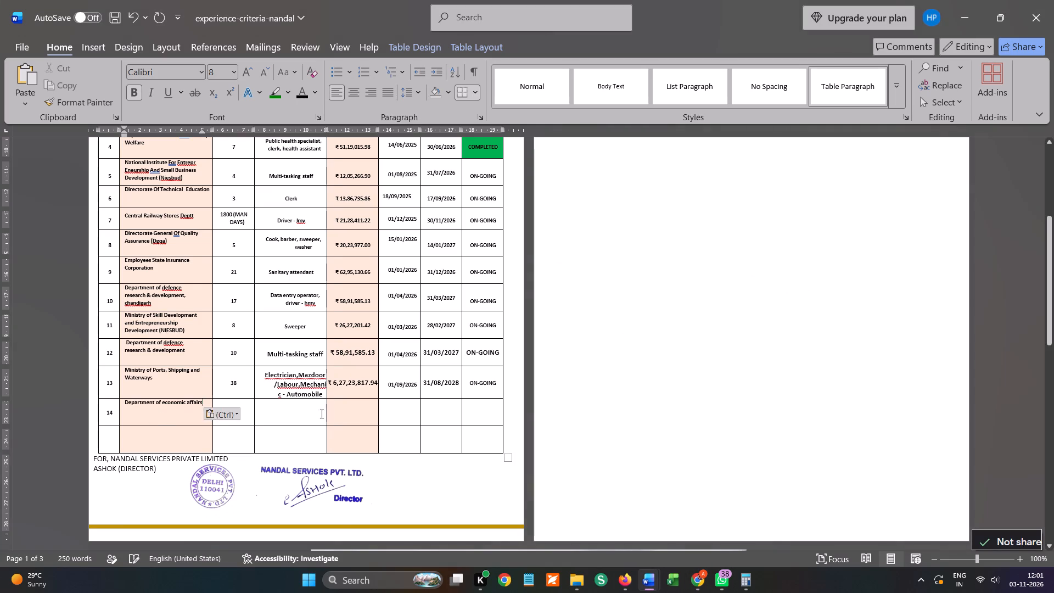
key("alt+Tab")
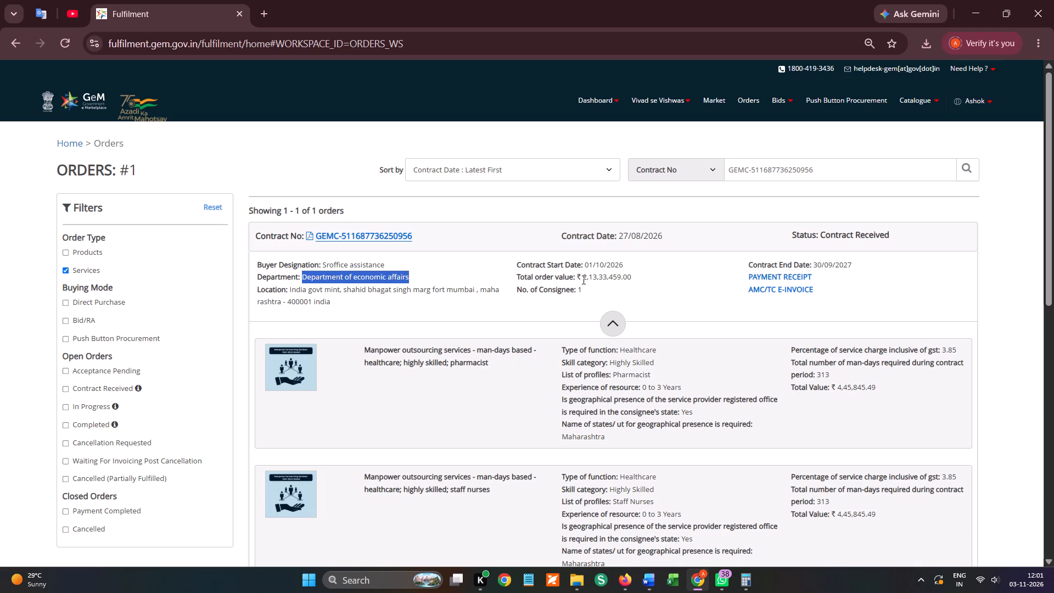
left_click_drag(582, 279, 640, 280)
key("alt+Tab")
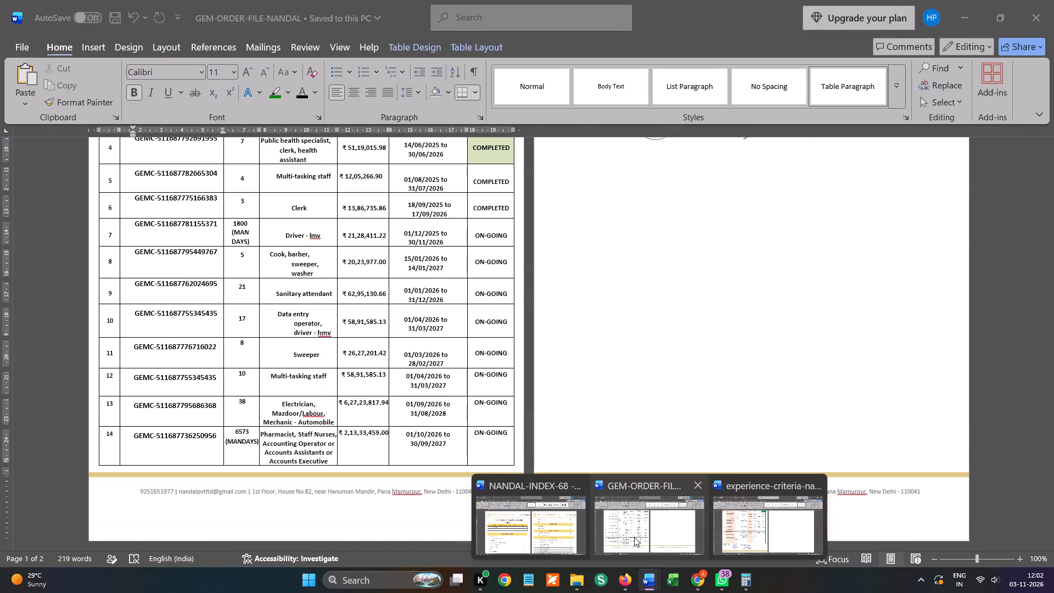
Copy the quantity "6573 (MANDAYS)" from row 14 of GEM-ORDER-FILE-NANDAL into row 14's quantity cell in experience-criteria-nandal.
left_click(635, 534)
left_click_drag(232, 434, 233, 434)
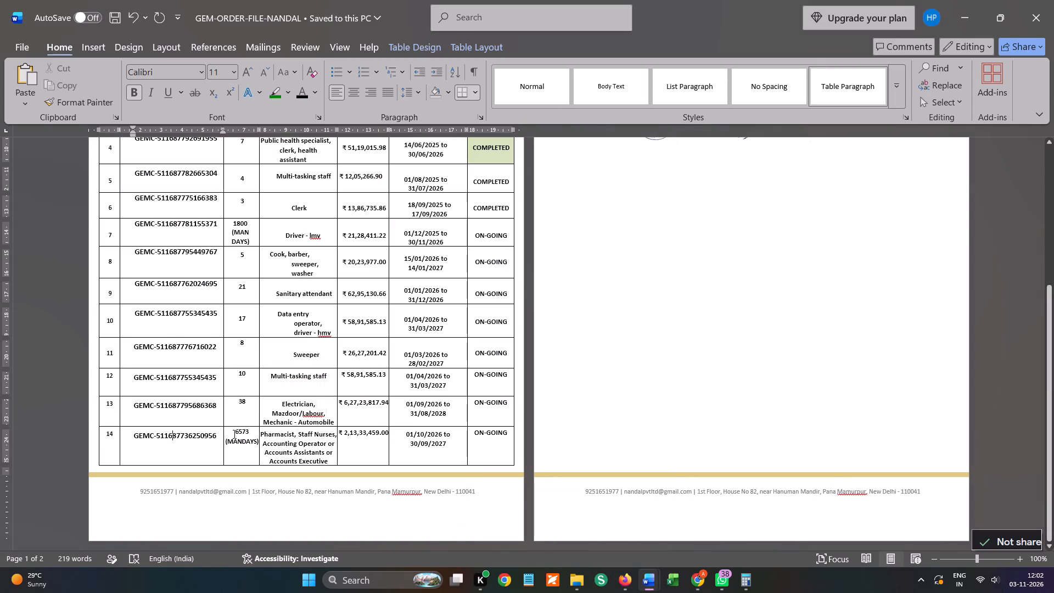
left_click_drag(233, 434, 257, 442)
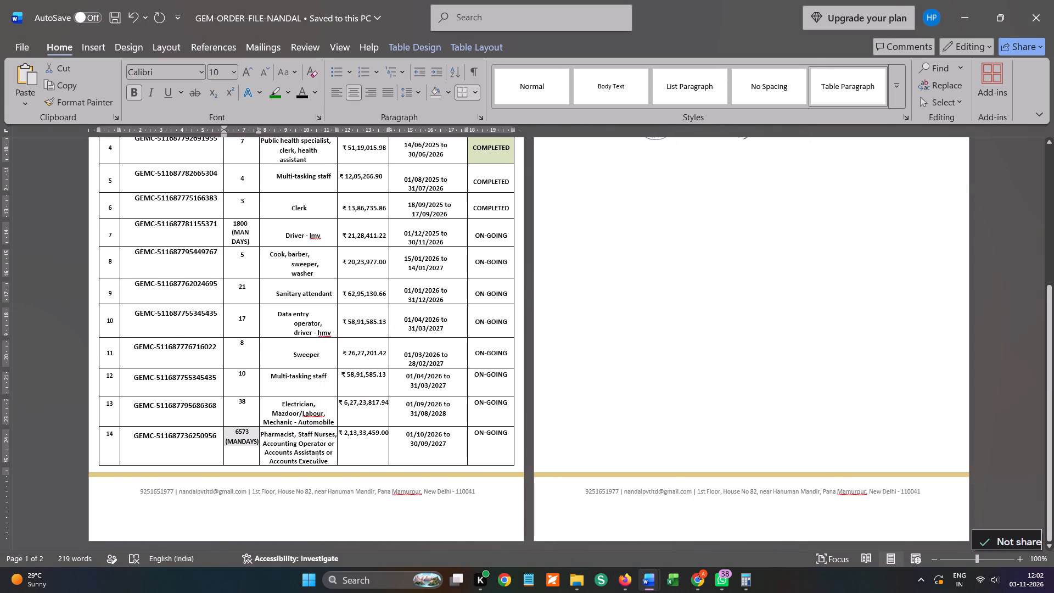
key("ctrl+c")
key("alt+Tab")
left_click(239, 415)
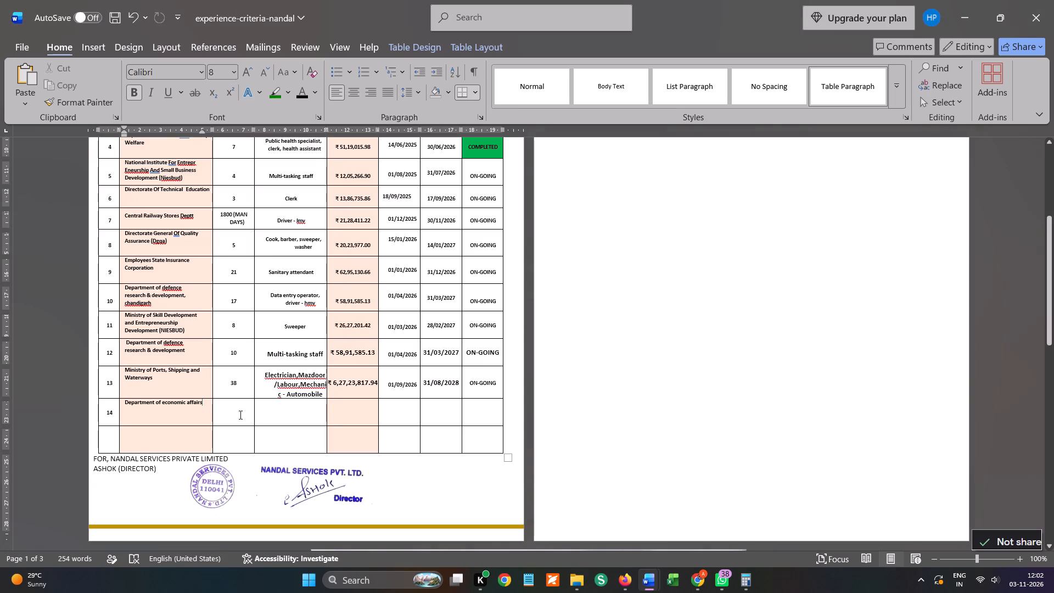
key("ctrl+v")
Copy row 14's profiles, Pharmacist through Accounts Executive, from GEM-ORDER-FILE-NANDAL into experience-criteria-nandal's row 14 profile cell and retype the space before "Nurses".
left_click(280, 412)
key("alt+Tab")
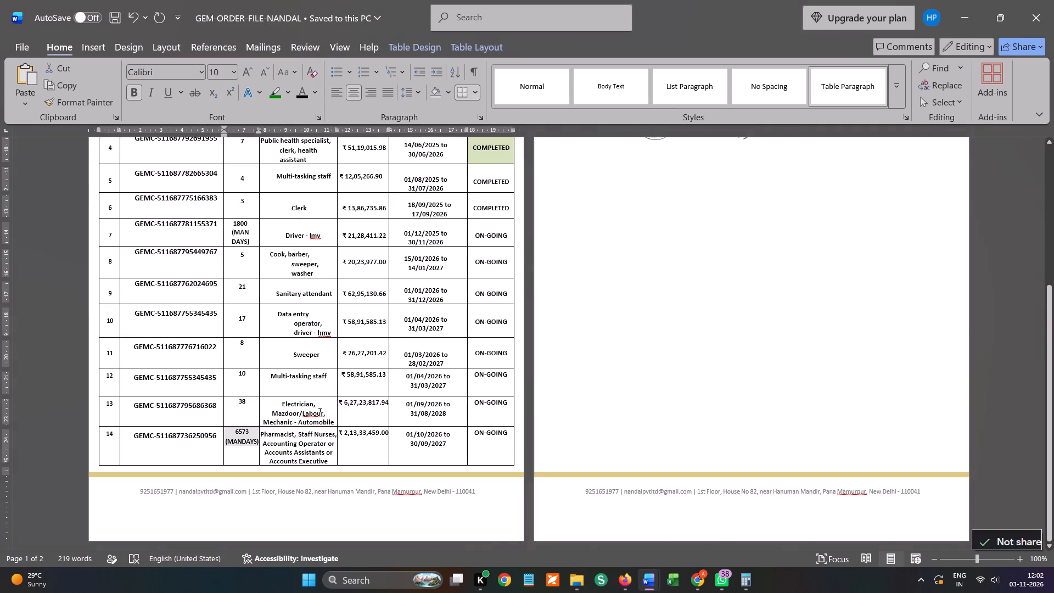
key("alt+Tab")
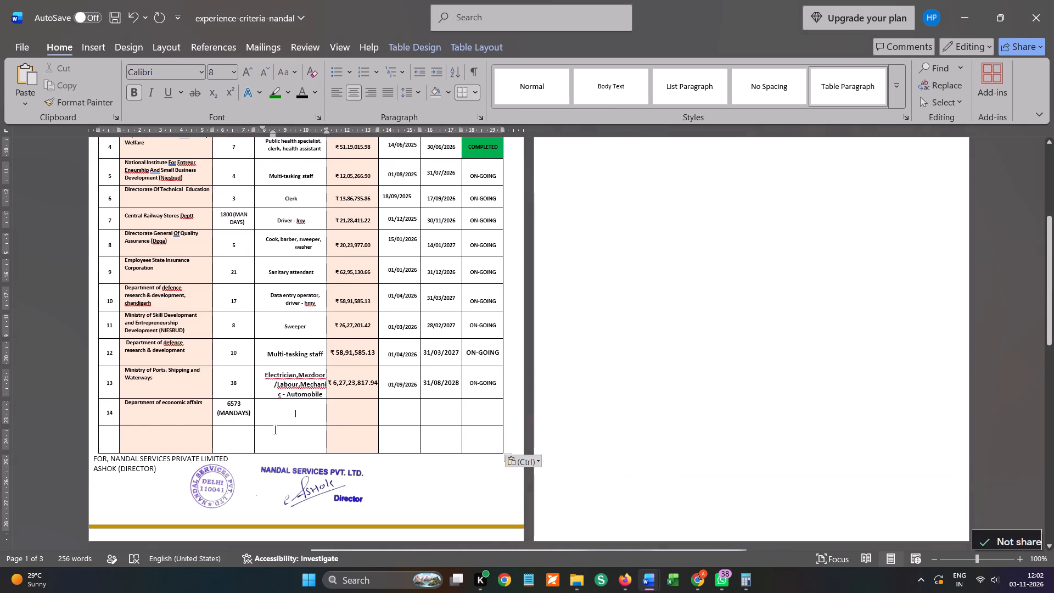
key("alt+Tab")
left_click_drag(260, 432, 283, 439)
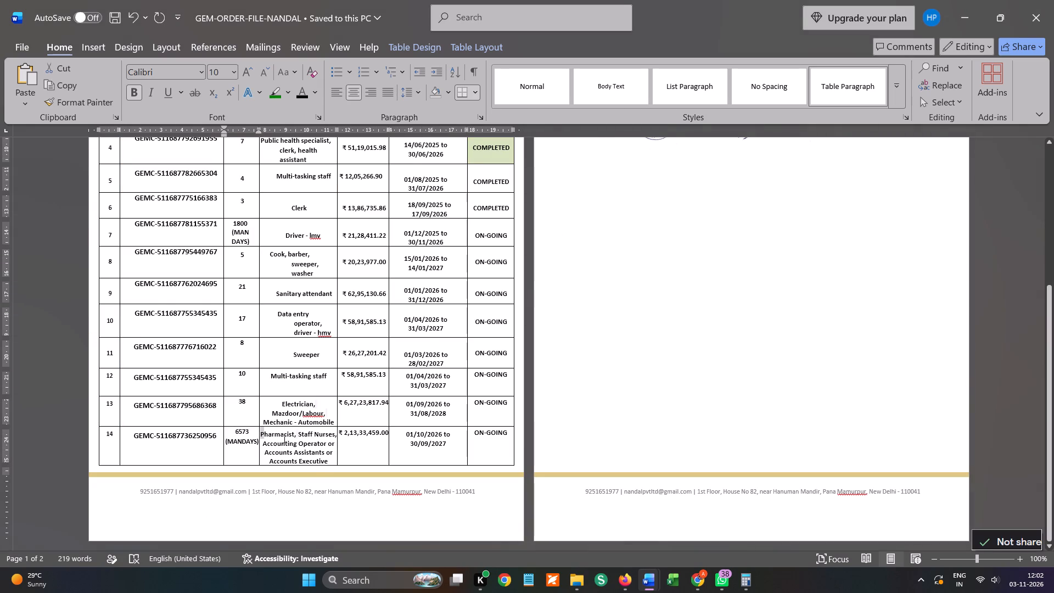
left_click_drag(283, 439, 319, 463)
key("ctrl+c")
key("ctrl+c")
key("ctrl+c")
key("ctrl+c")
key("ctrl+c")
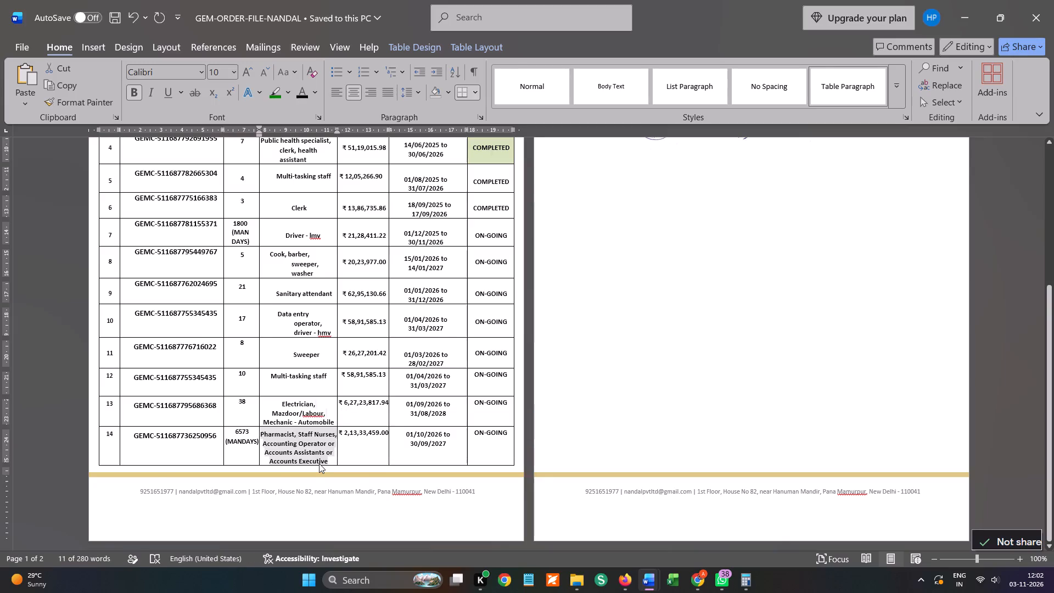
key("alt+Tab")
key("ctrl+v")
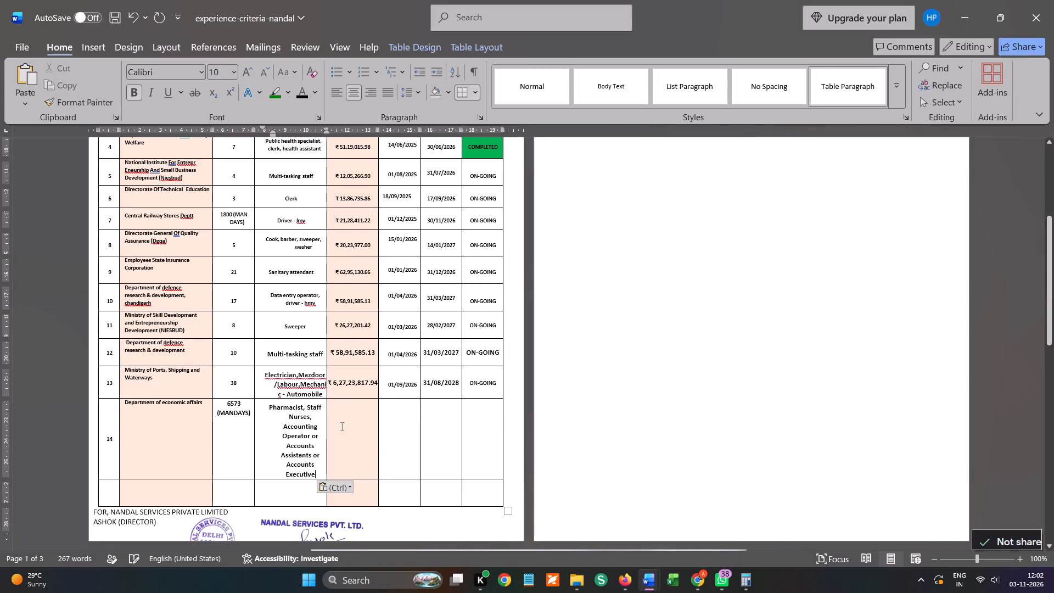
left_click(289, 418)
key("BackSpace")
key("space")
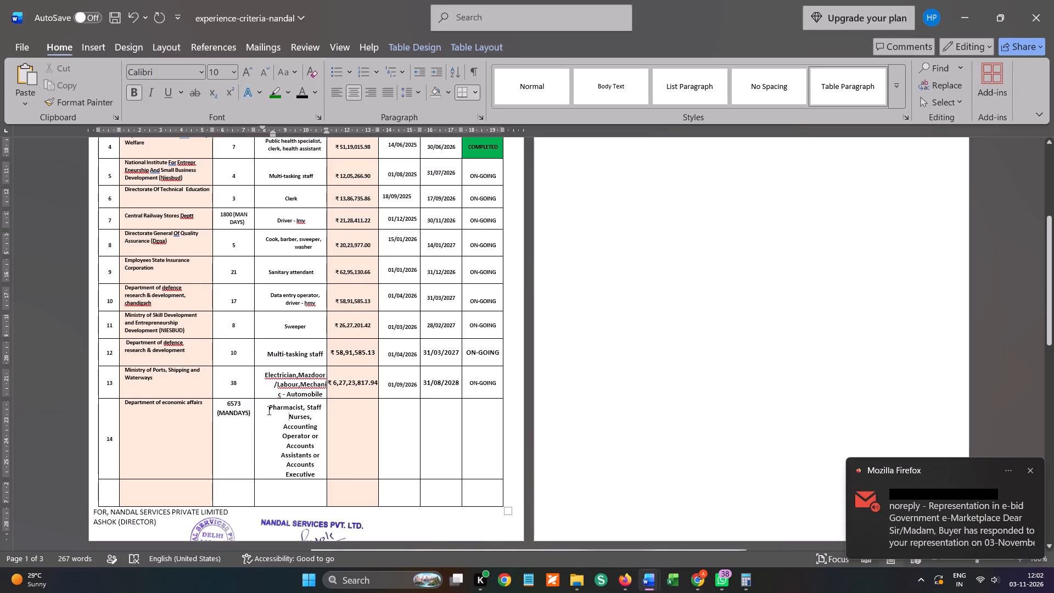
Reduce the left indent of row 14's profile text in experience-criteria-nandal and slightly widen the table's profile column.
left_click_drag(268, 410, 316, 474)
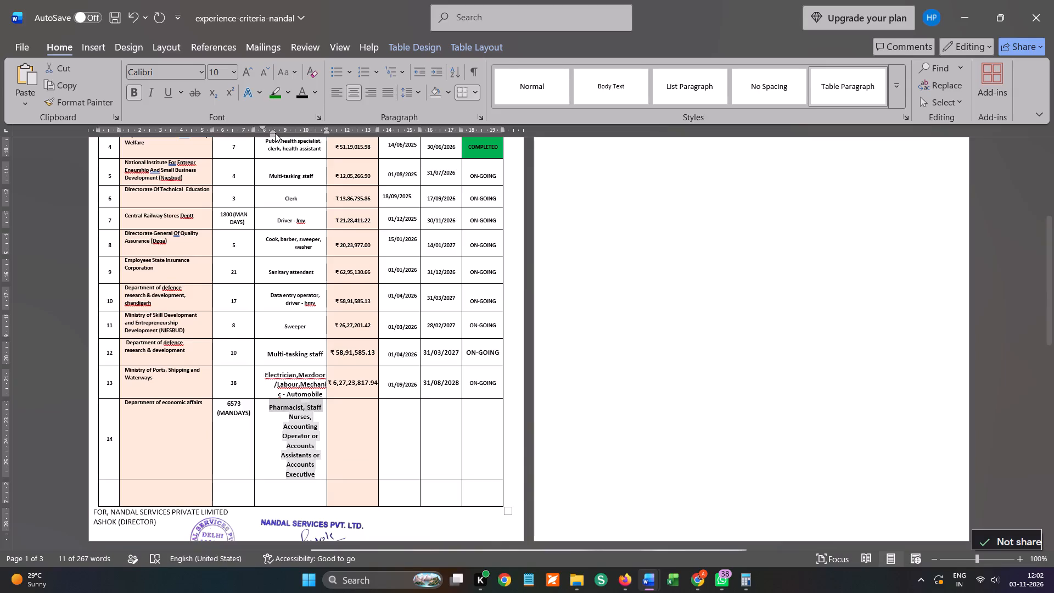
left_click_drag(272, 133, 261, 134)
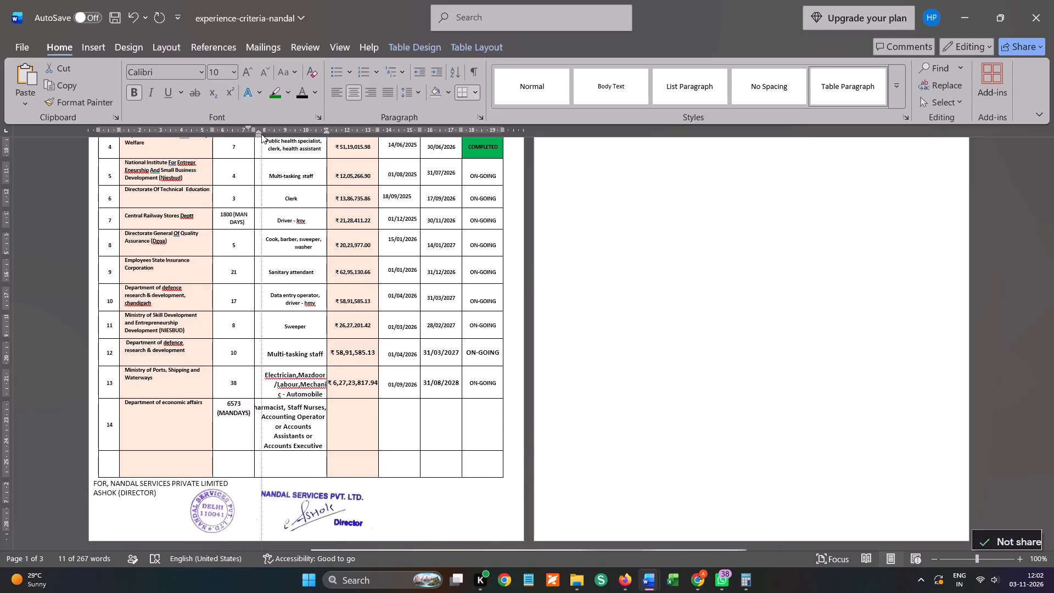
left_click_drag(261, 134, 263, 133)
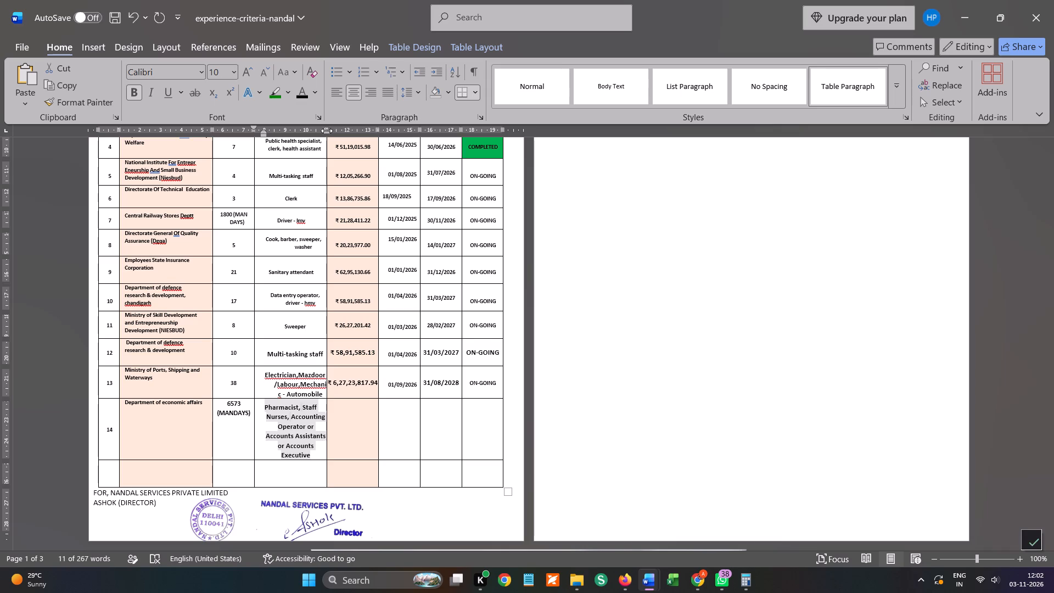
left_click_drag(327, 131, 333, 131)
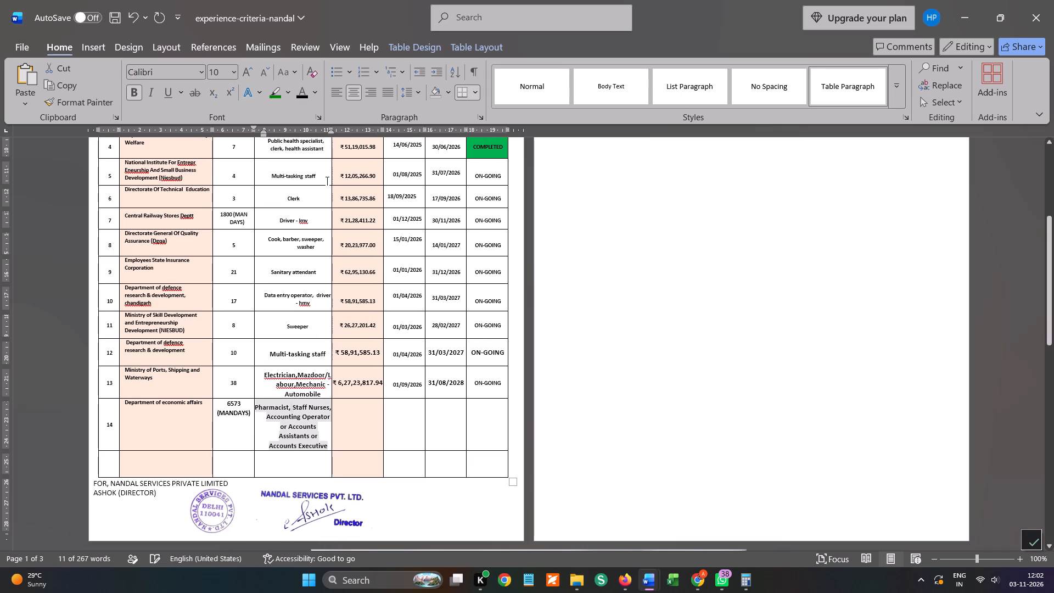
Slightly narrow the profile column of the contract table in experience-criteria-nandal.
left_click(304, 418)
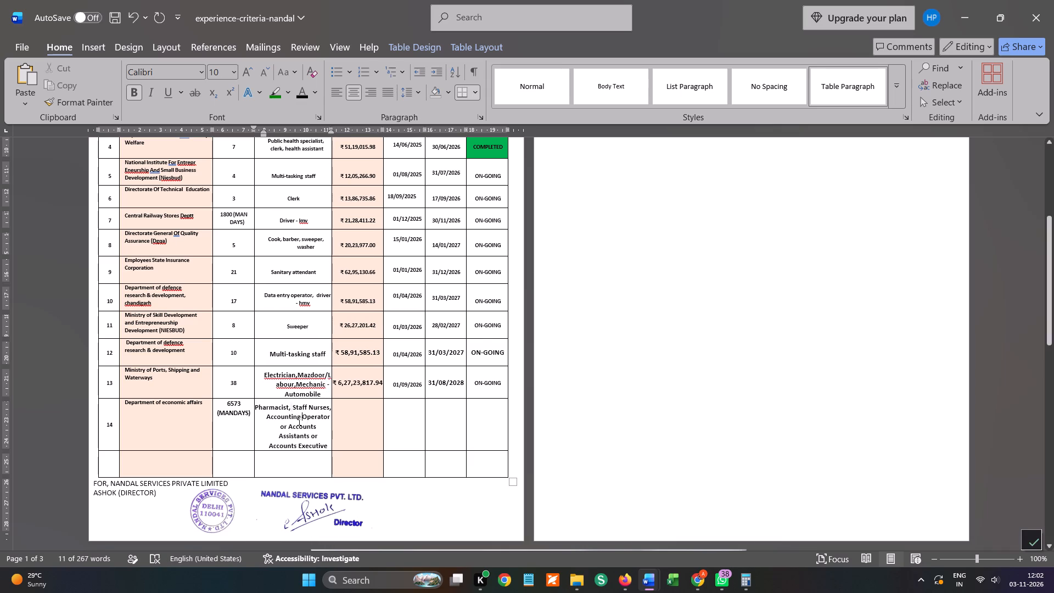
left_click(330, 129)
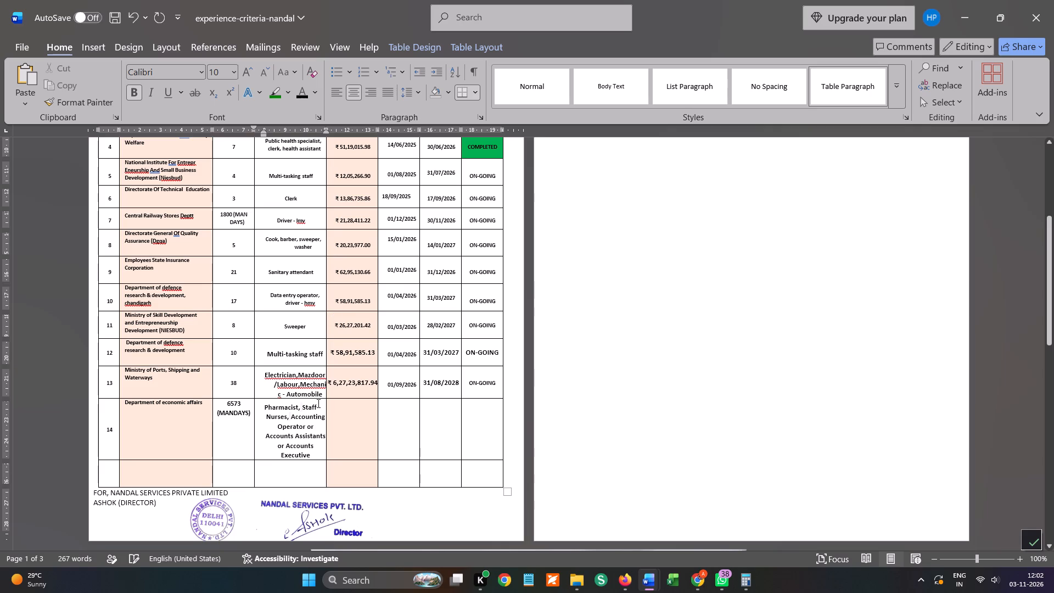
left_click(266, 437)
Copy the order value "₹ 2,13,33,459.00" from row 14 of GEM-ORDER-FILE-NANDAL into row 14's order value cell in experience-criteria-nandal.
left_click(352, 416)
scroll(364, 416, "up", 5)
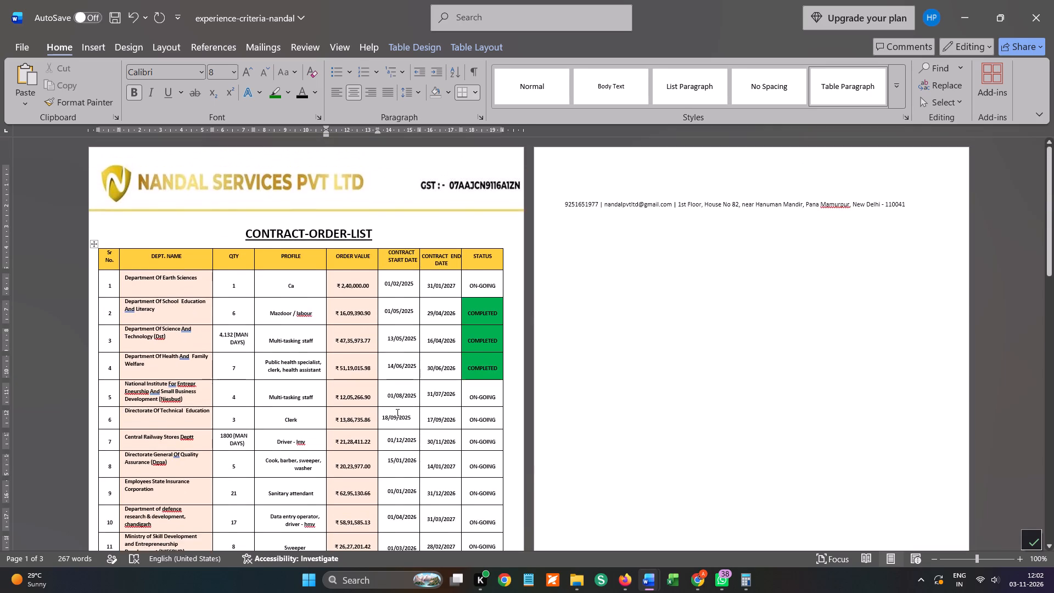
scroll(397, 413, "down", 7)
scroll(310, 325, "up", 2)
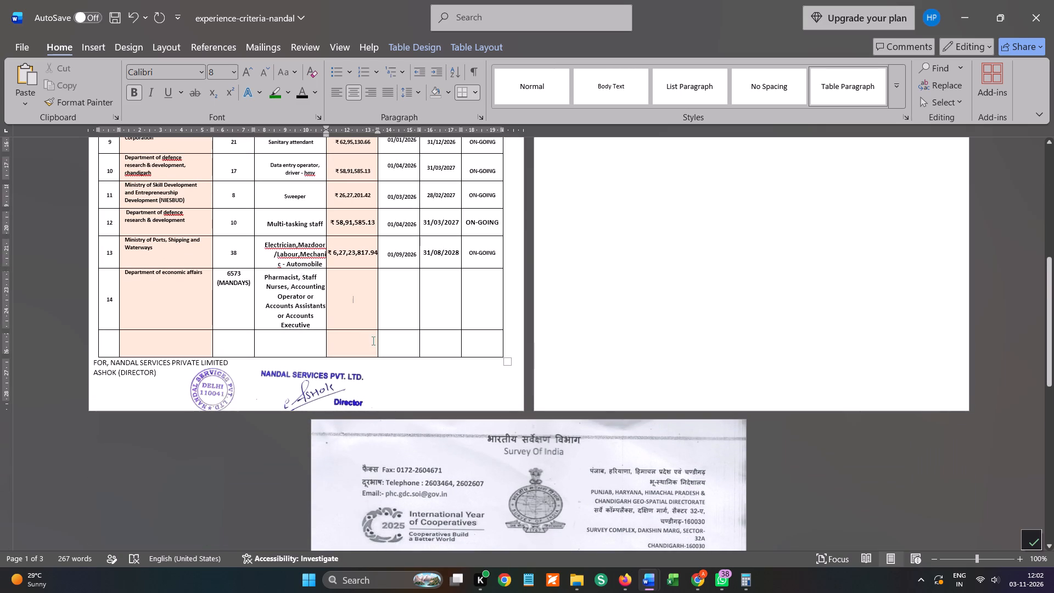
key("alt+Tab")
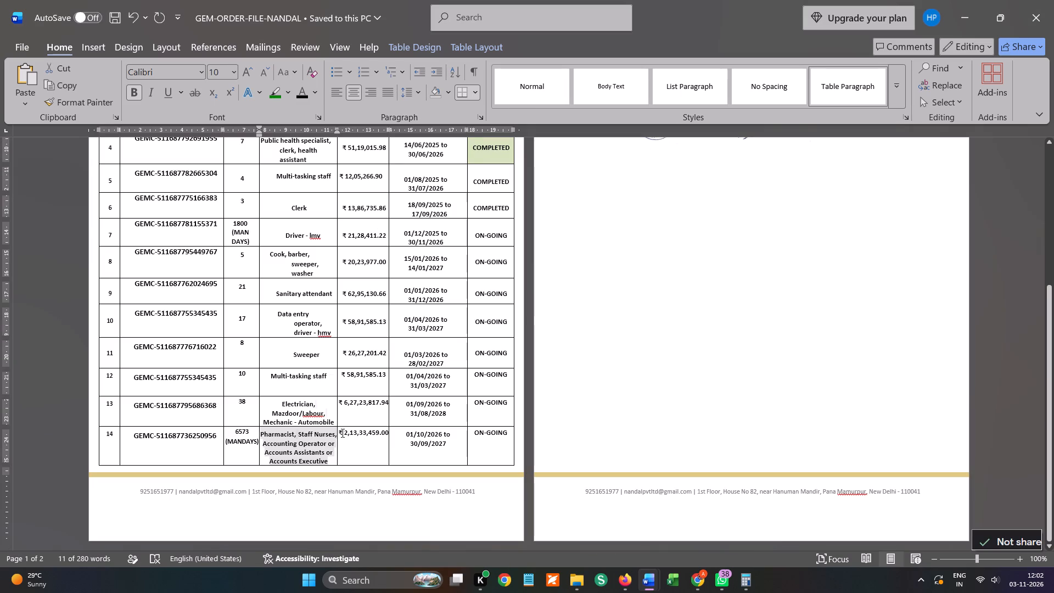
left_click_drag(339, 432, 387, 432)
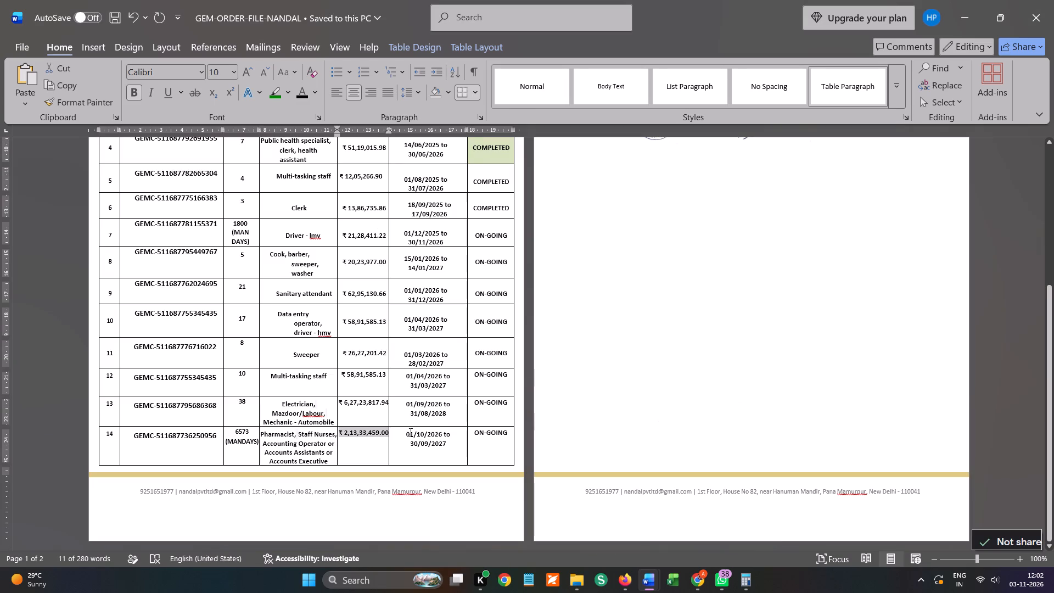
key("ctrl+c")
key("alt+Tab")
left_click(393, 271)
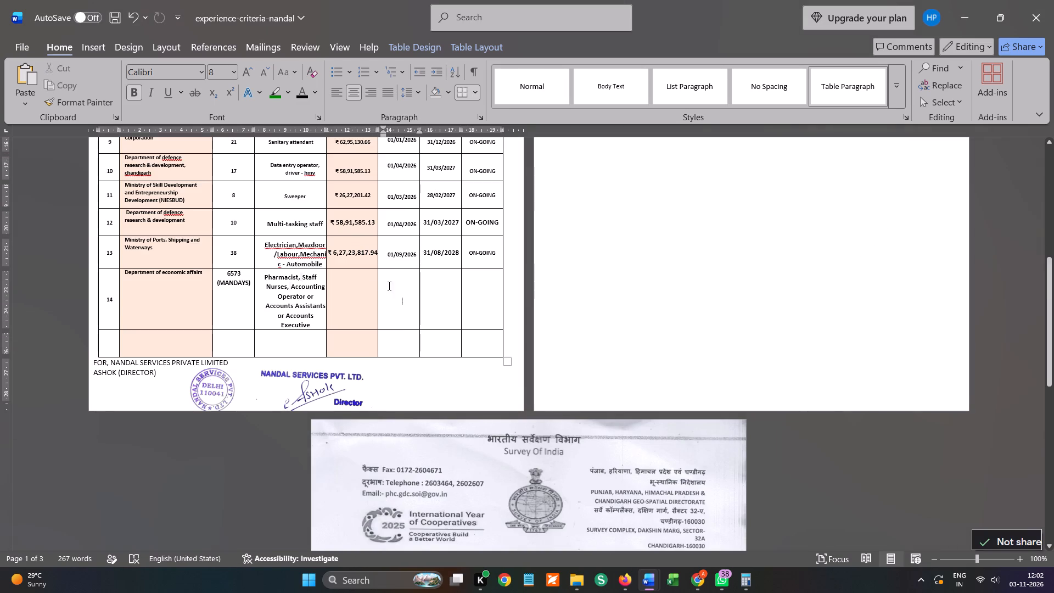
left_click(337, 287)
key("ctrl+v")
Copy row 14's start date 01/10/2026 from GEM-ORDER-FILE-NANDAL into experience-criteria-nandal and widen the start date column to fit it on one line.
left_click(403, 299)
key("alt+Tab")
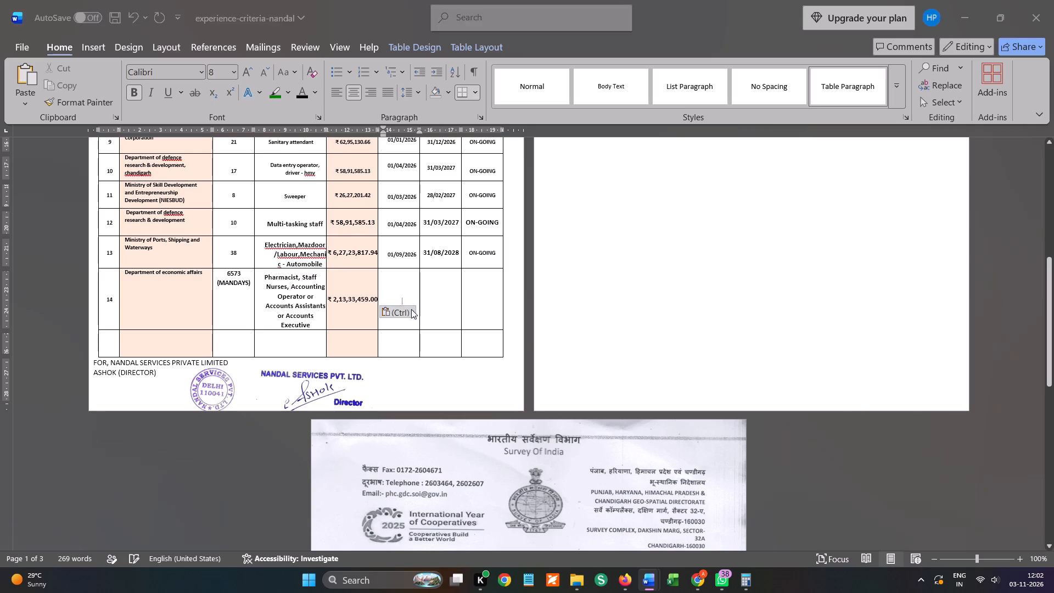
left_click_drag(403, 435, 440, 430)
key("ctrl+c")
key("alt+Tab")
key("ctrl+v")
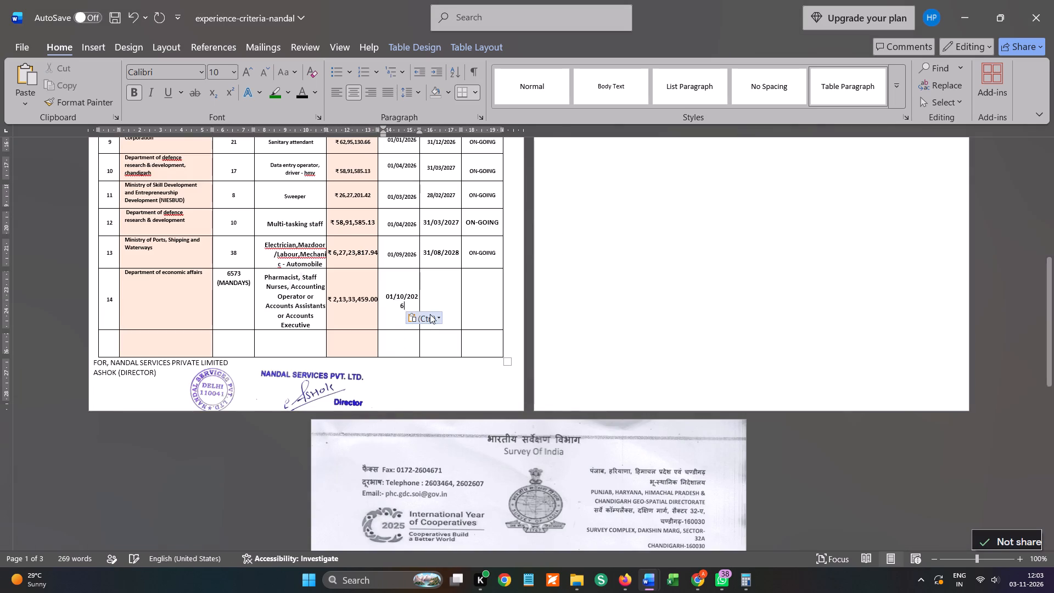
left_click_drag(418, 292, 423, 292)
Slightly widen experience-criteria-nandal's end date column and fill row 14's cell with 30/09/2027, copied from GEM-ORDER-FILE-NANDAL.
left_click(435, 287)
key("alt+Tab")
key("alt+Tab")
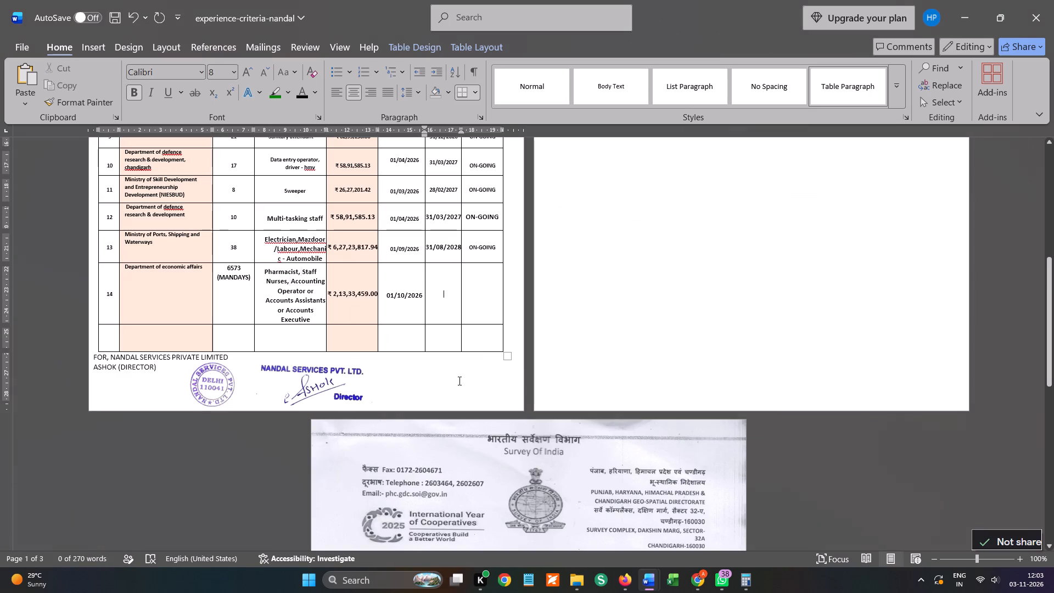
left_click_drag(460, 279, 466, 279)
left_click(429, 288)
key("alt+Tab")
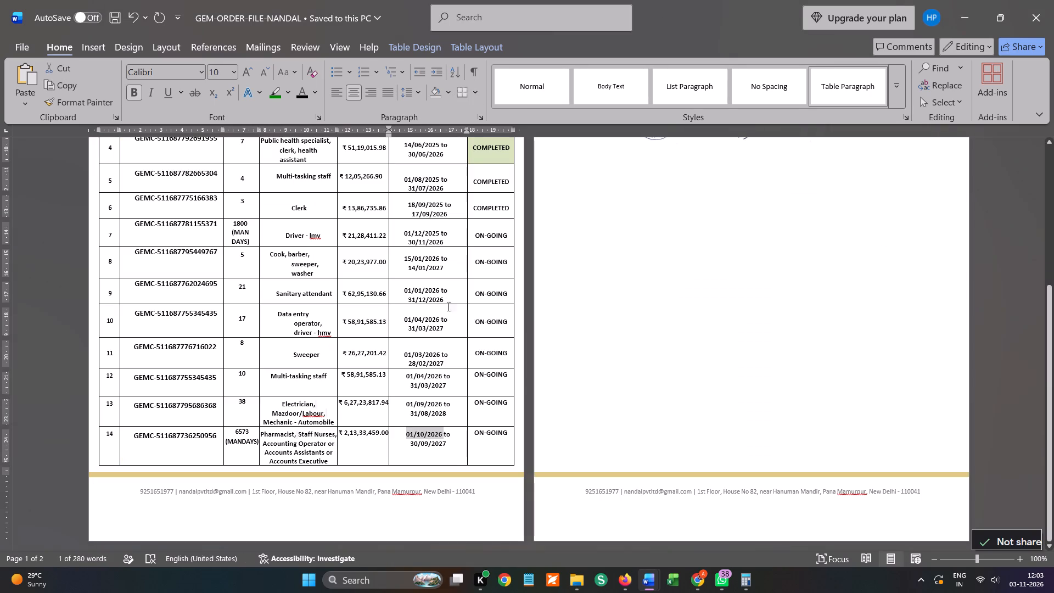
left_click_drag(410, 444, 439, 444)
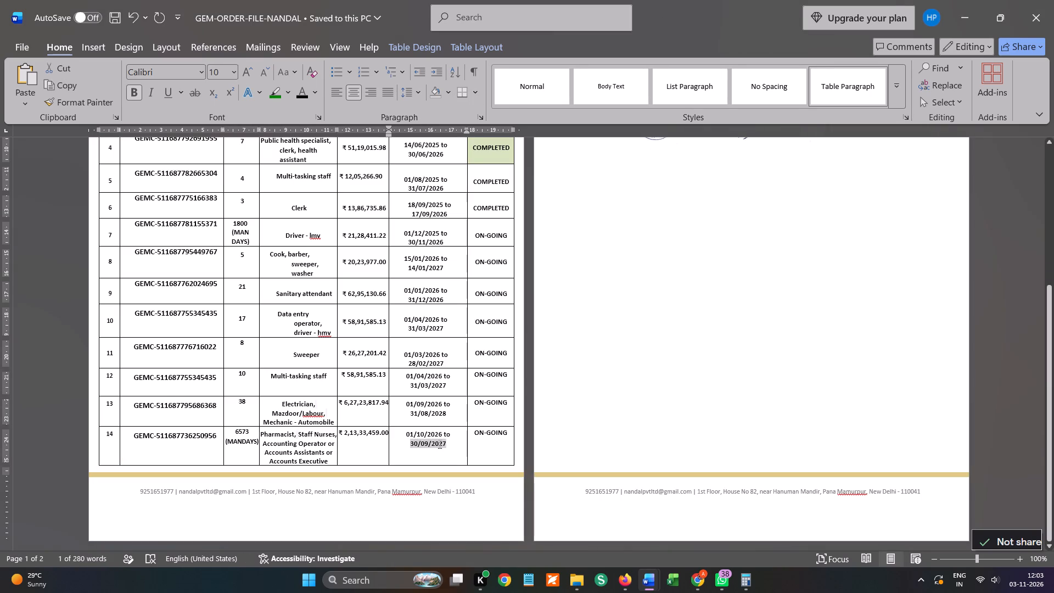
left_click_drag(439, 444, 442, 444)
key("ctrl+c")
key("ctrl+c")
key("alt+Tab")
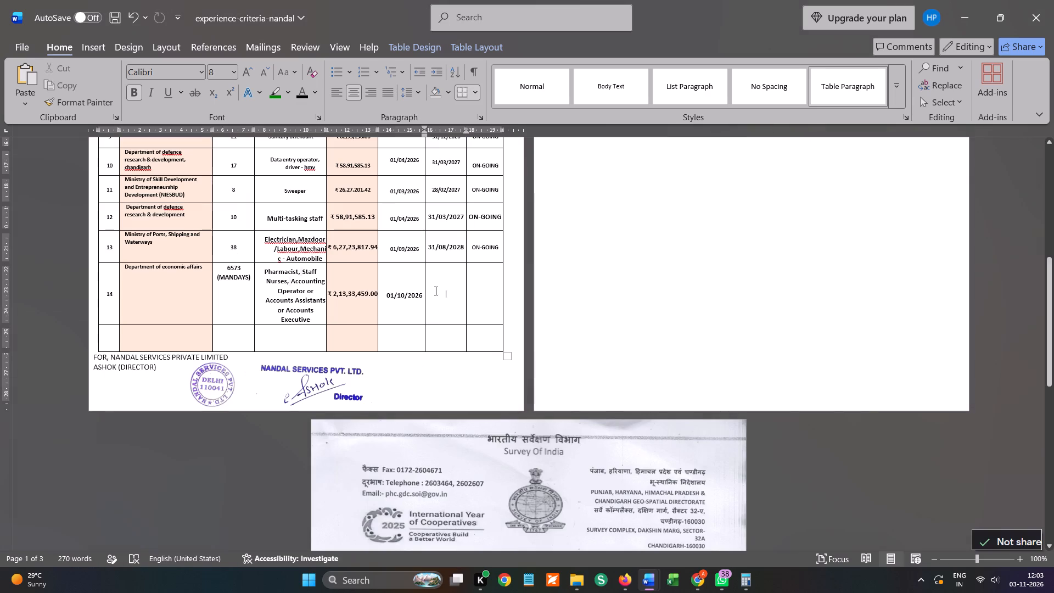
key("ctrl+v")
Fill row 14's status cell with "ON-GOING", copied from row 13 of the same table.
left_click(476, 291)
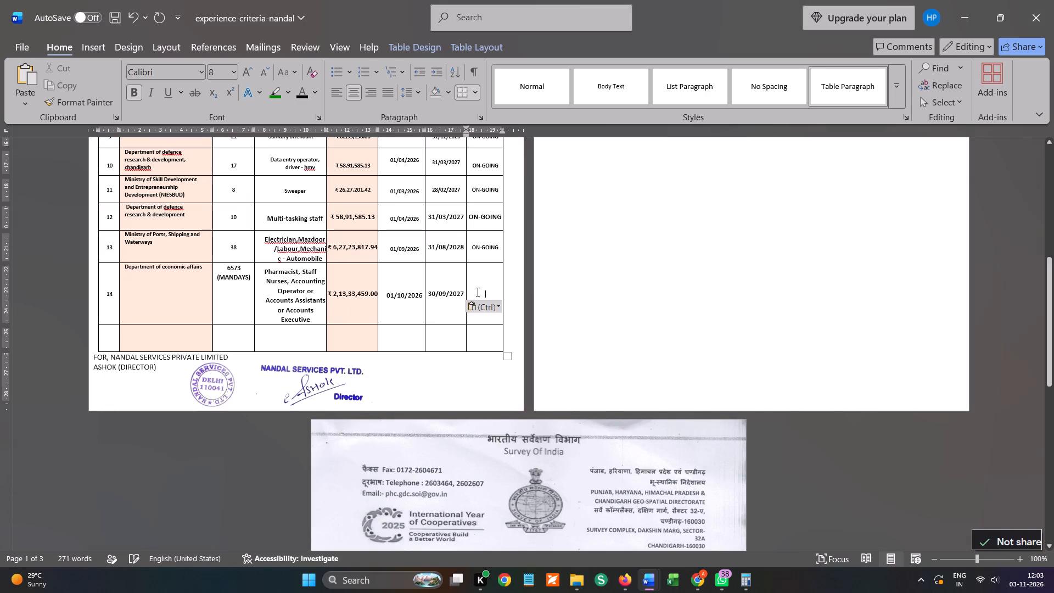
left_click_drag(474, 250, 492, 250)
key("ctrl+c")
left_click(476, 282)
key("ctrl+v")
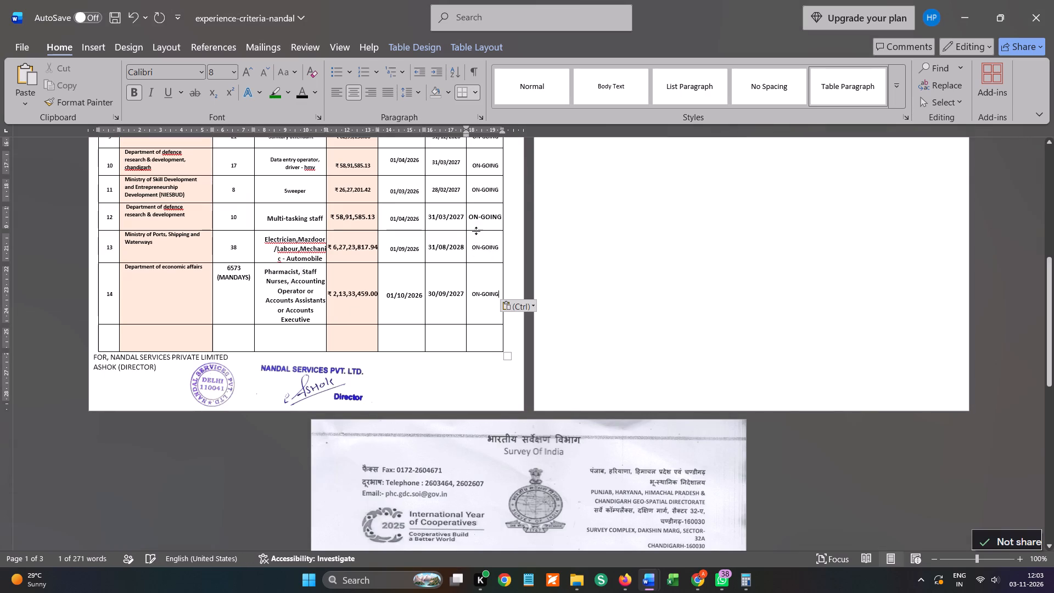
Reduce the font size of row 12's "ON-GOING" status text to 8.
left_click_drag(472, 218, 495, 219)
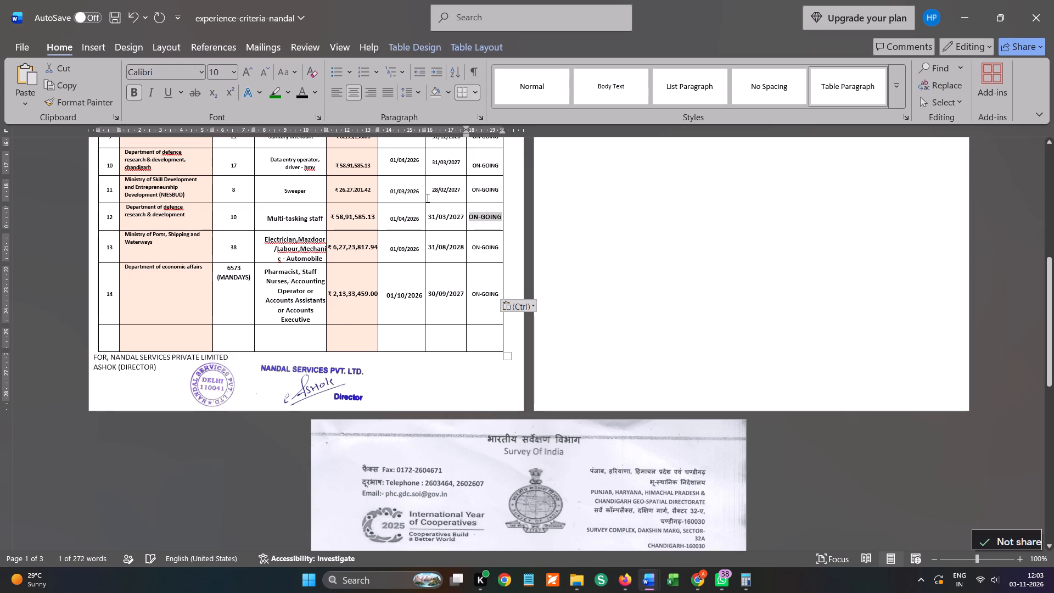
key("ctrl+shift+comma")
key("ctrl+shift+comma")
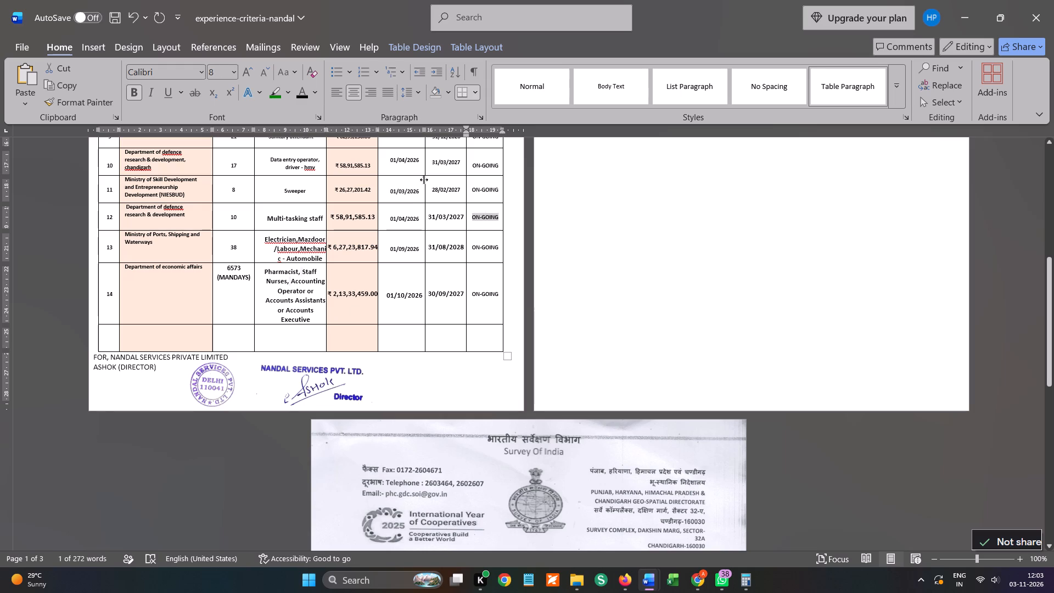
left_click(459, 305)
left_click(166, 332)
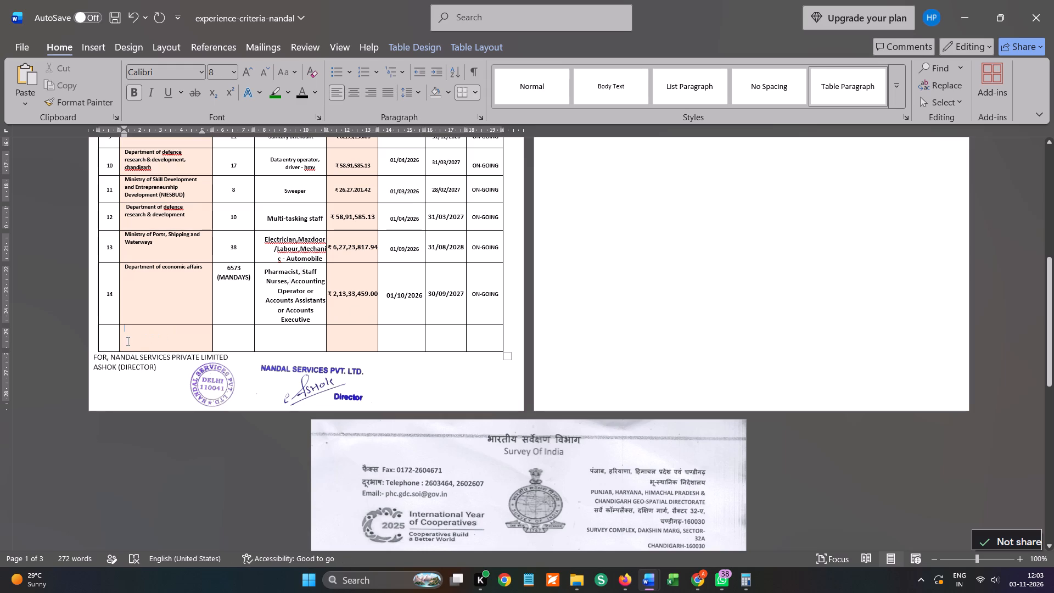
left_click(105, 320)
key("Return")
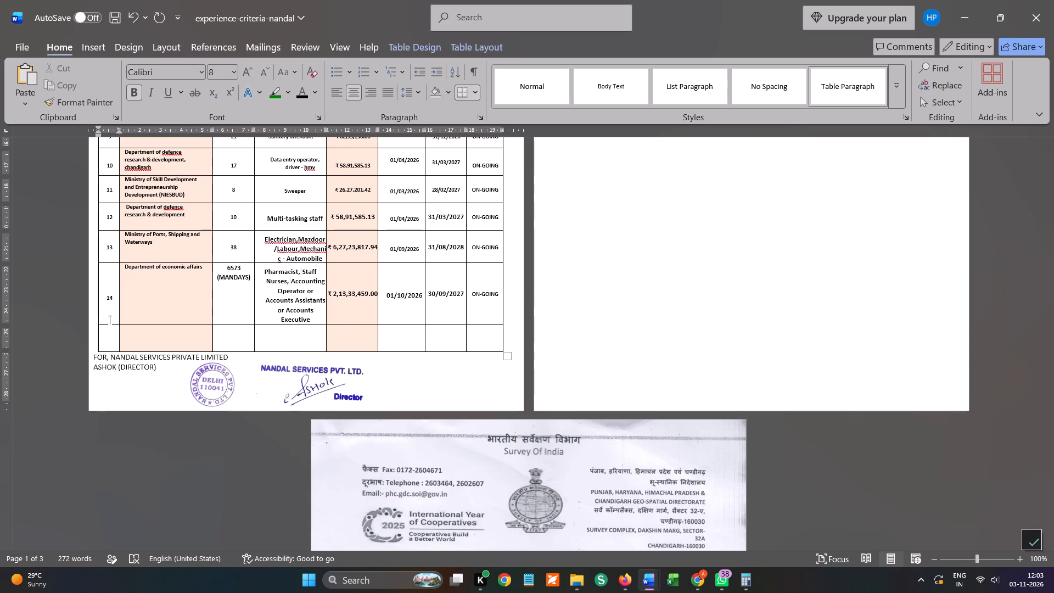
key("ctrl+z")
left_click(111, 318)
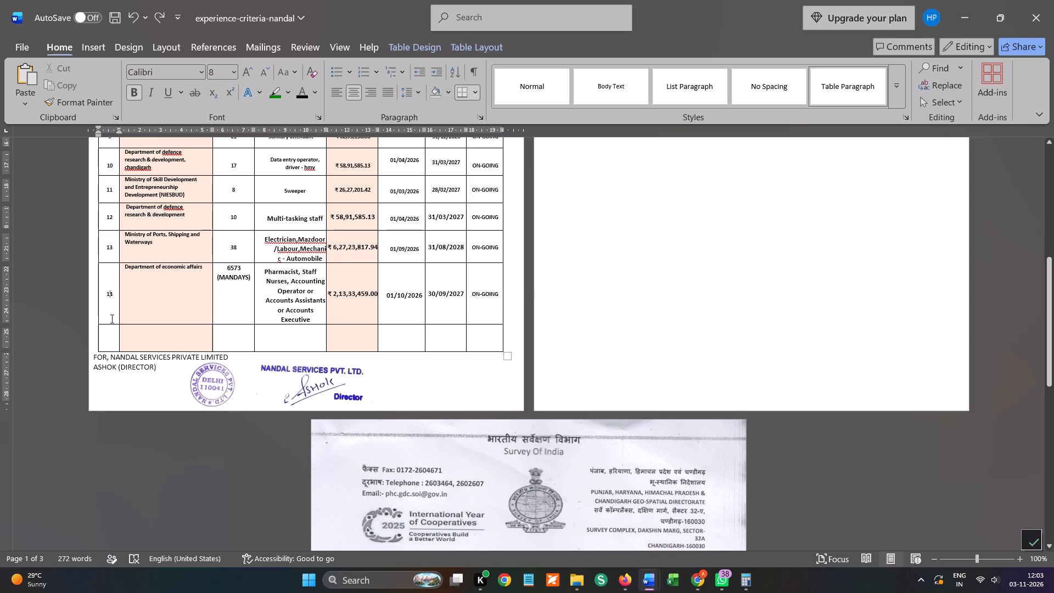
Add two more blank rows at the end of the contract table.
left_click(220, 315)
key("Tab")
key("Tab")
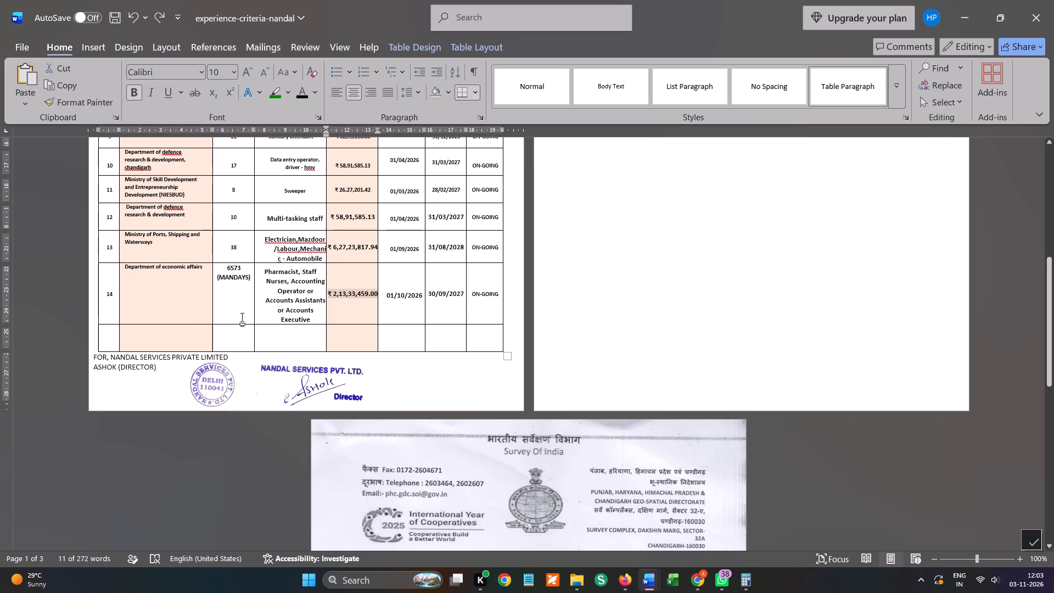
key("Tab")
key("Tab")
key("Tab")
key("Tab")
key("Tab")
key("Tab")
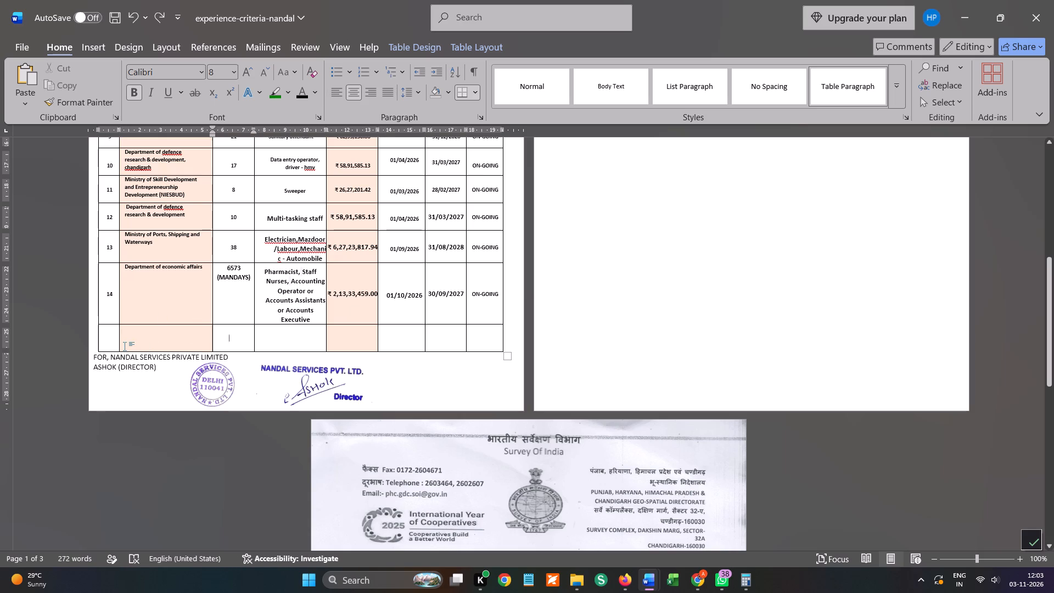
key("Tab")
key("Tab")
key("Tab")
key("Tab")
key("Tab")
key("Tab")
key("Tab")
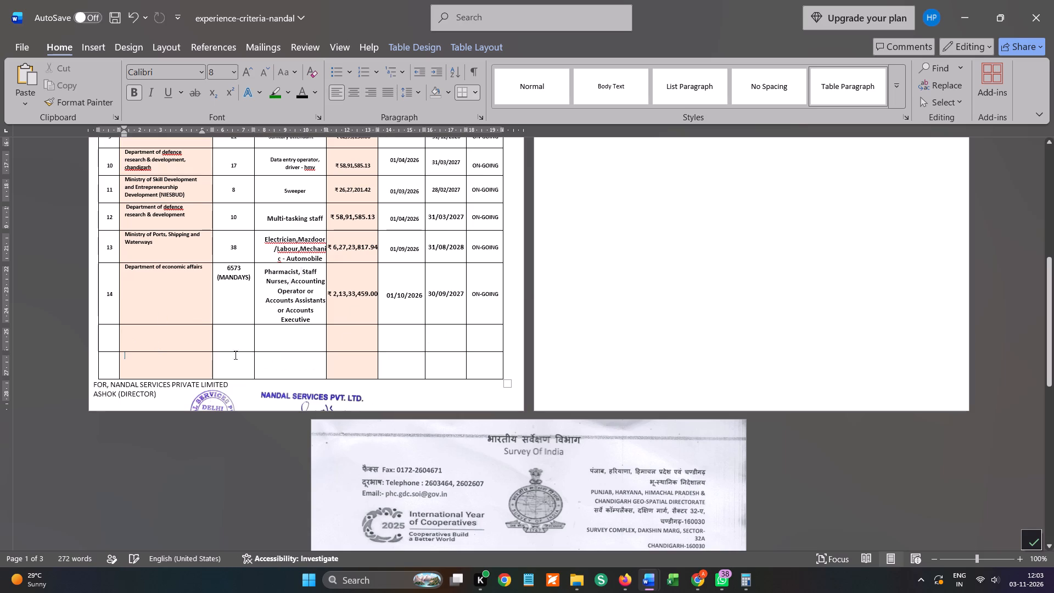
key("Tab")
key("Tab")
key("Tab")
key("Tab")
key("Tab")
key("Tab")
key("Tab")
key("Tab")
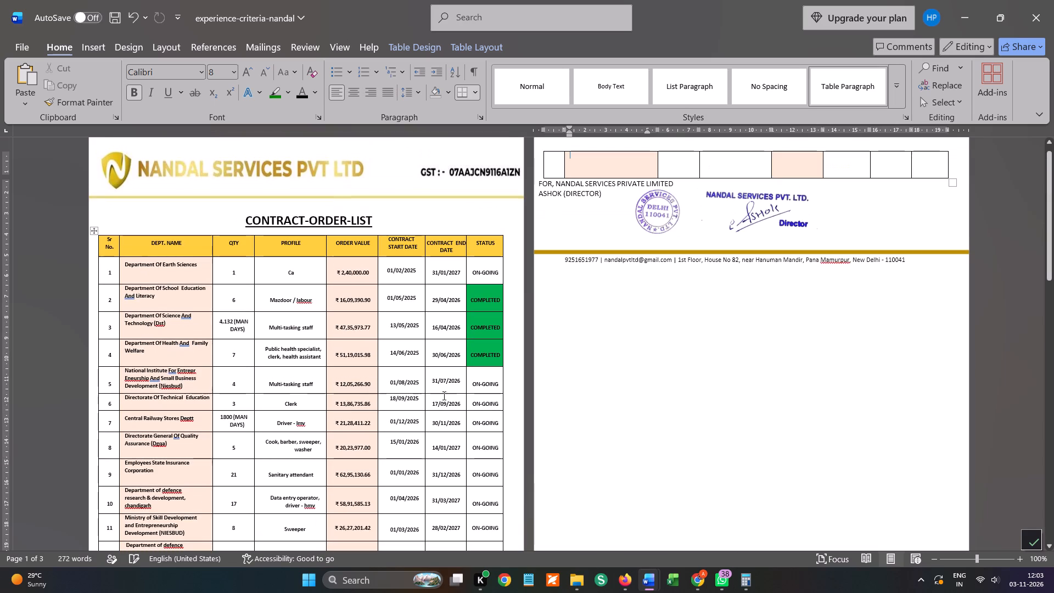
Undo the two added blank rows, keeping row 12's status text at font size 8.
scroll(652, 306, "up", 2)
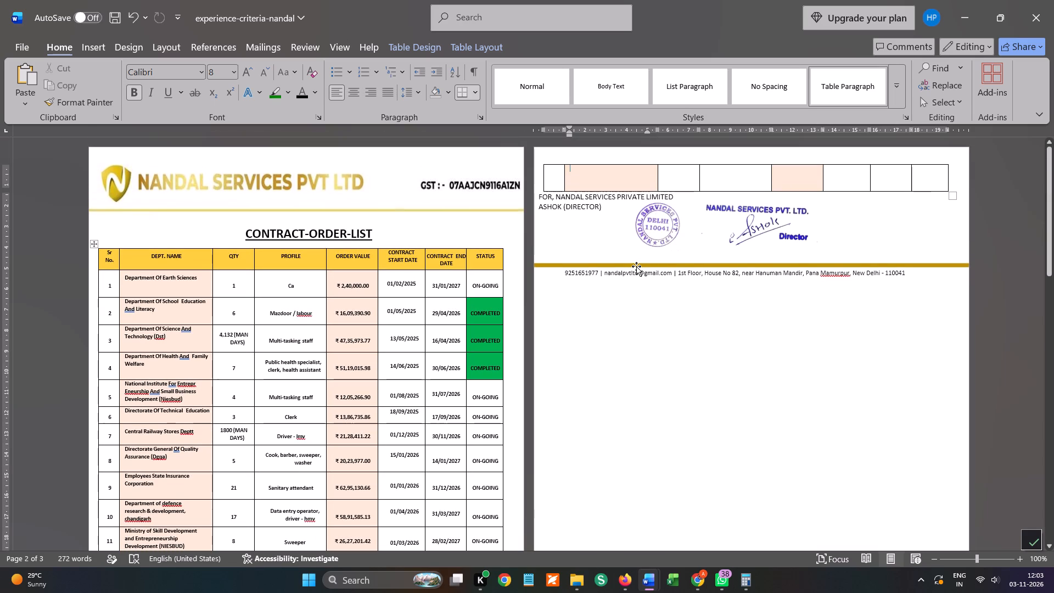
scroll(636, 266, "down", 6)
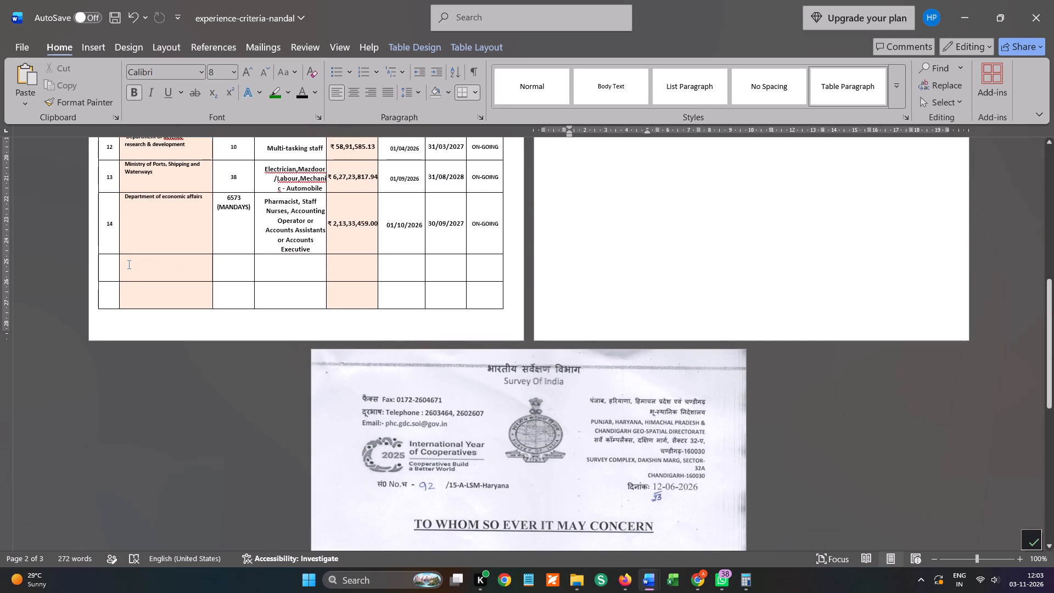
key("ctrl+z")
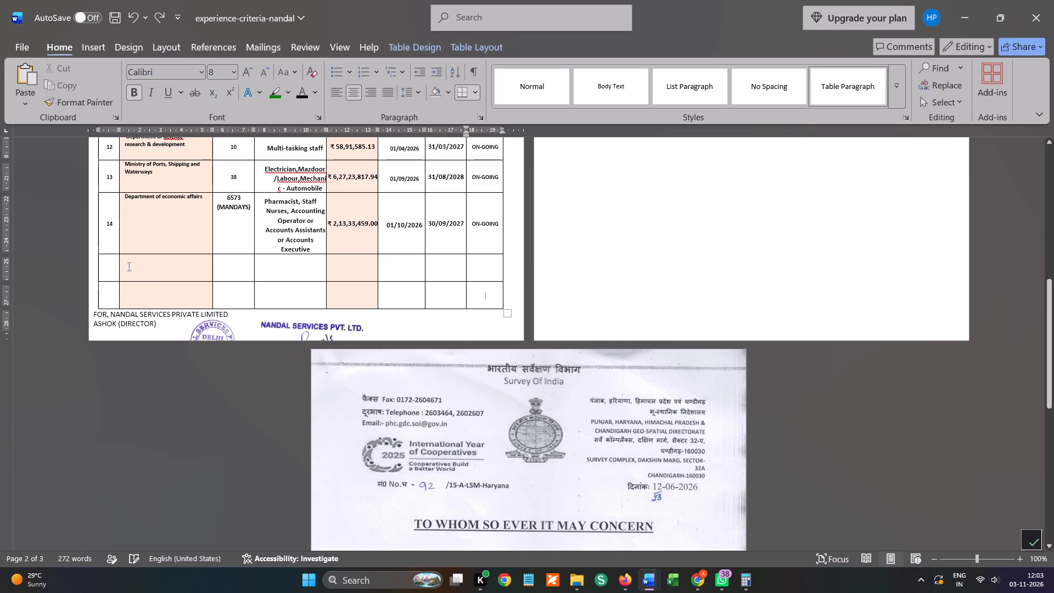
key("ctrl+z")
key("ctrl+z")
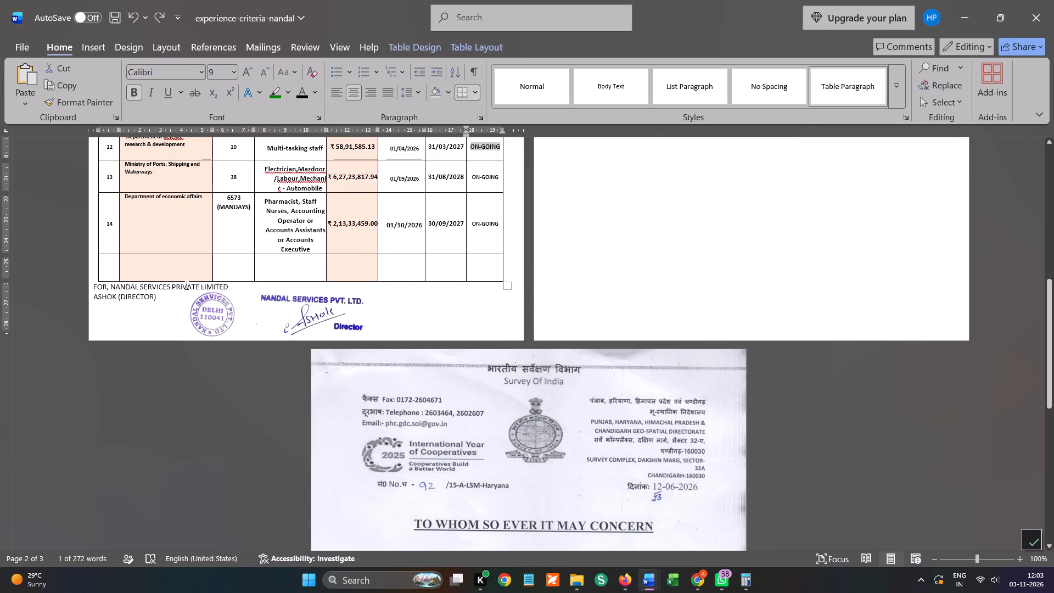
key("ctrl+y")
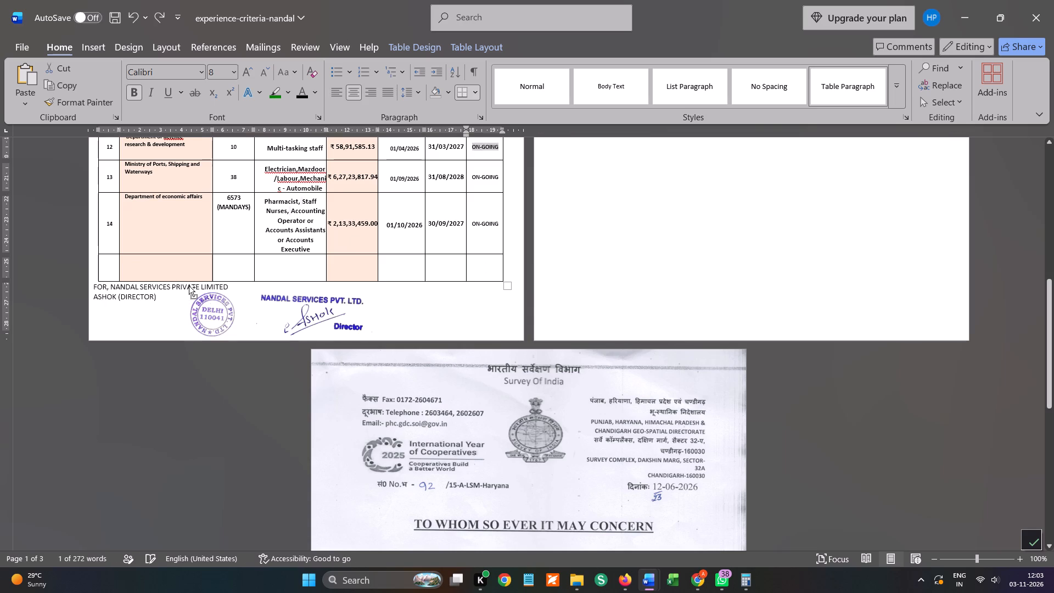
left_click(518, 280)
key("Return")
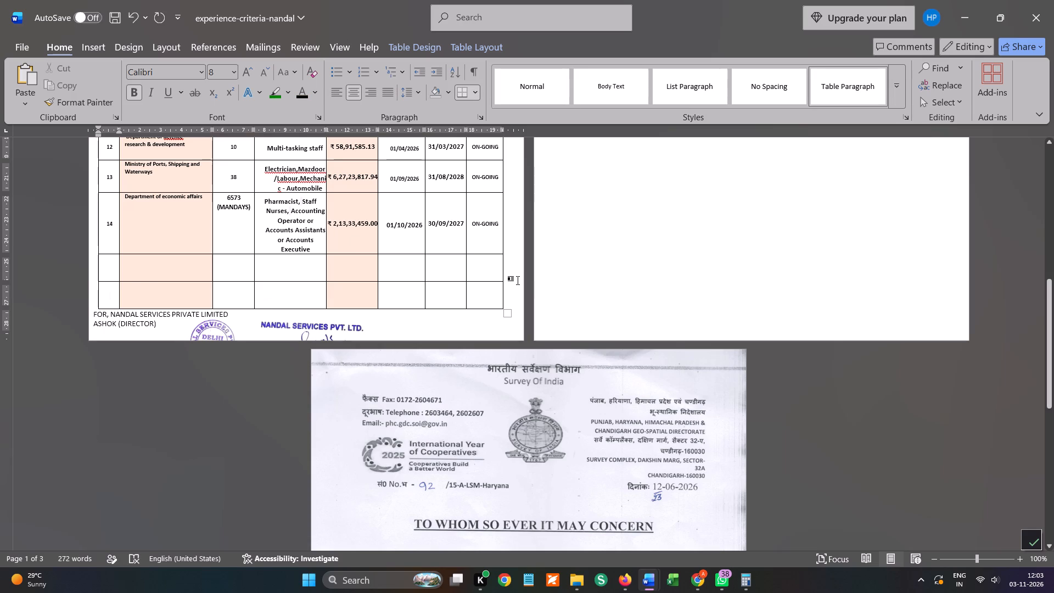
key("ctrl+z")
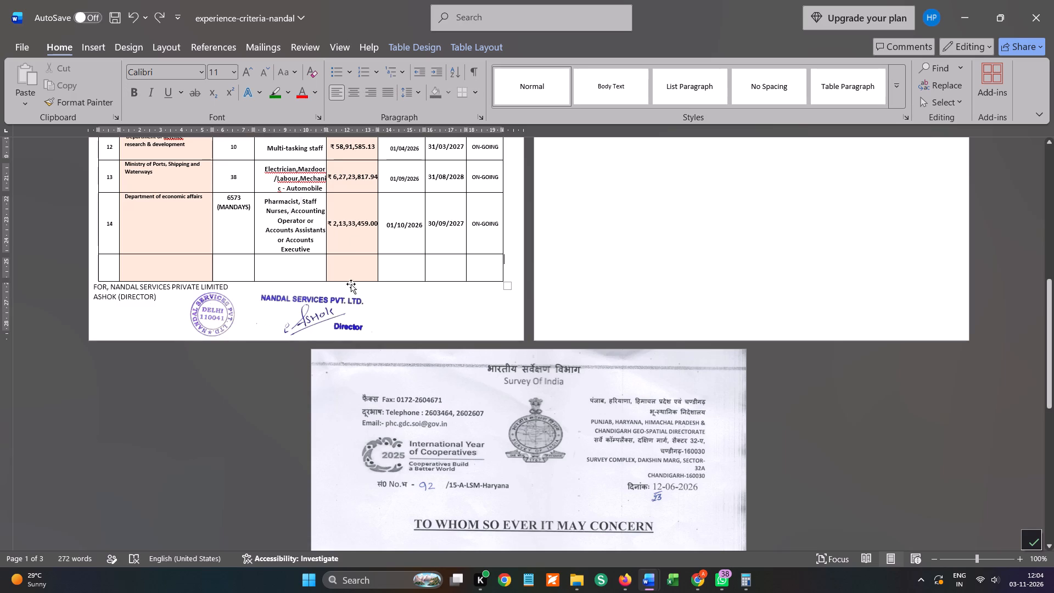
Delete the empty last row below row 14 of the contract table.
left_click_drag(109, 270, 520, 271)
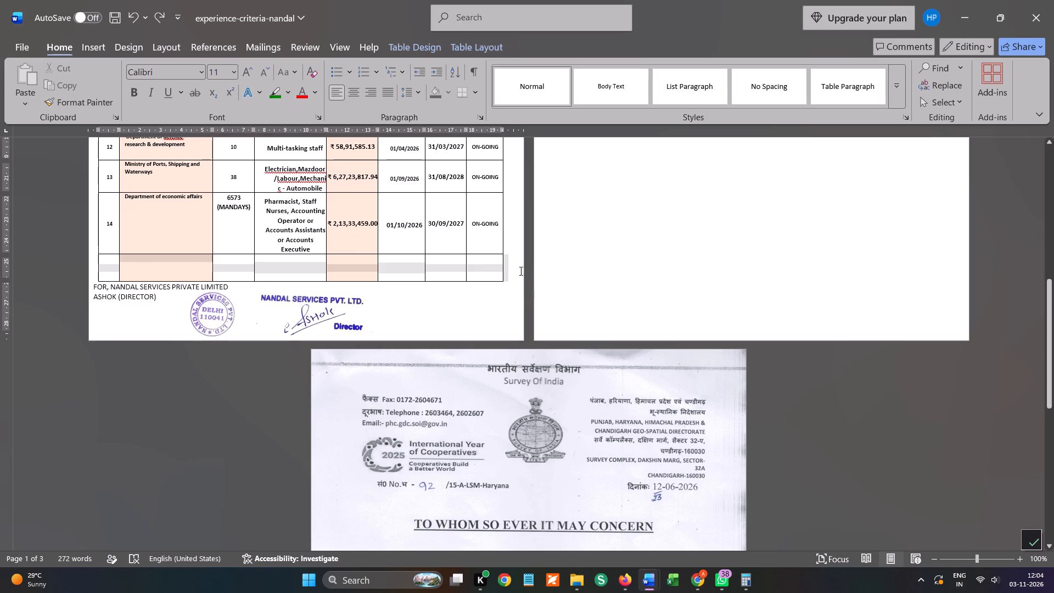
left_click_drag(520, 271, 518, 270)
key("BackSpace")
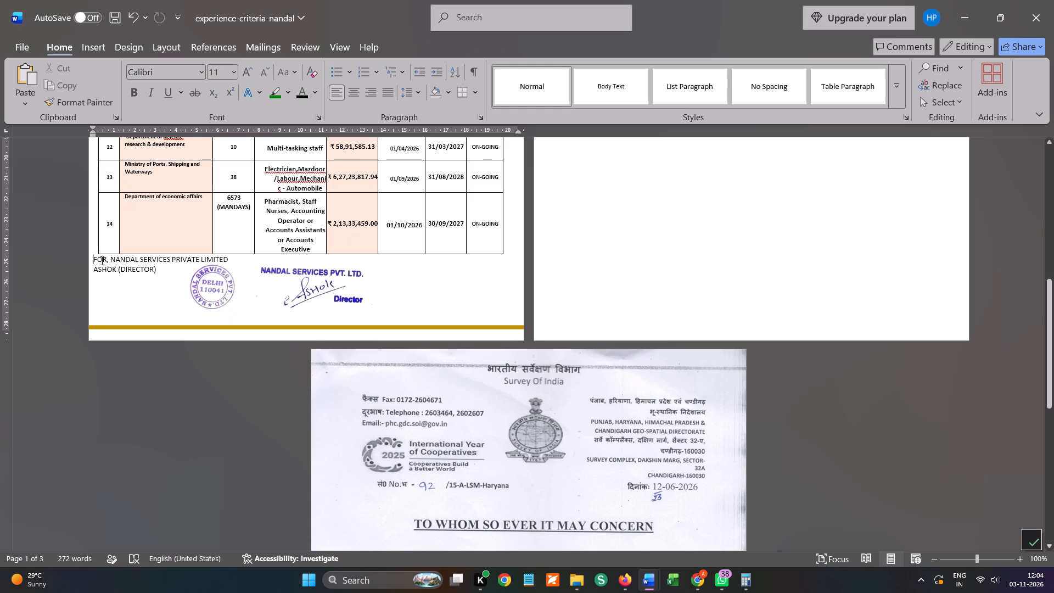
Insert a page break before the "FOR, NANDAL SERVICES PRIVATE LIMITED" signature block so it starts on page 2.
key("ctrl+Return")
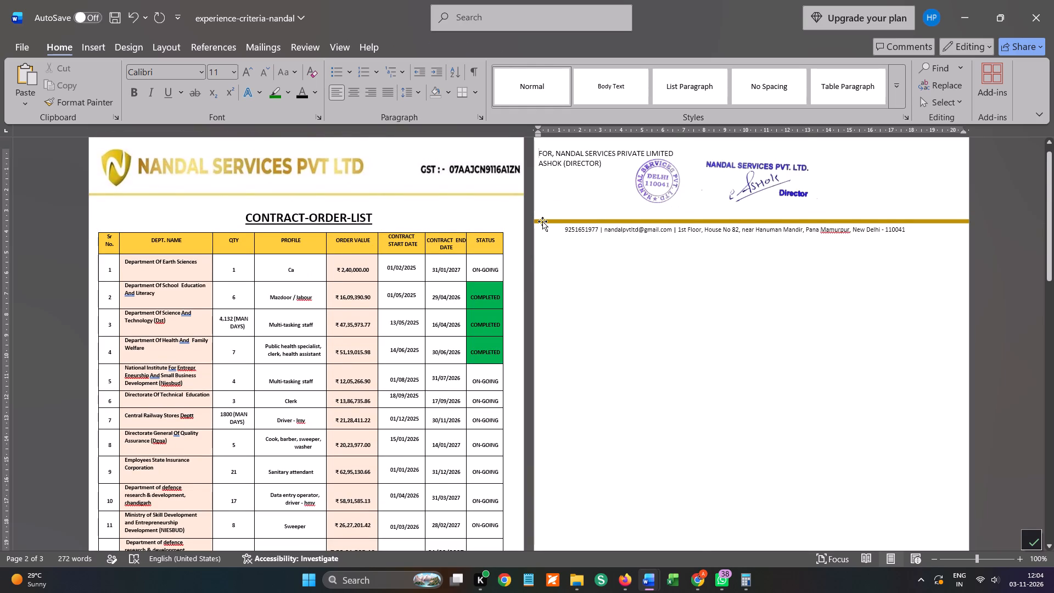
scroll(542, 226, "down", 5)
double_click(241, 329)
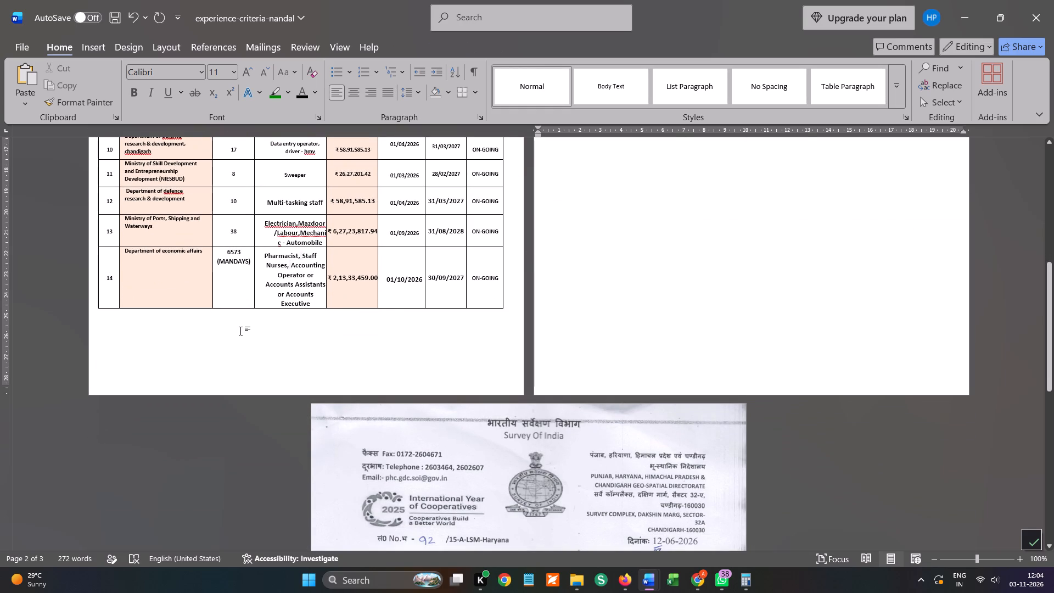
Move the gold footer line from page 2 to the blank space below the contract table on page 1, spanning the page width.
scroll(806, 307, "up", 4)
scroll(677, 226, "up", 2)
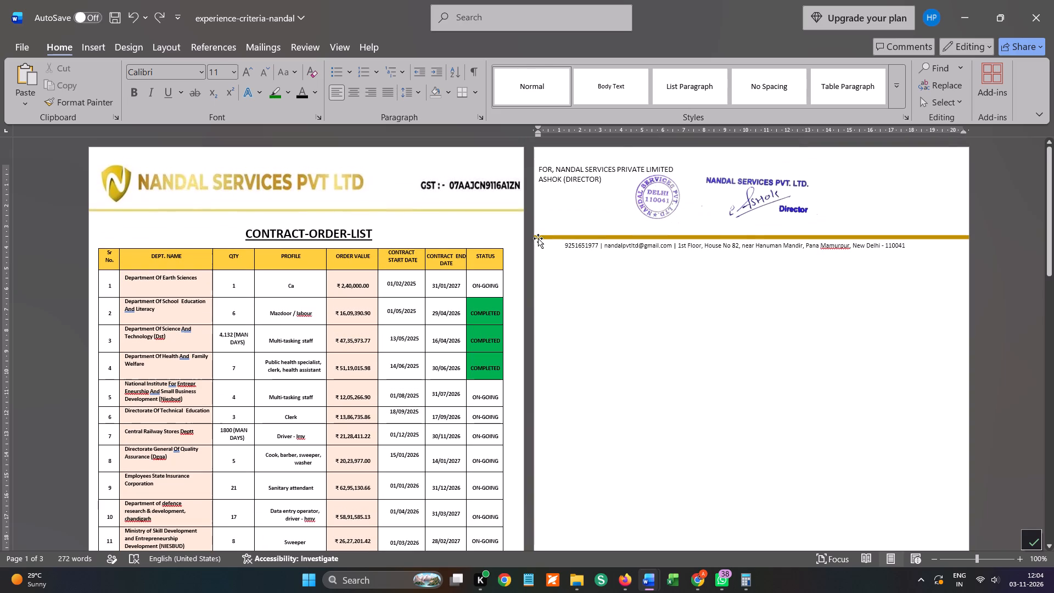
left_click_drag(539, 238, 333, 395)
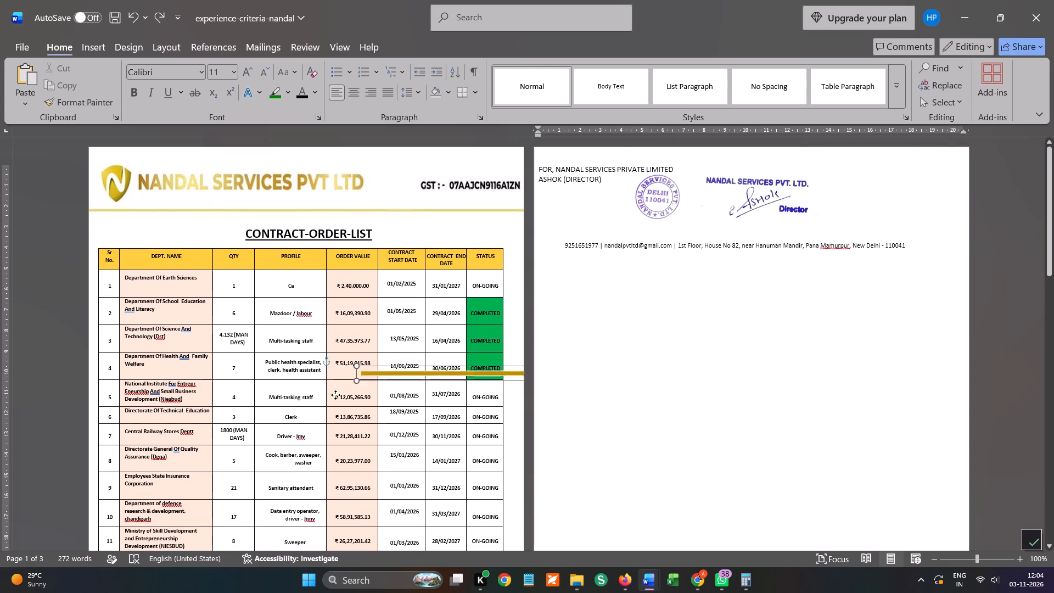
left_click_drag(333, 395, 260, 430)
right_click_drag(300, 406, 294, 411)
scroll(477, 383, "down", 2)
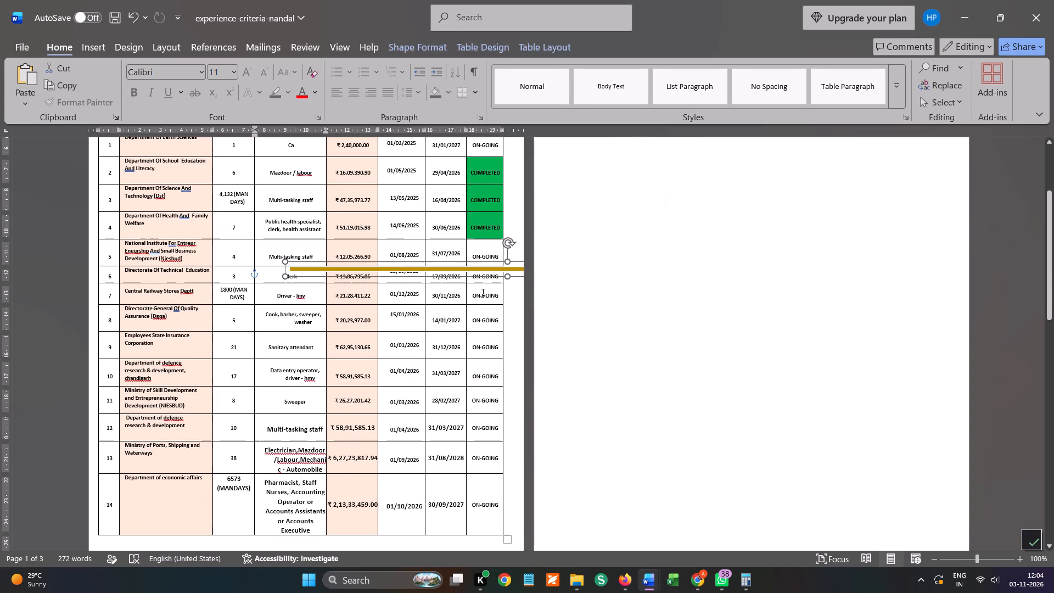
scroll(473, 268, "down", 3)
scroll(431, 232, "up", 2)
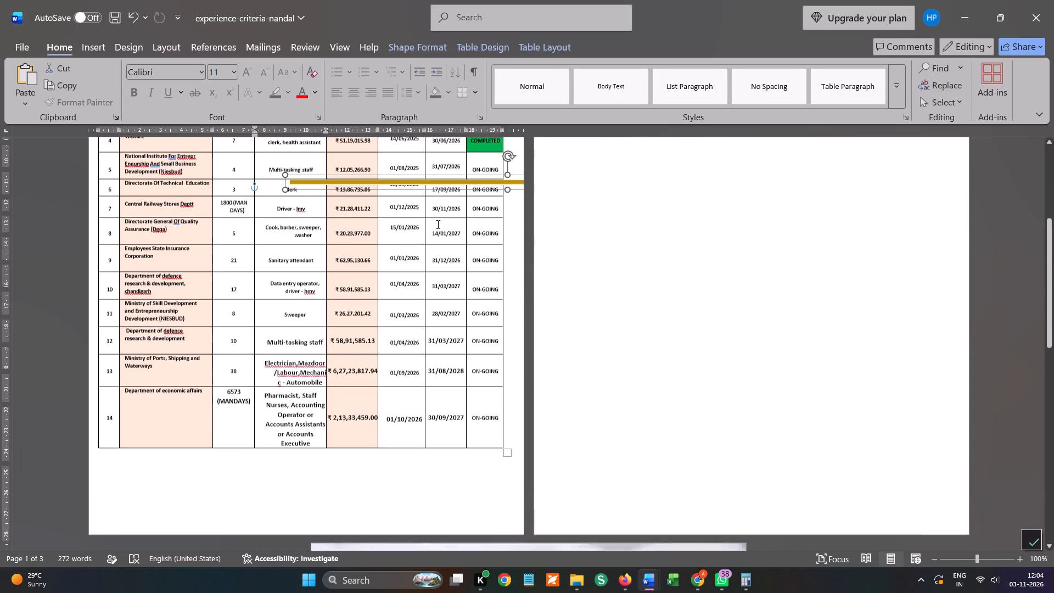
left_click_drag(427, 200, 256, 477)
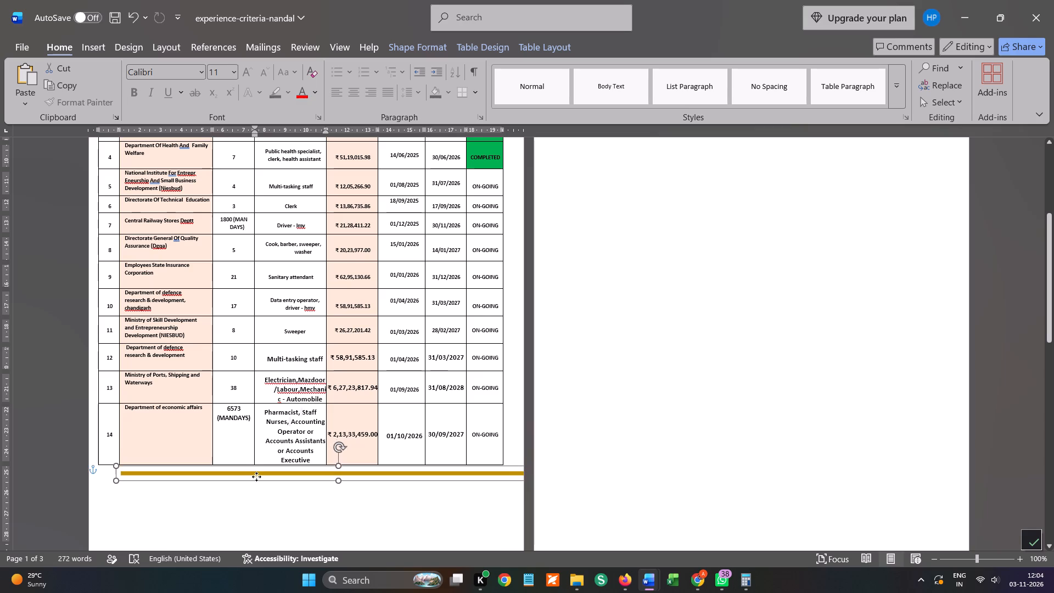
left_click_drag(256, 477, 226, 515)
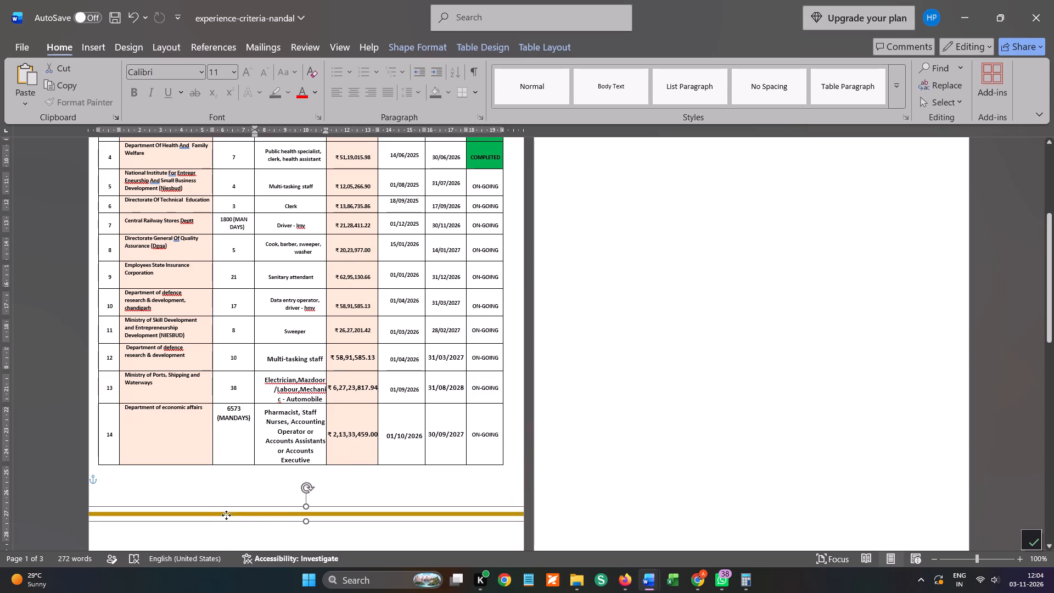
left_click_drag(226, 515, 232, 515)
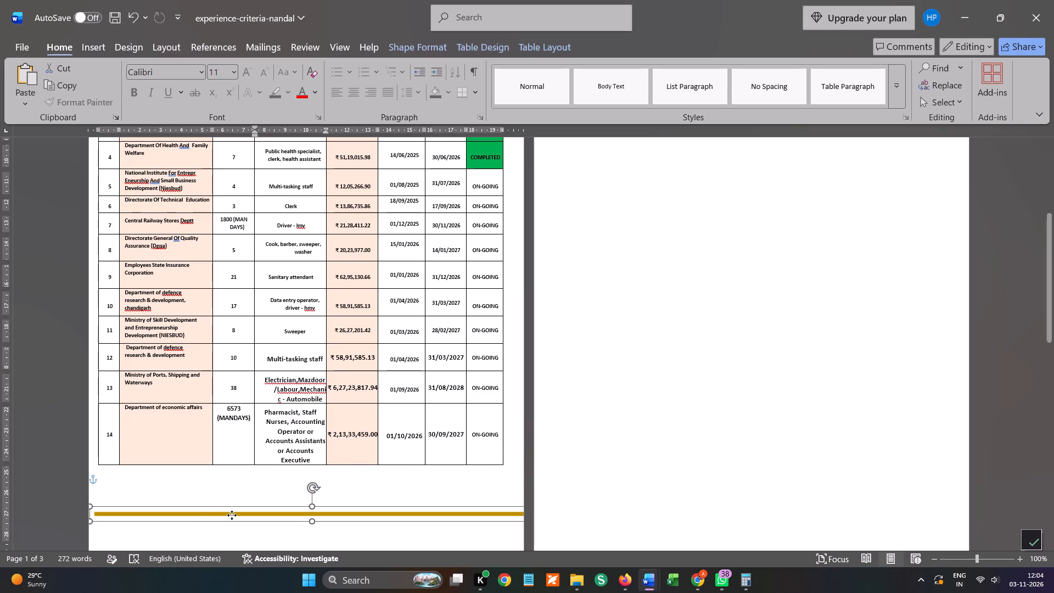
left_click_drag(232, 515, 225, 511)
scroll(308, 378, "down", 4)
scroll(620, 223, "up", 1)
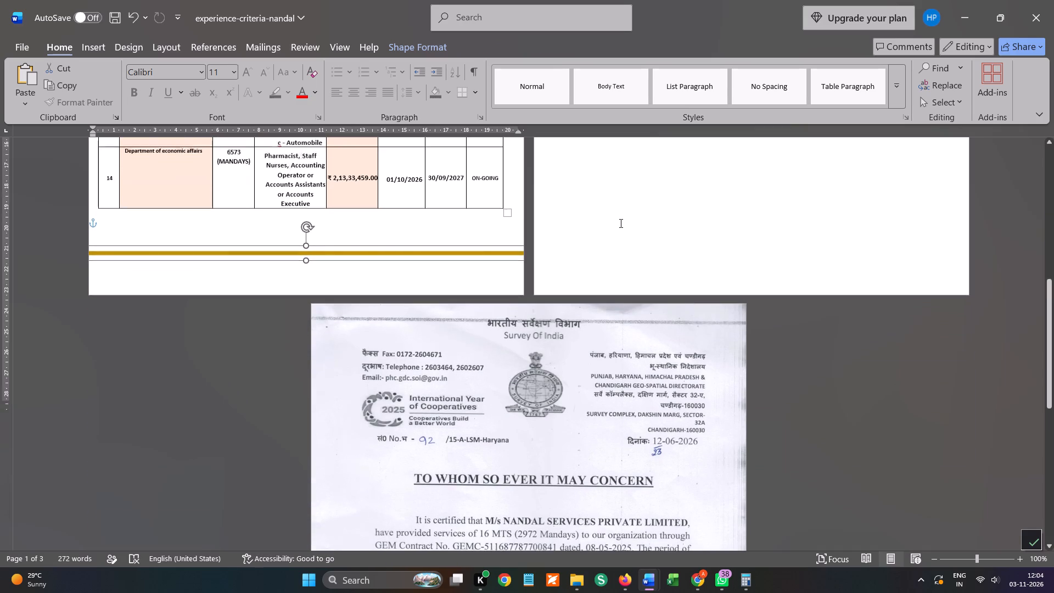
Cut the company contact details line from below the signature and stamp on page 2.
scroll(620, 223, "up", 7)
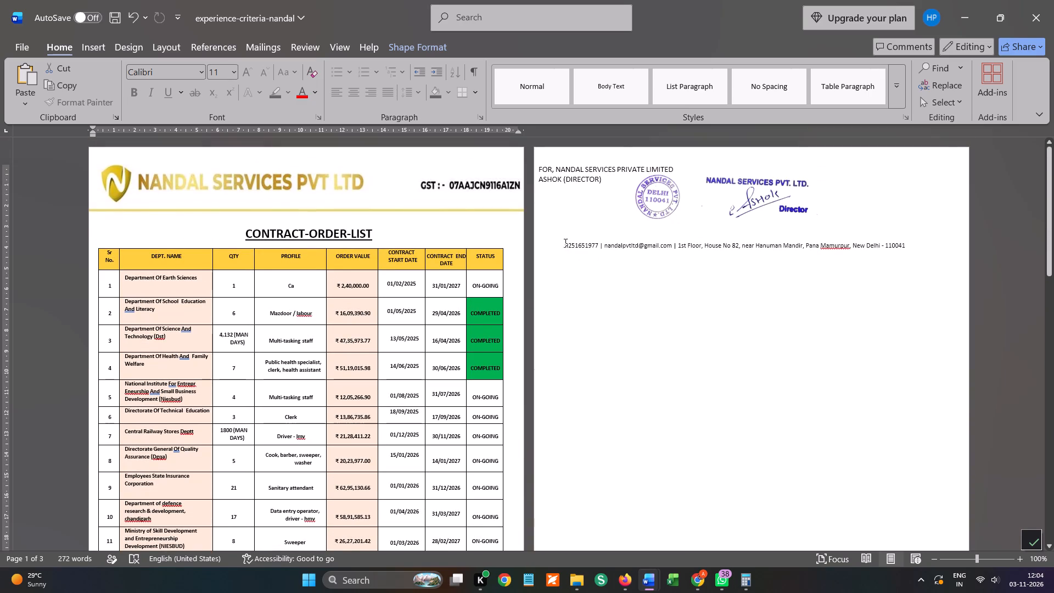
left_click(564, 244)
scroll(575, 260, "down", 6)
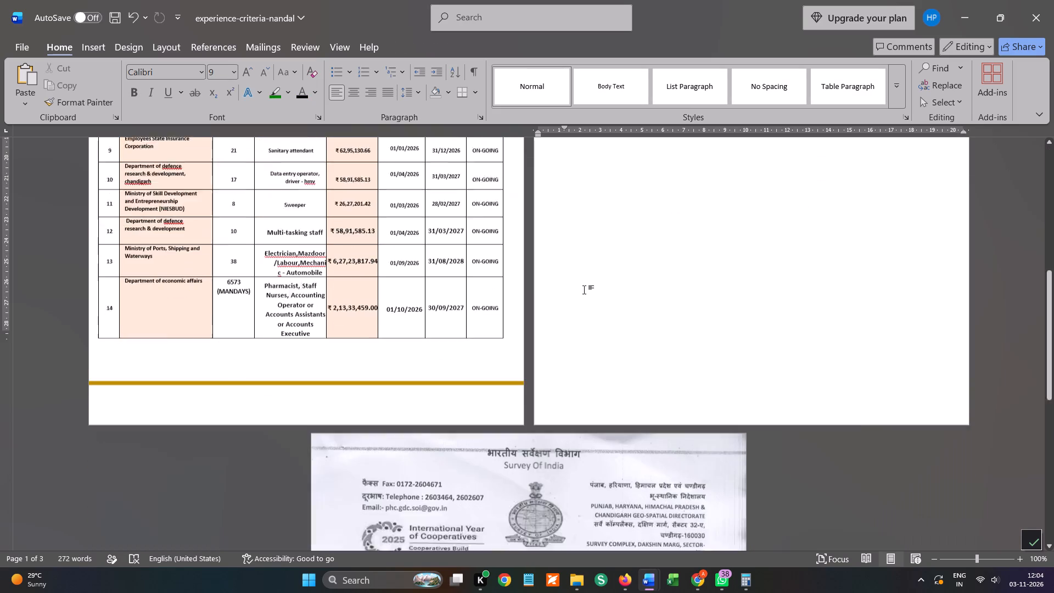
scroll(582, 299, "down", 8)
scroll(581, 305, "up", 12)
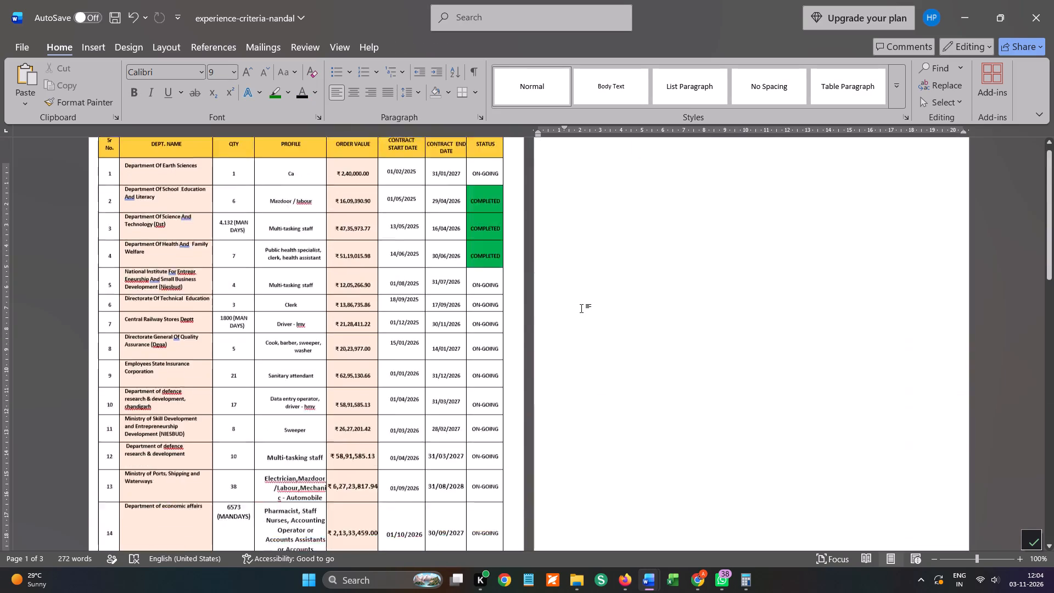
scroll(581, 308, "up", 6)
left_click_drag(565, 246, 859, 245)
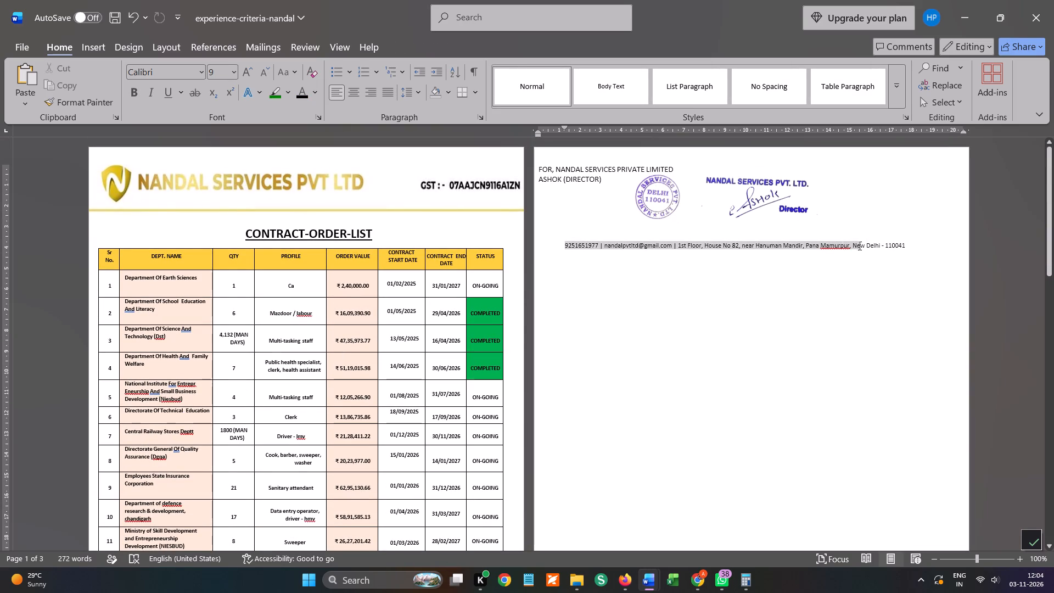
left_click_drag(859, 245, 925, 244)
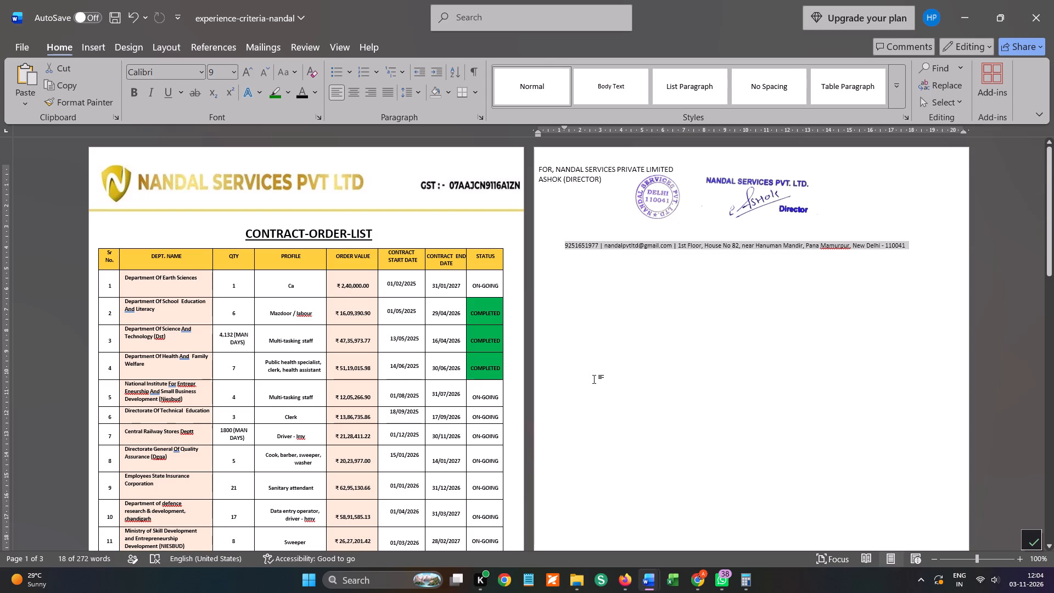
key("ctrl+x")
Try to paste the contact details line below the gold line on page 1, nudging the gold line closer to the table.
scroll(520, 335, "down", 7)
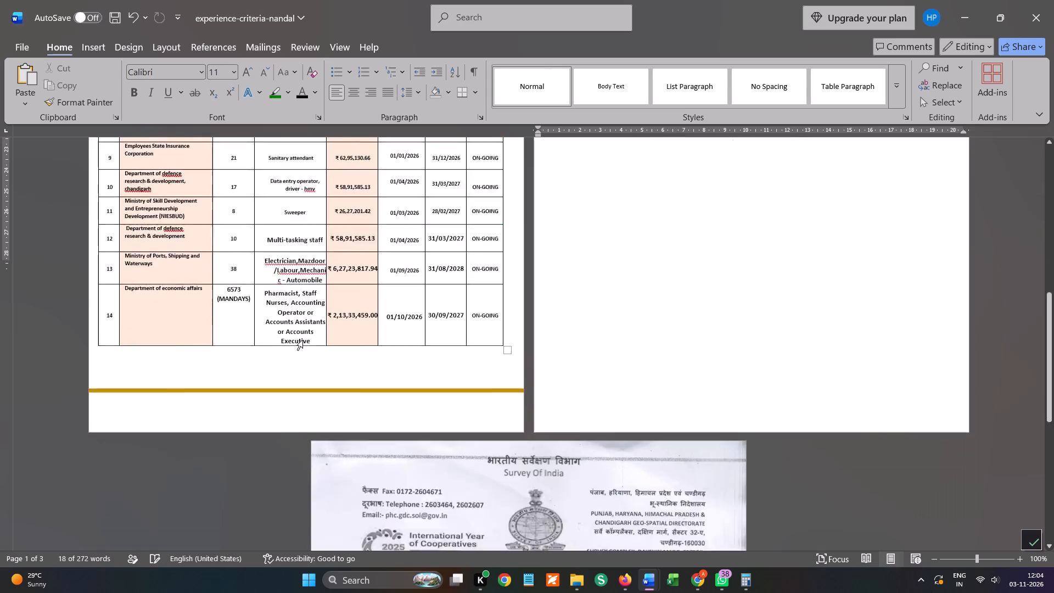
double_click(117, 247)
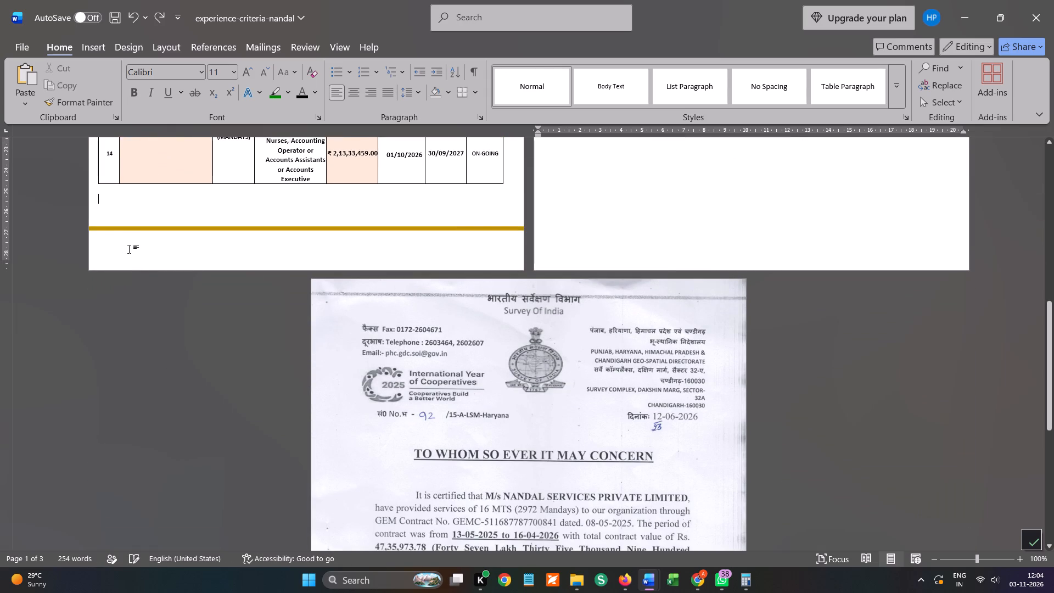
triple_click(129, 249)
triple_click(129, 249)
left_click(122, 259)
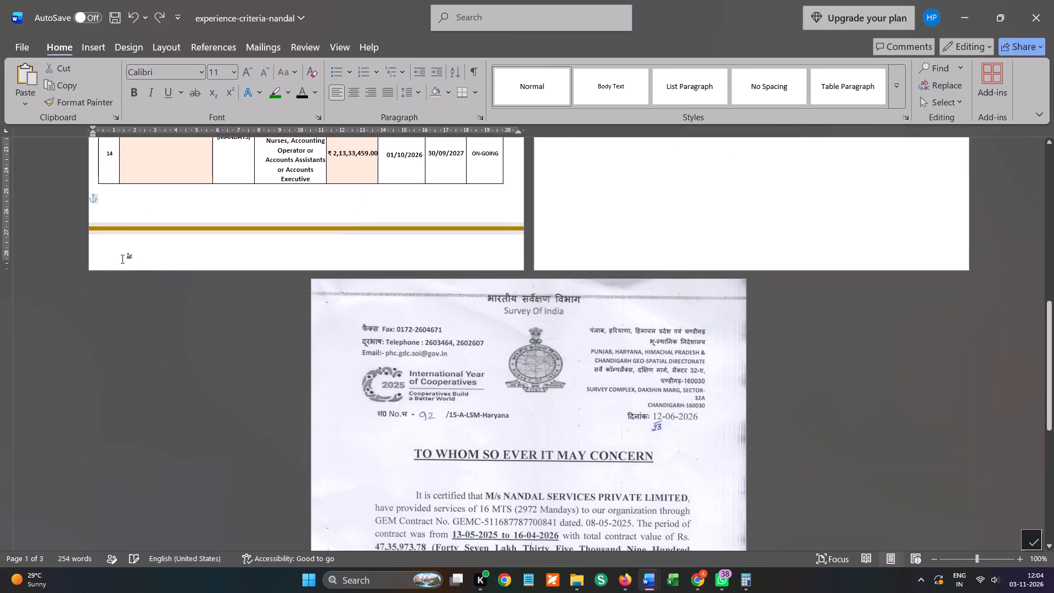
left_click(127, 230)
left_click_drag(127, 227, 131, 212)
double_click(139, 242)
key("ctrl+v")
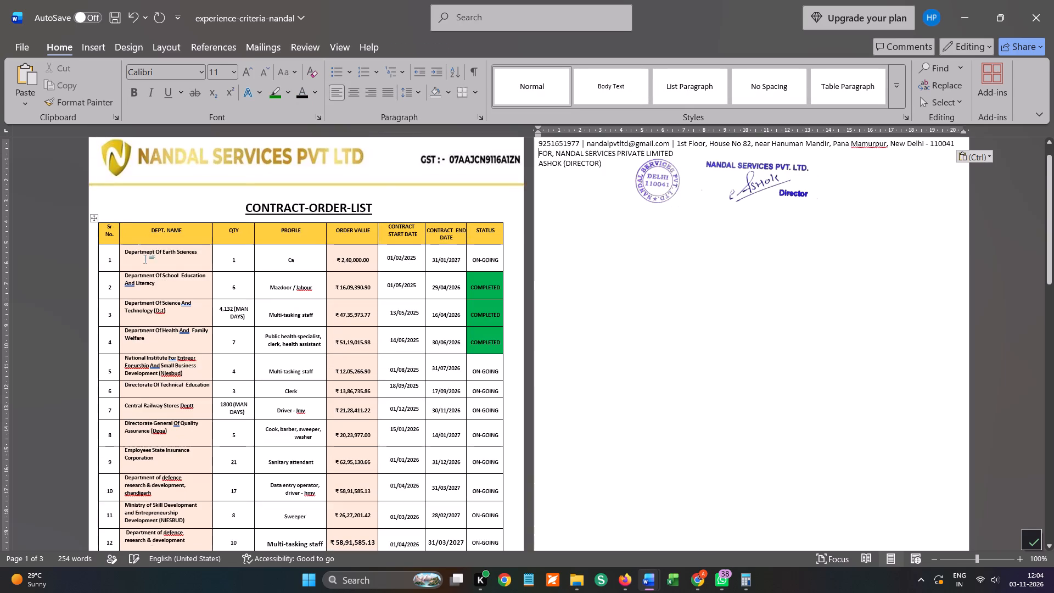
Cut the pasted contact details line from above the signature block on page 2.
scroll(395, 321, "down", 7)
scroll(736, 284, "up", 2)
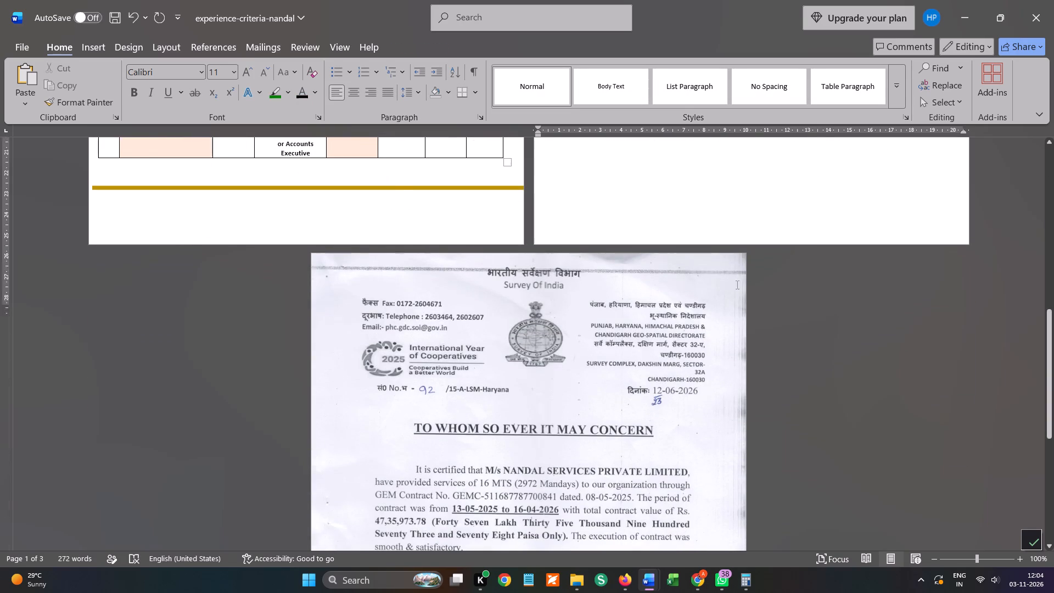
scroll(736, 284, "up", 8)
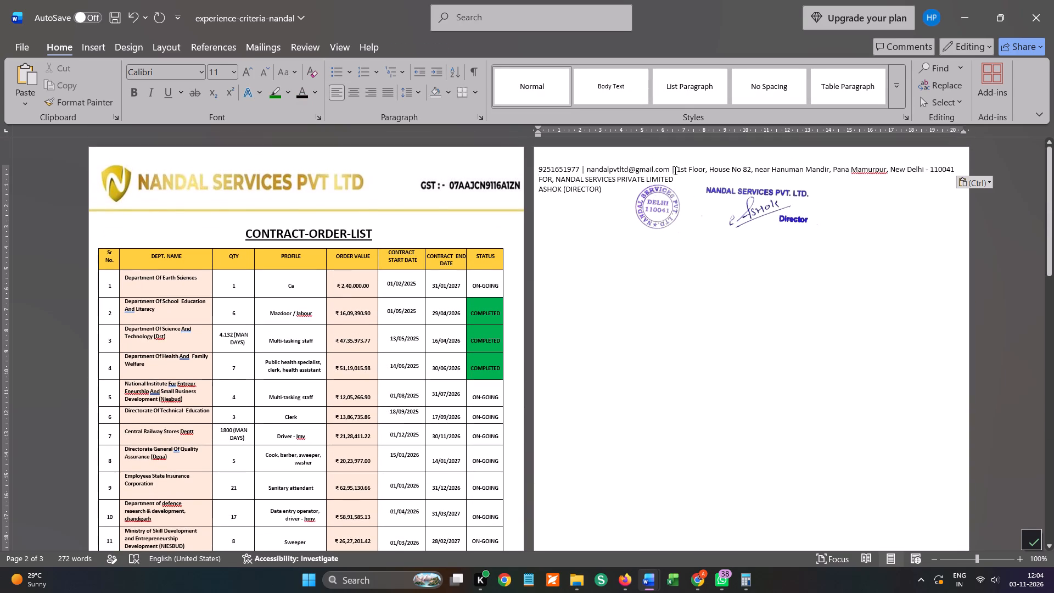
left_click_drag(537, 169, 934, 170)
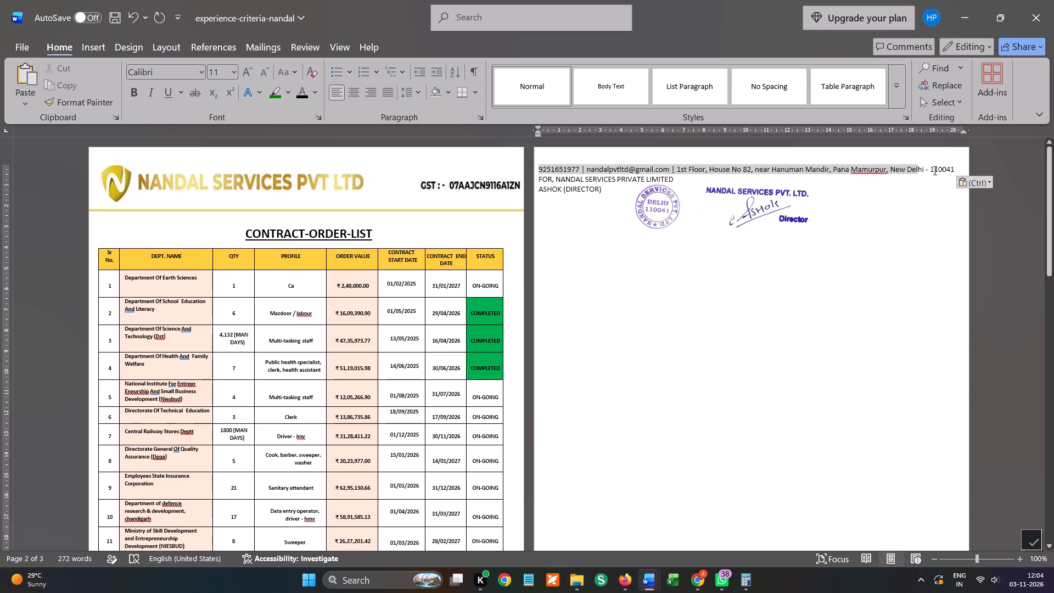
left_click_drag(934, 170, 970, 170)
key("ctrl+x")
Realign the gold line below the contract table on page 1 so it spans the page edge to edge.
scroll(463, 307, "down", 7)
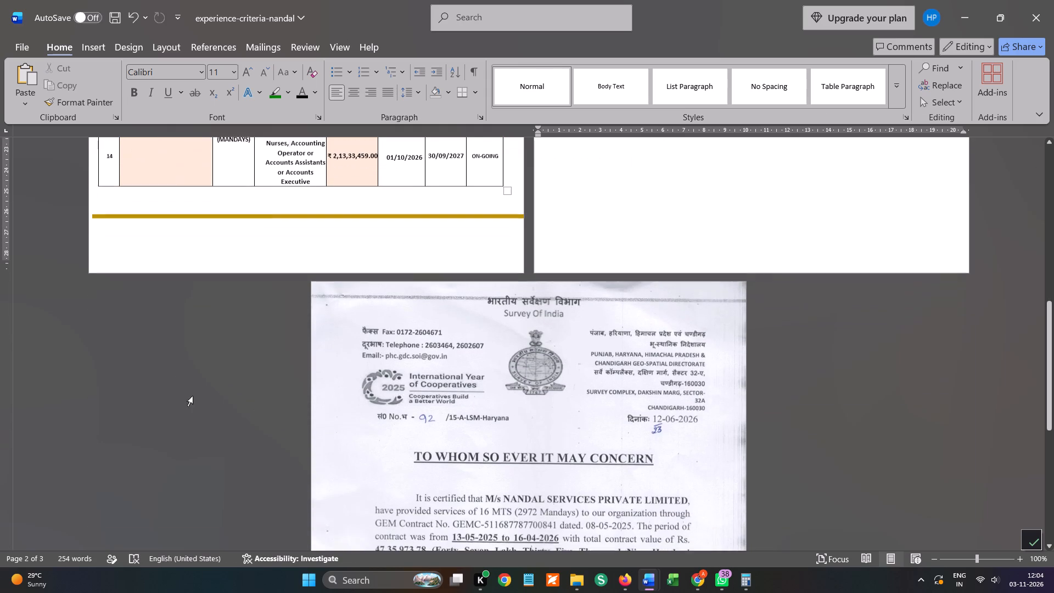
double_click(170, 241)
left_click(160, 214)
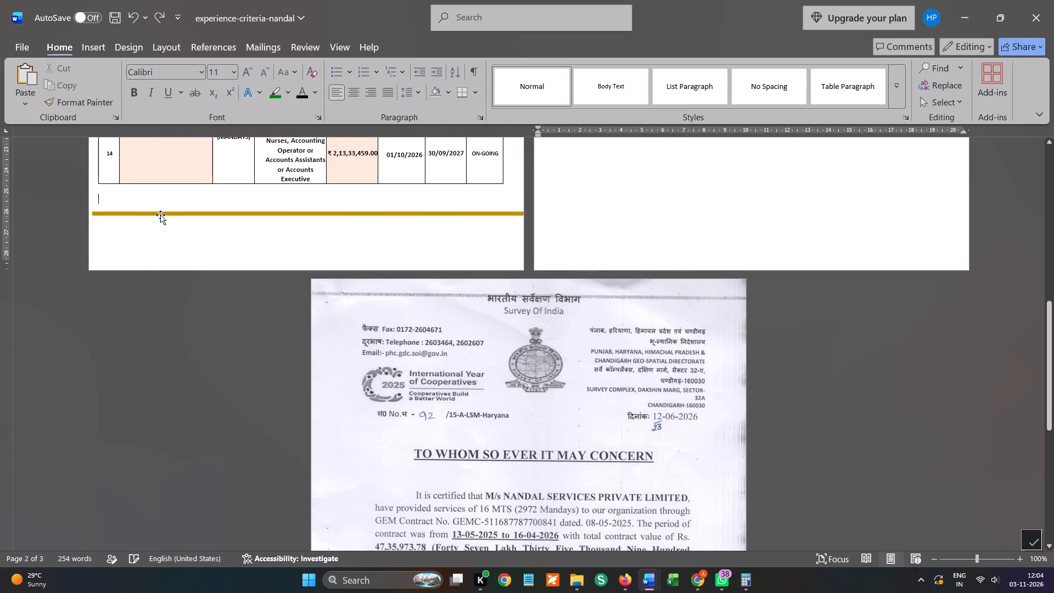
double_click(161, 213)
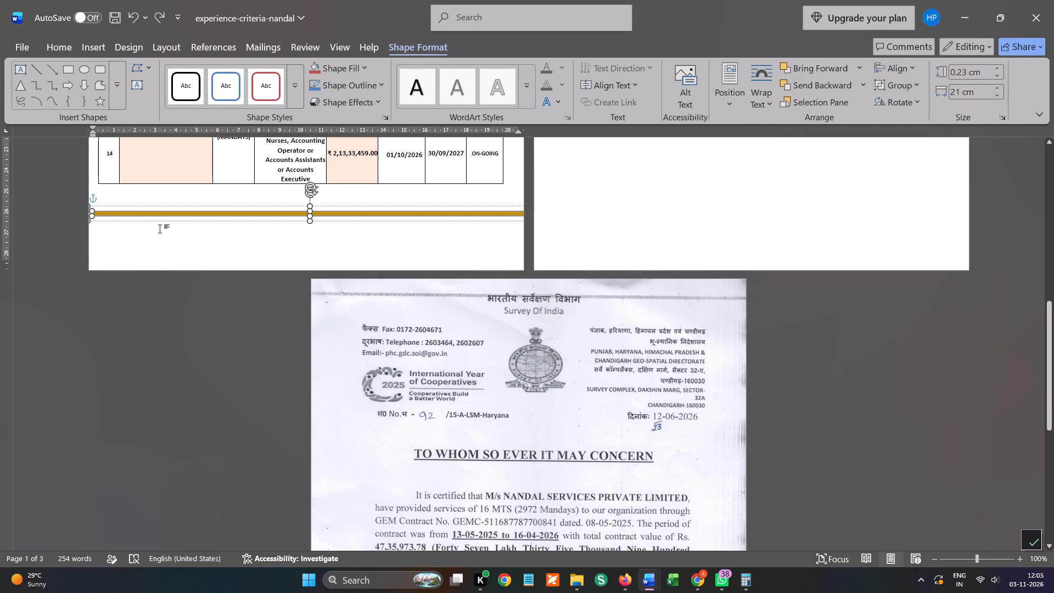
double_click(149, 230)
double_click(134, 215)
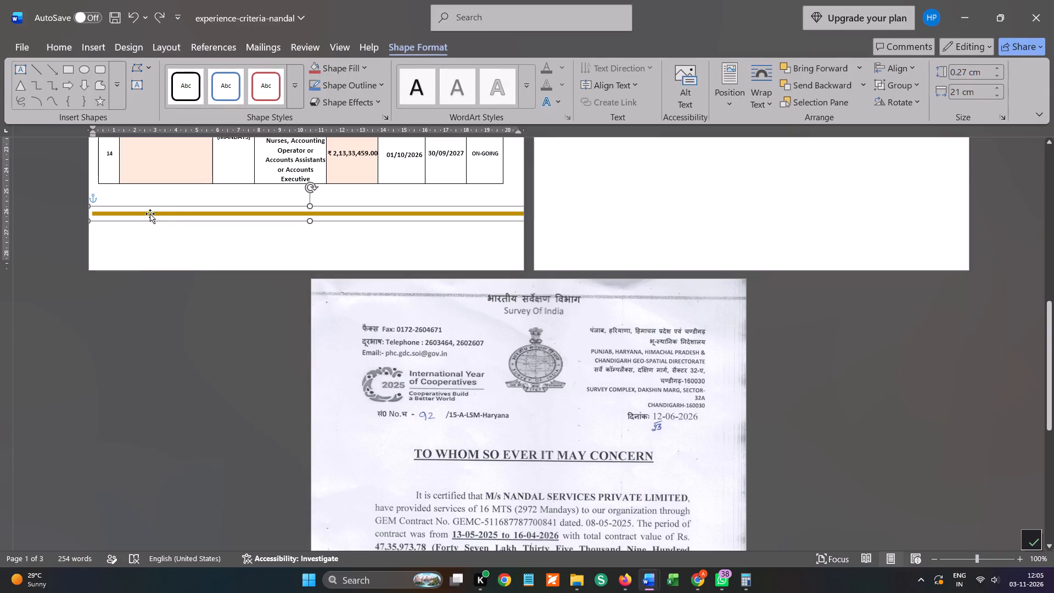
left_click(164, 211)
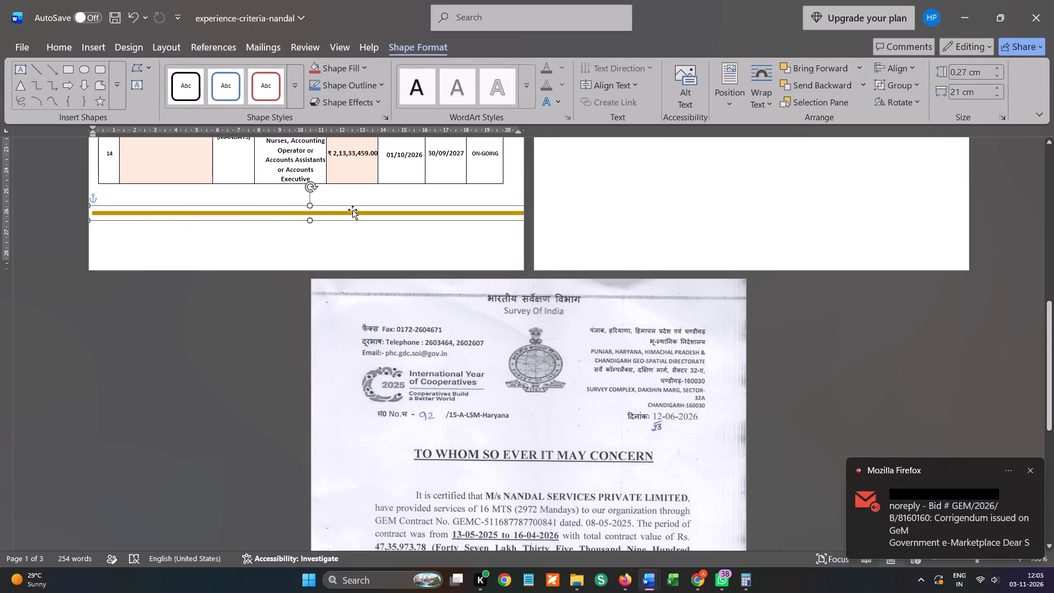
left_click_drag(354, 209, 332, 209)
left_click(337, 213)
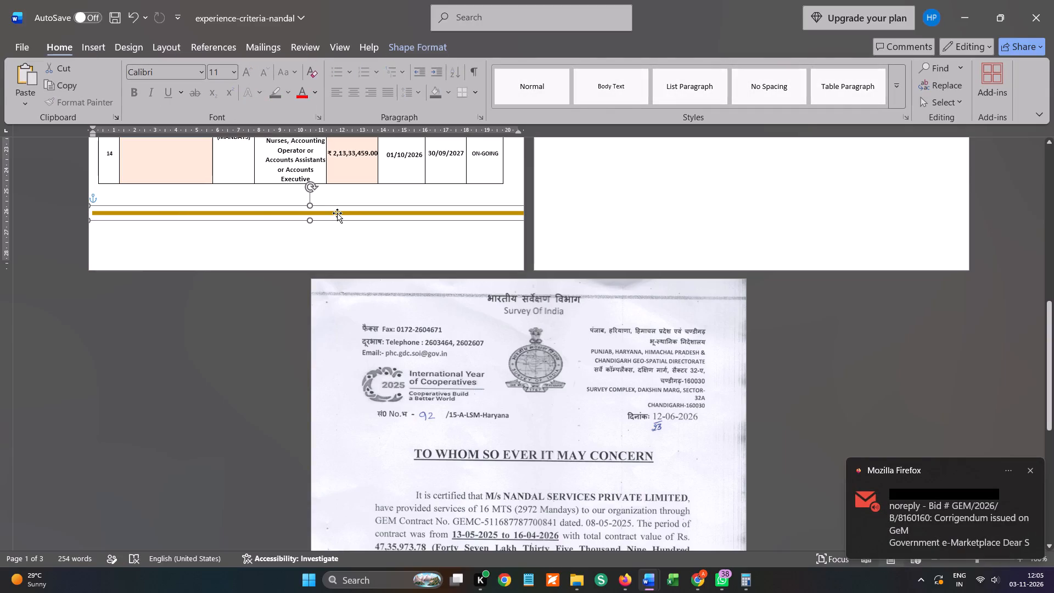
left_click(337, 213)
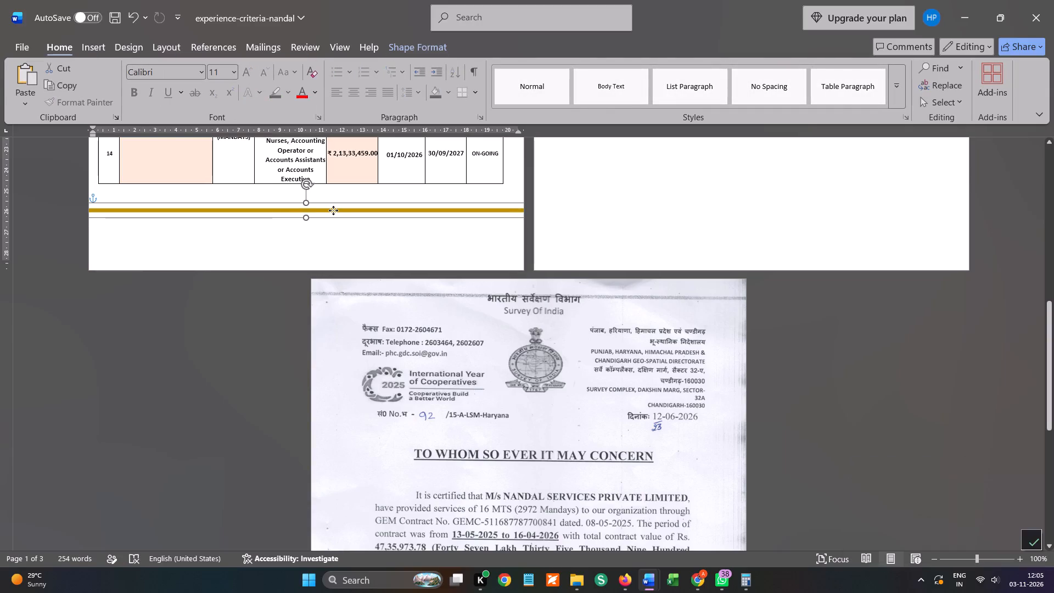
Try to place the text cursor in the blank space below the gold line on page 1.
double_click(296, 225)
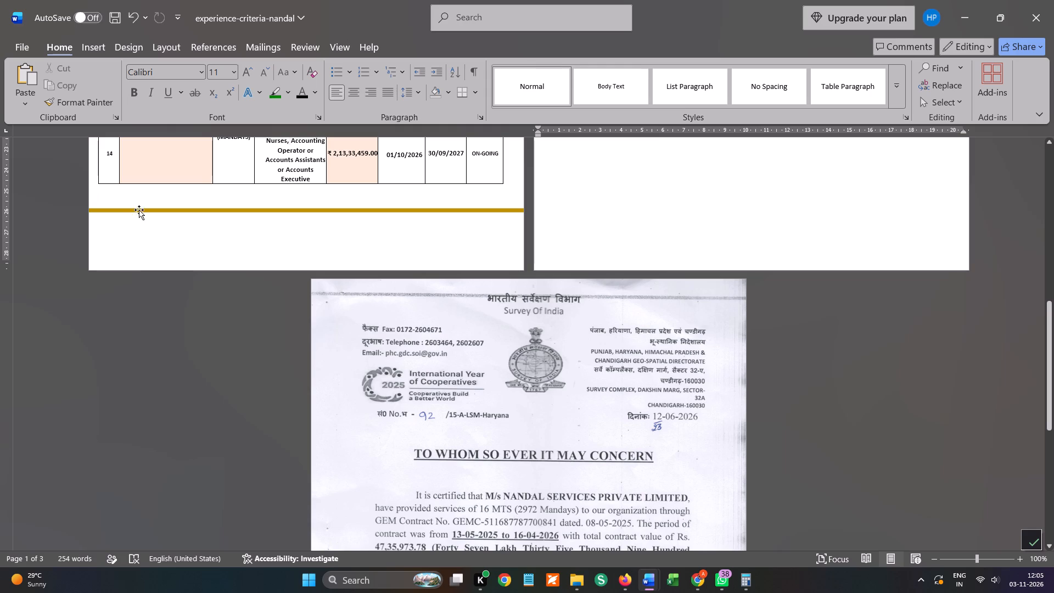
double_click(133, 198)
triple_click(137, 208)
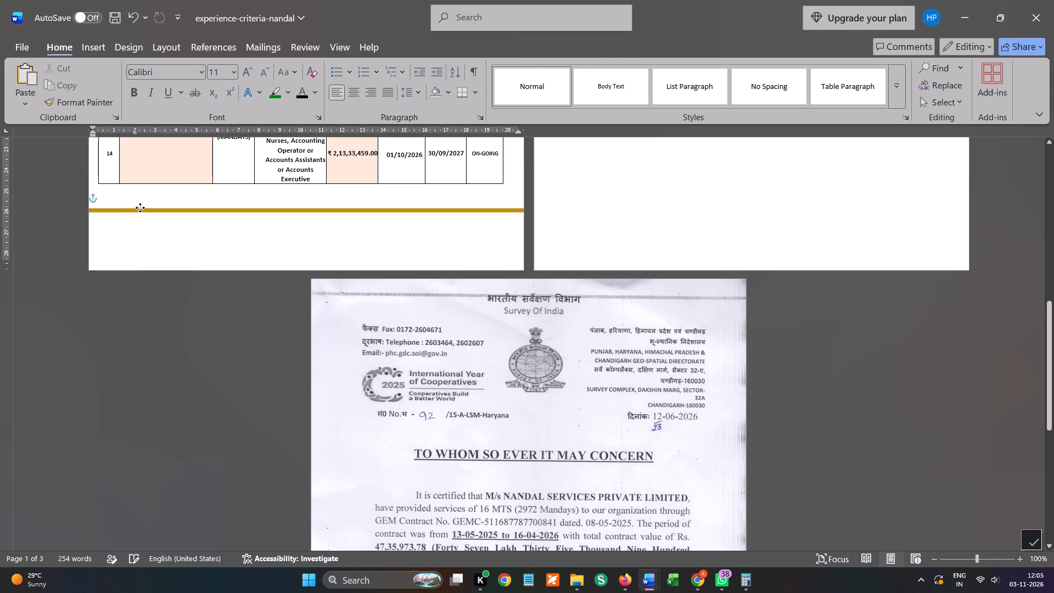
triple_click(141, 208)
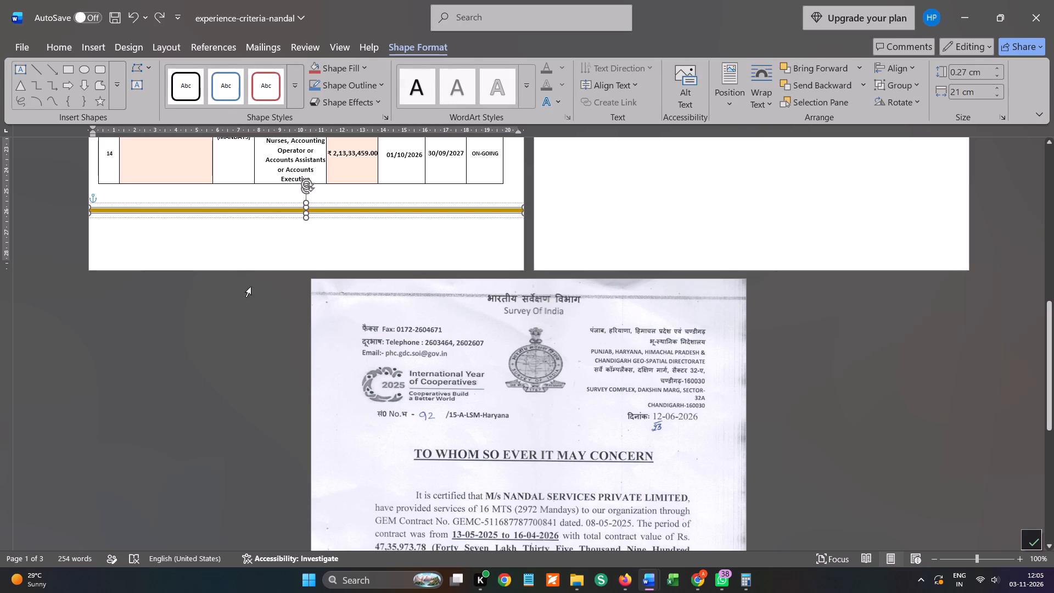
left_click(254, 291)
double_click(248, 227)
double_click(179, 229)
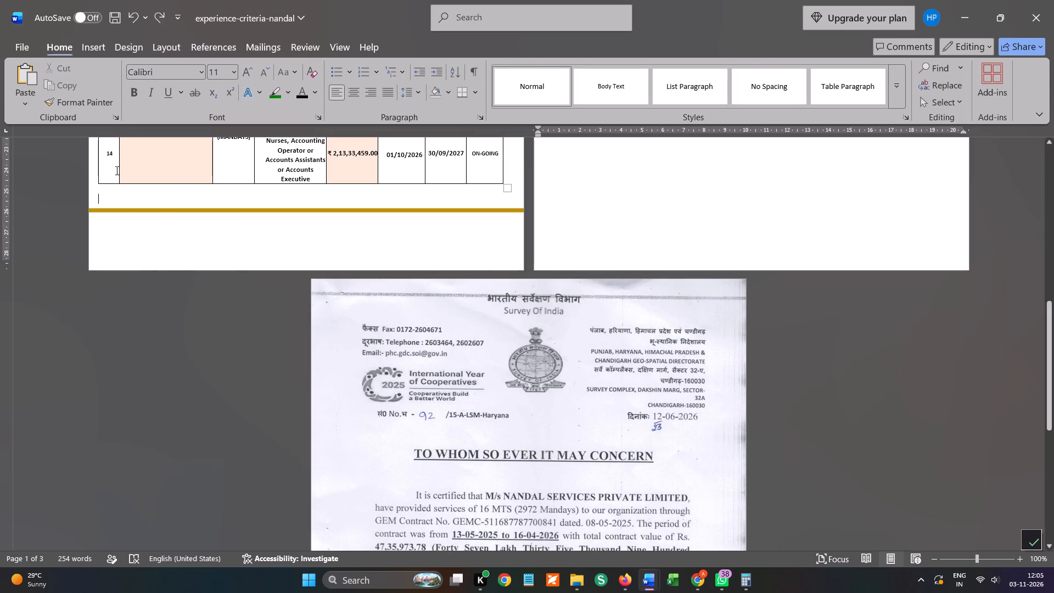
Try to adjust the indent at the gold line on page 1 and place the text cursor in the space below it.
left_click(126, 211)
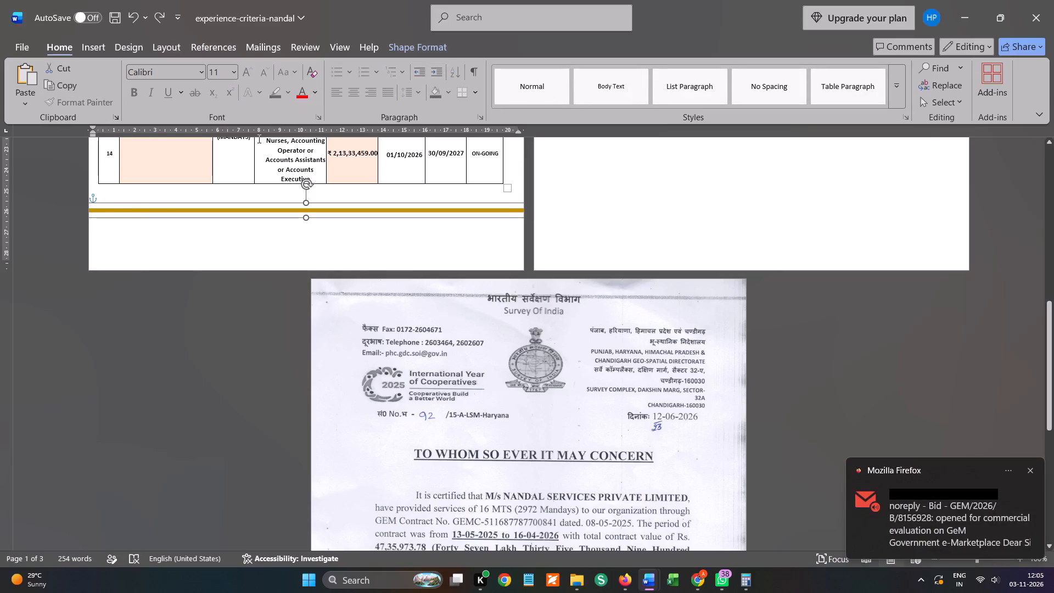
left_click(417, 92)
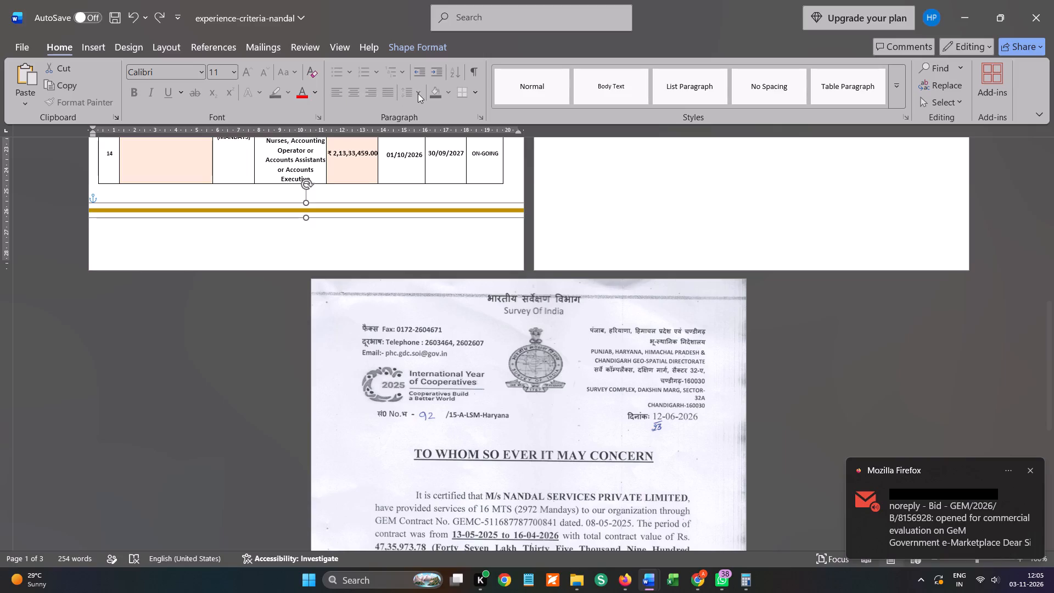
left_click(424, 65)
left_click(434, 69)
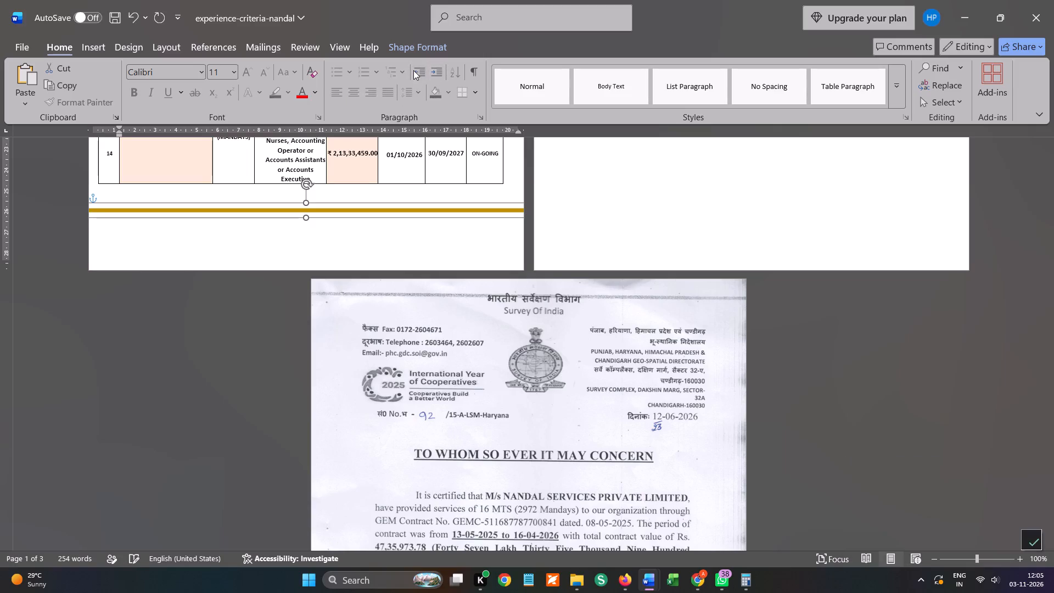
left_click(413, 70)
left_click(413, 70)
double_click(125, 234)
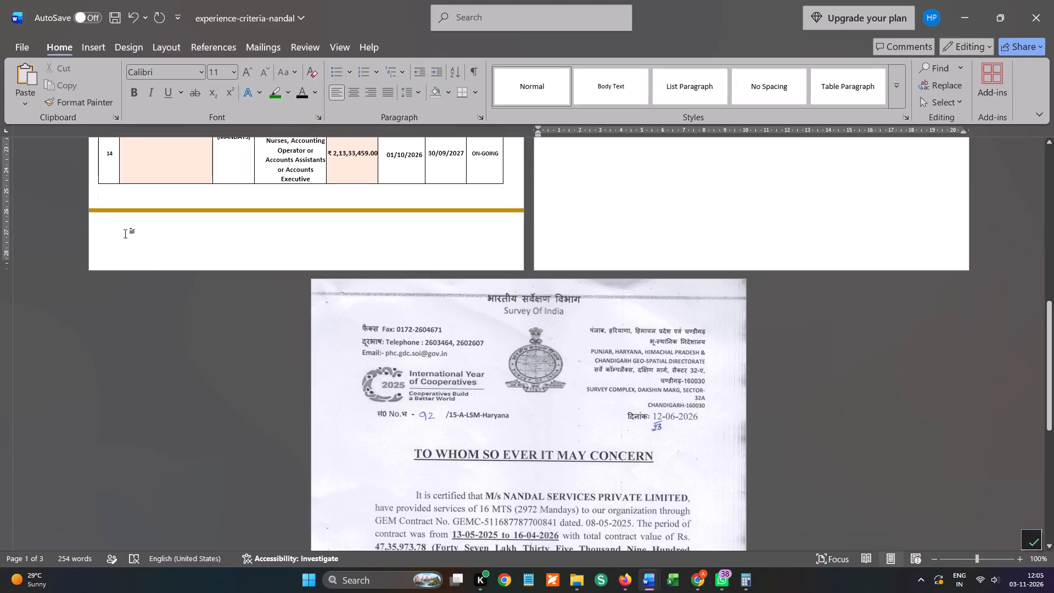
Undo all edits since the document was opened, back to the original contract table ending at row 11.
scroll(559, 277, "up", 6)
key("ctrl+z")
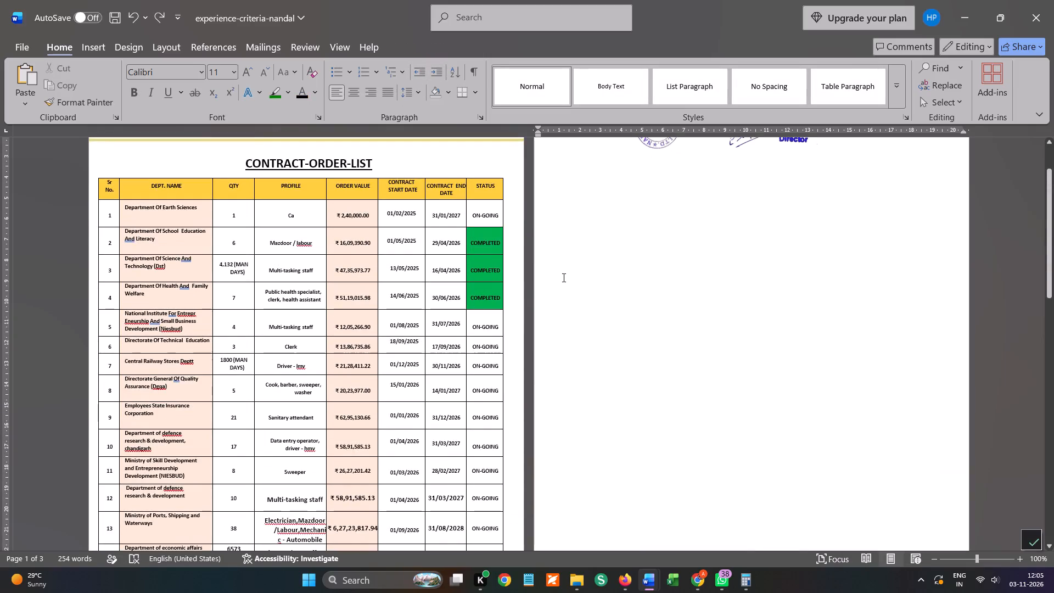
key("ctrl+z")
key("ctrl+z")
key("ctrl+z")
key("ctrl+z")
key("ctrl+z")
key("ctrl+z")
key("ctrl+z")
key("ctrl+z")
key("ctrl+z")
key("ctrl+z")
key("ctrl+z")
key("ctrl+z")
key("ctrl+z")
key("ctrl+z")
key("ctrl+z")
key("ctrl+z")
key("ctrl+z")
key("ctrl+z")
key("ctrl+z")
key("ctrl+z")
key("ctrl+z")
key("ctrl+z")
key("ctrl+z")
key("ctrl+z")
key("ctrl+z")
key("ctrl+z")
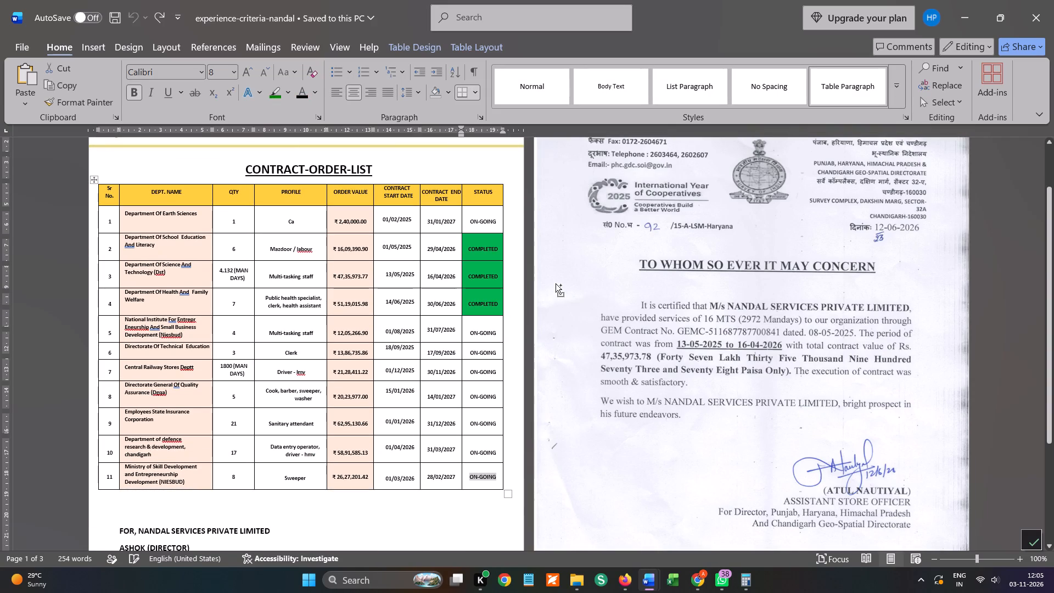
Place the text cursor in the signature block area between the contract table and the gold line on page 1.
scroll(516, 279, "down", 5)
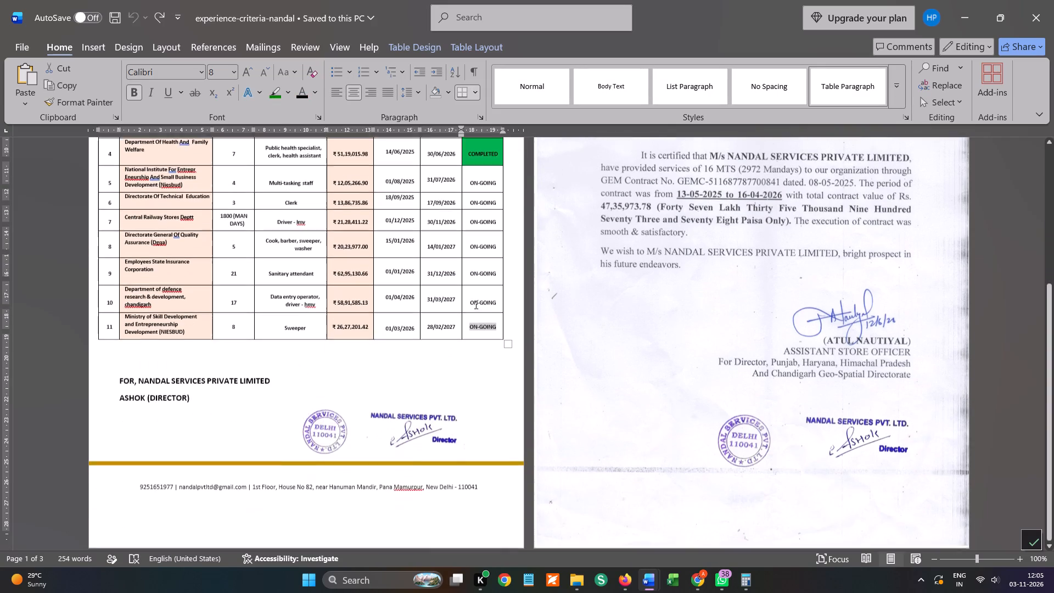
scroll(285, 456, "down", 2)
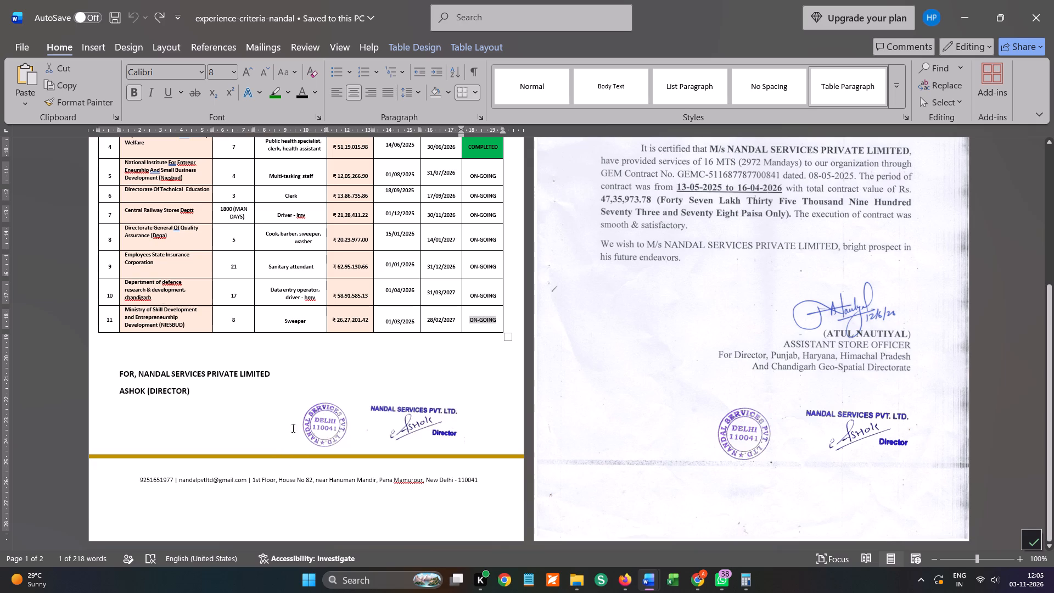
left_click(276, 464)
left_click(364, 443)
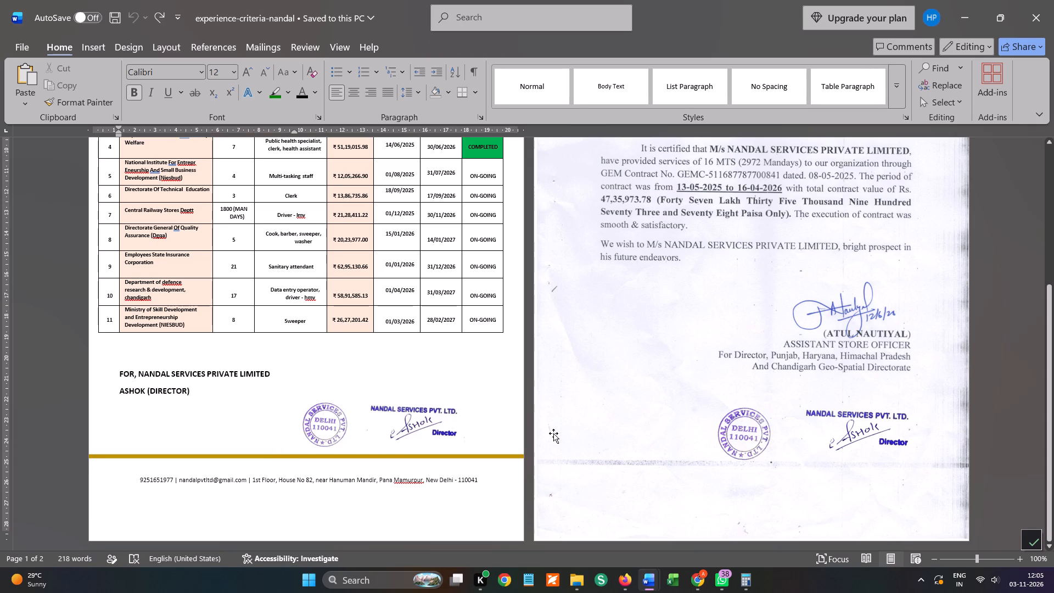
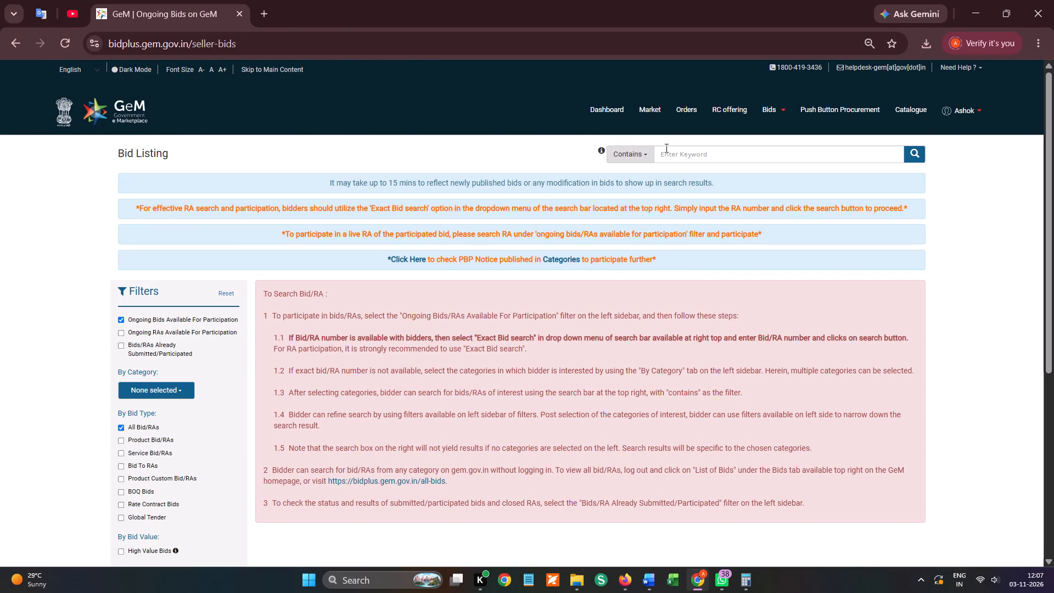
Filter the bid listing to bids already submitted or participated in with Technical Evaluated status.
left_click(152, 353)
scroll(158, 364, "down", 1)
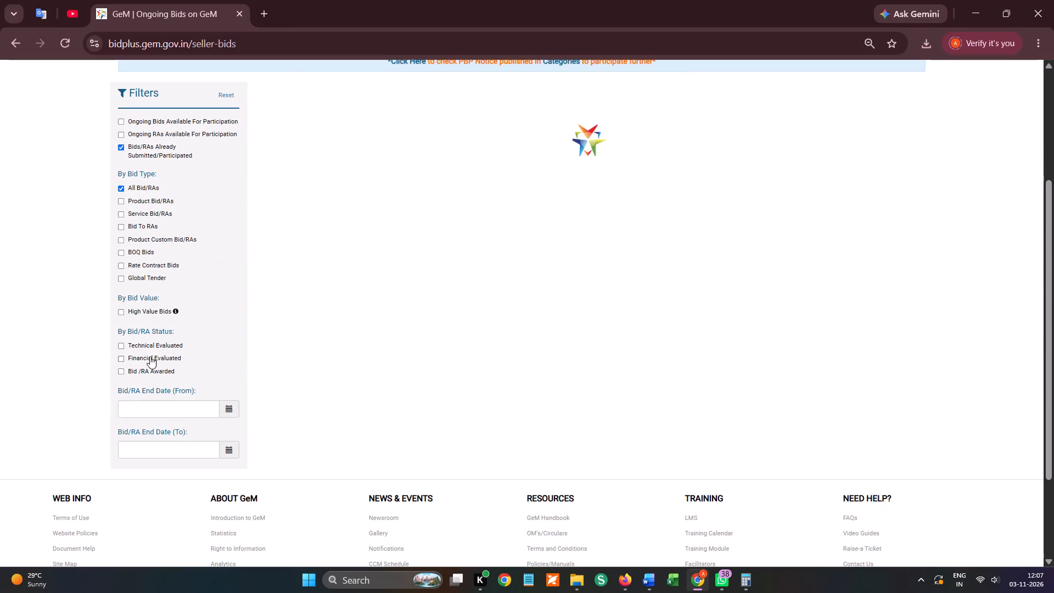
left_click(149, 345)
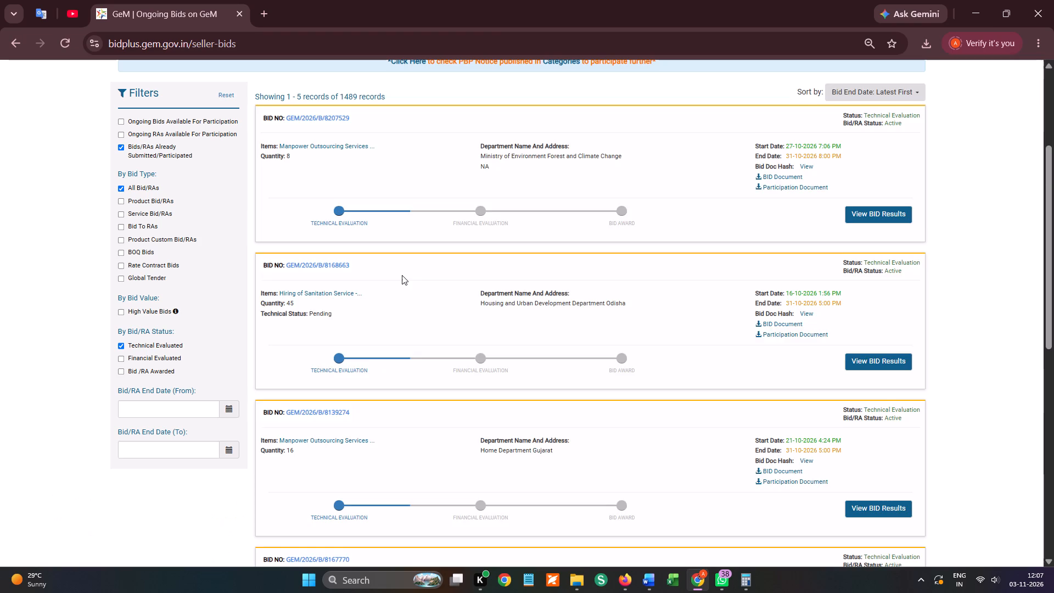
Examine the technical status of the filtered submitted bids, going from result page 1 through page 4.
scroll(402, 275, "down", 6)
left_click(306, 333)
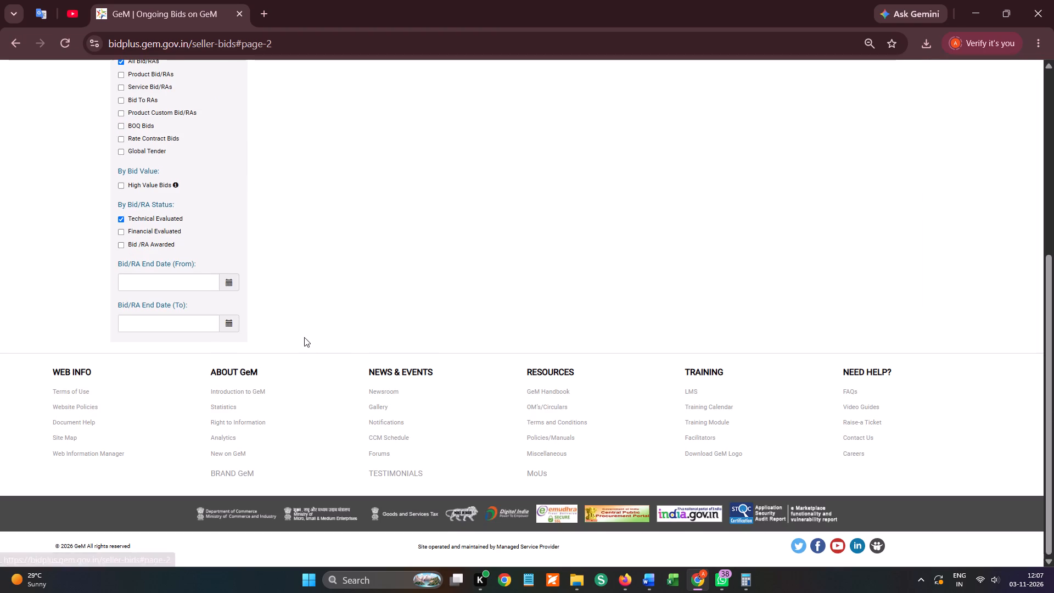
scroll(309, 328, "up", 4)
scroll(313, 325, "down", 3)
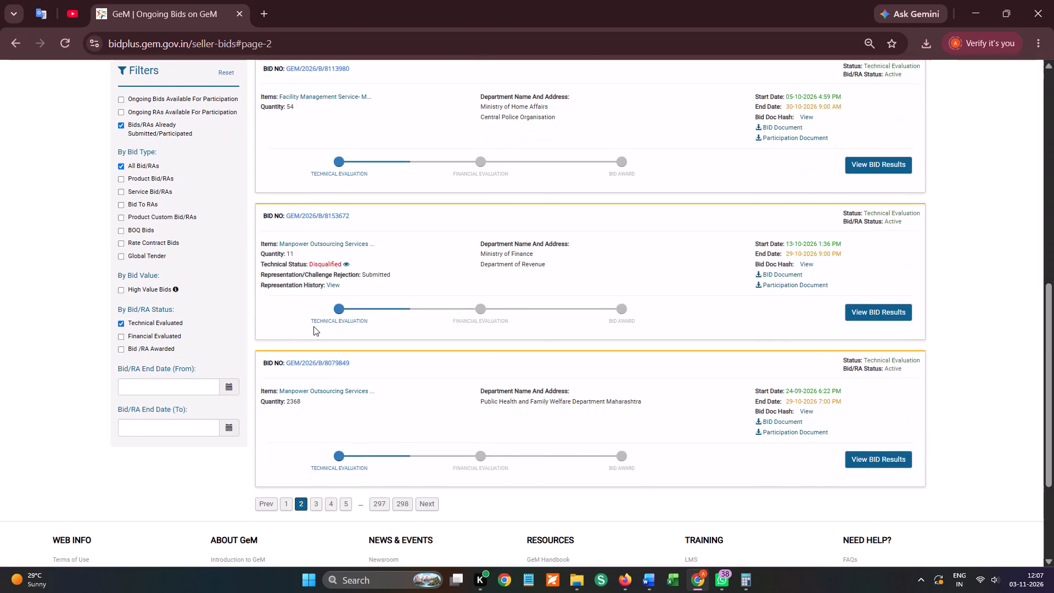
scroll(313, 367, "down", 1)
left_click(320, 338)
scroll(332, 340, "up", 2)
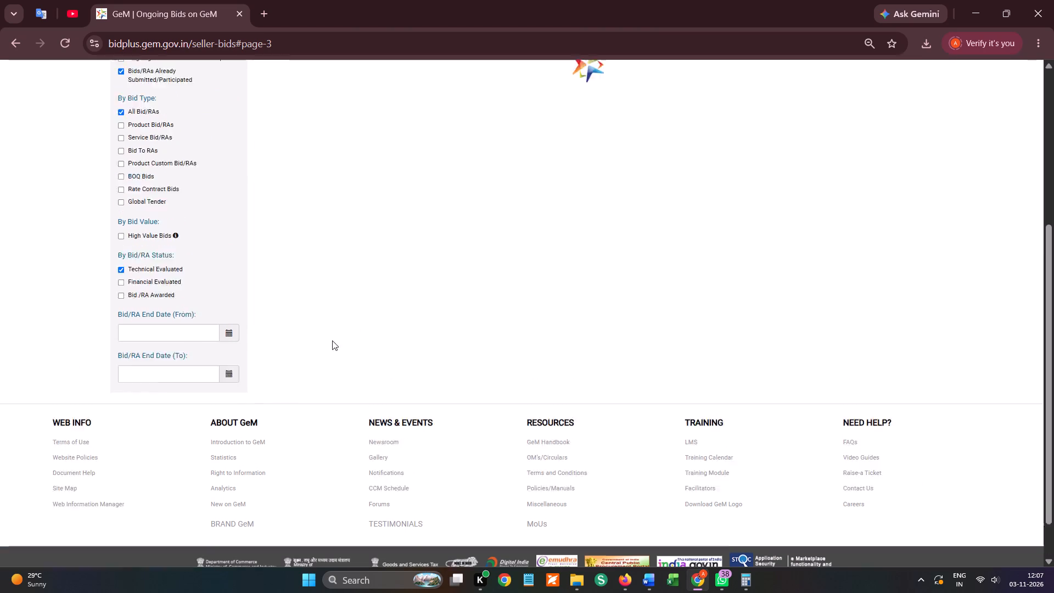
scroll(341, 341, "down", 5)
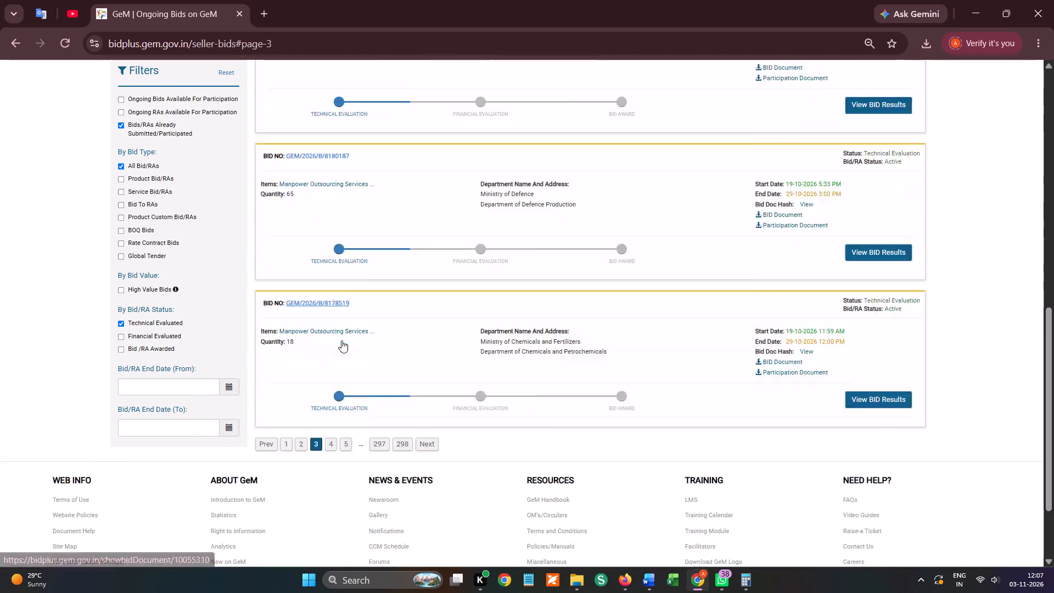
left_click(335, 339)
scroll(345, 339, "up", 2)
scroll(369, 334, "down", 1)
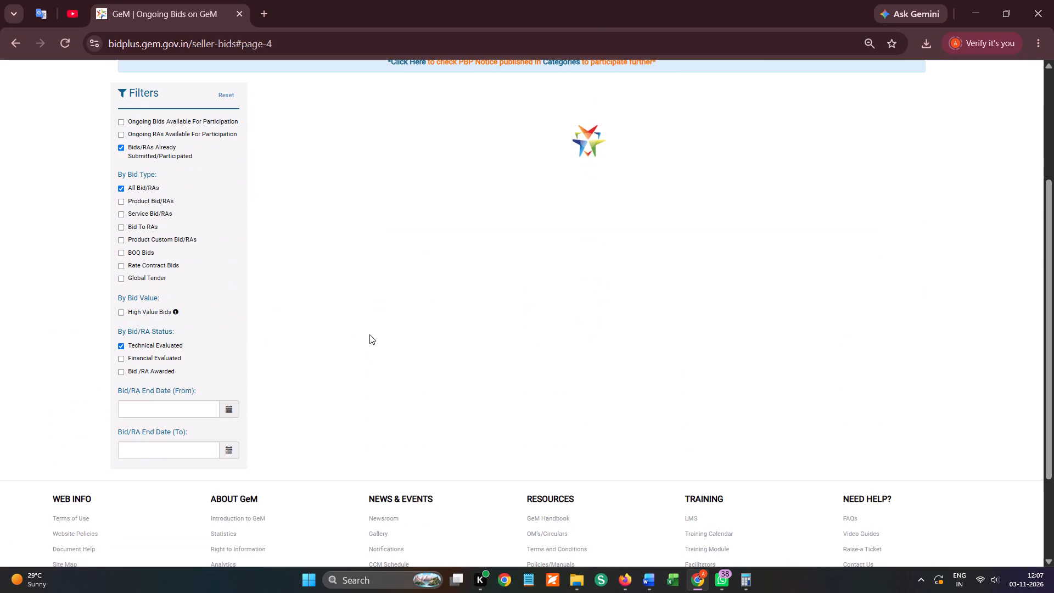
scroll(369, 334, "down", 2)
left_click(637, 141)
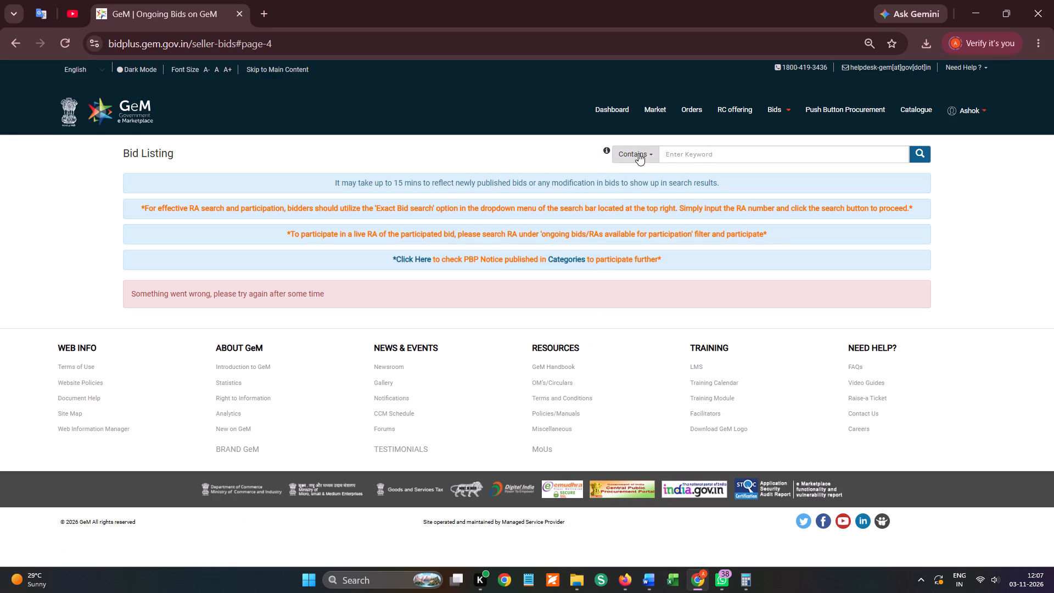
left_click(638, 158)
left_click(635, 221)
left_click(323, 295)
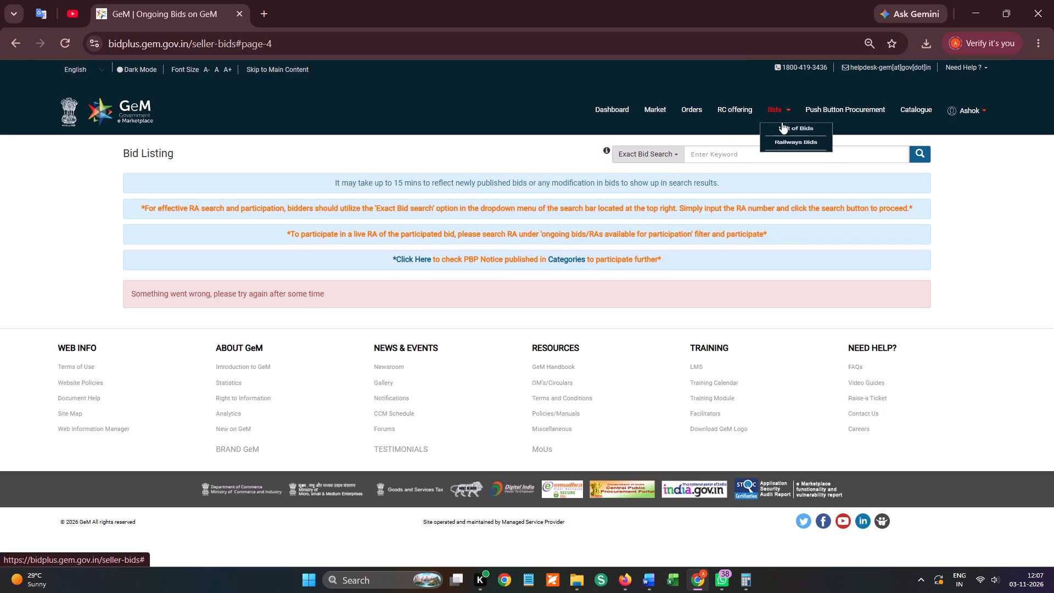
Reopen the List of Bids and filter it to already submitted/participated bids with Technical Evaluated status.
left_click(783, 126)
left_click(140, 343)
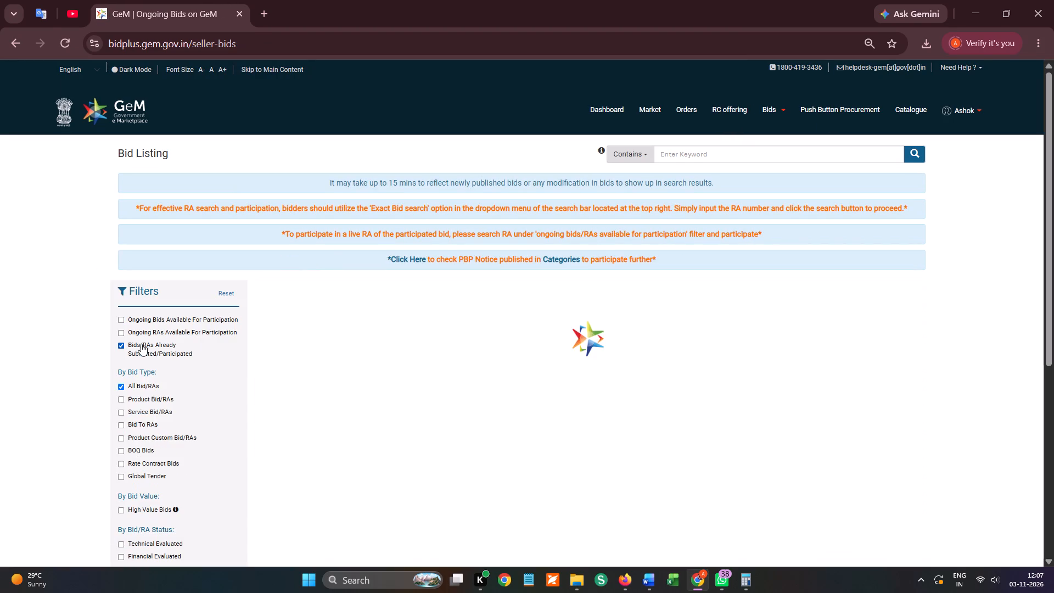
scroll(155, 415, "down", 1)
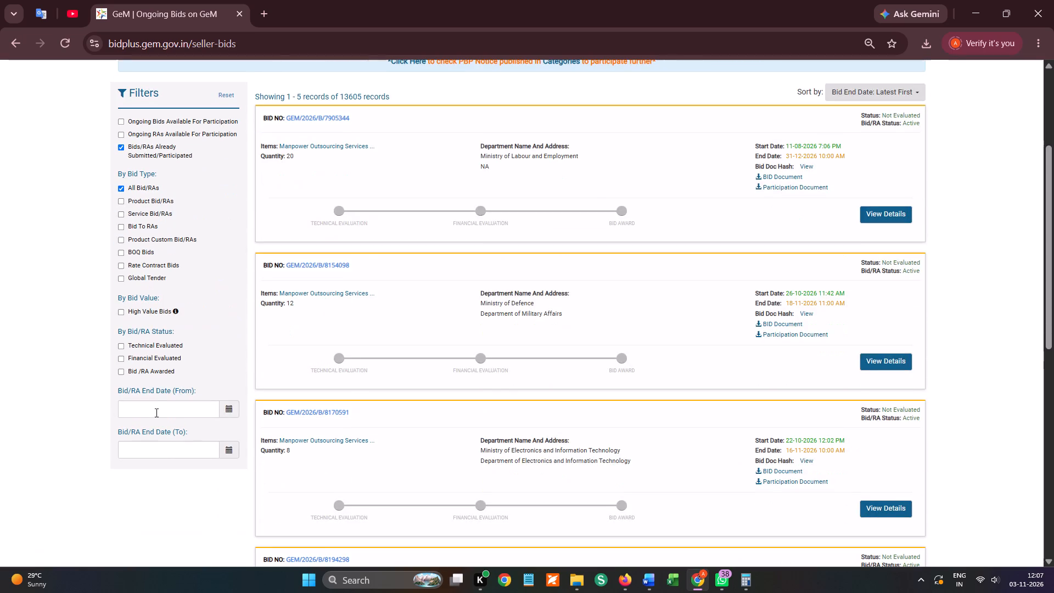
left_click(162, 347)
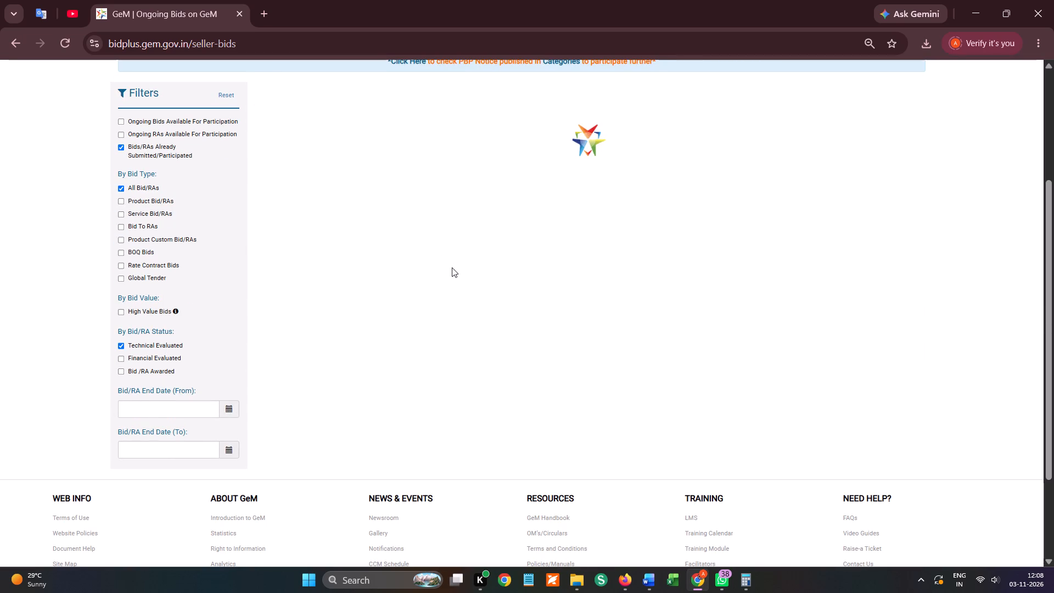
Examine the technical status of the submitted bids on result pages 5 and 6, looking for disqualifications open to representation.
scroll(450, 277, "down", 2)
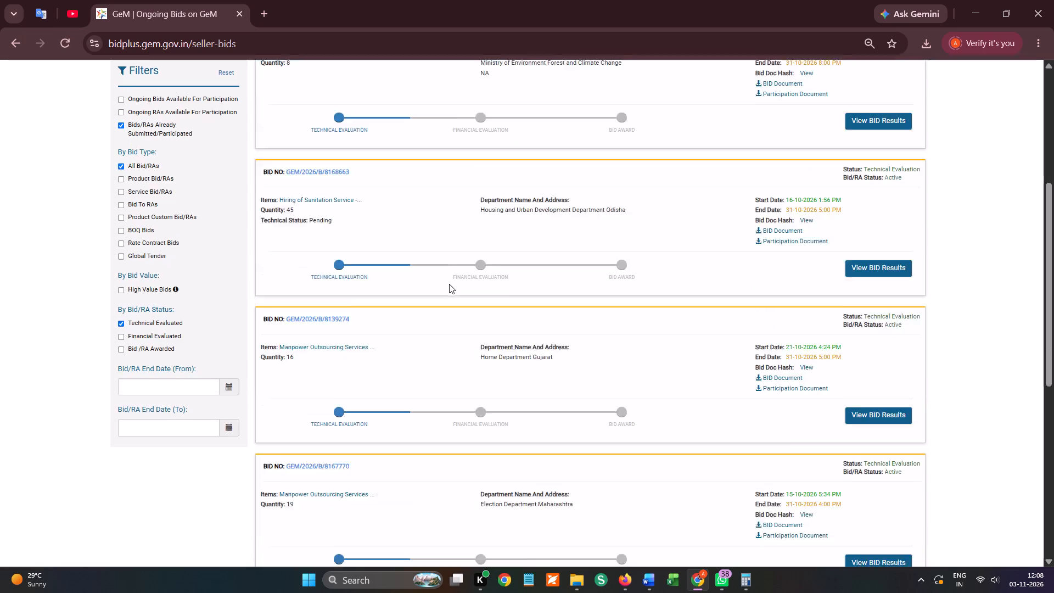
scroll(449, 284, "down", 4)
left_click(339, 334)
scroll(340, 335, "up", 1)
scroll(340, 412, "down", 2)
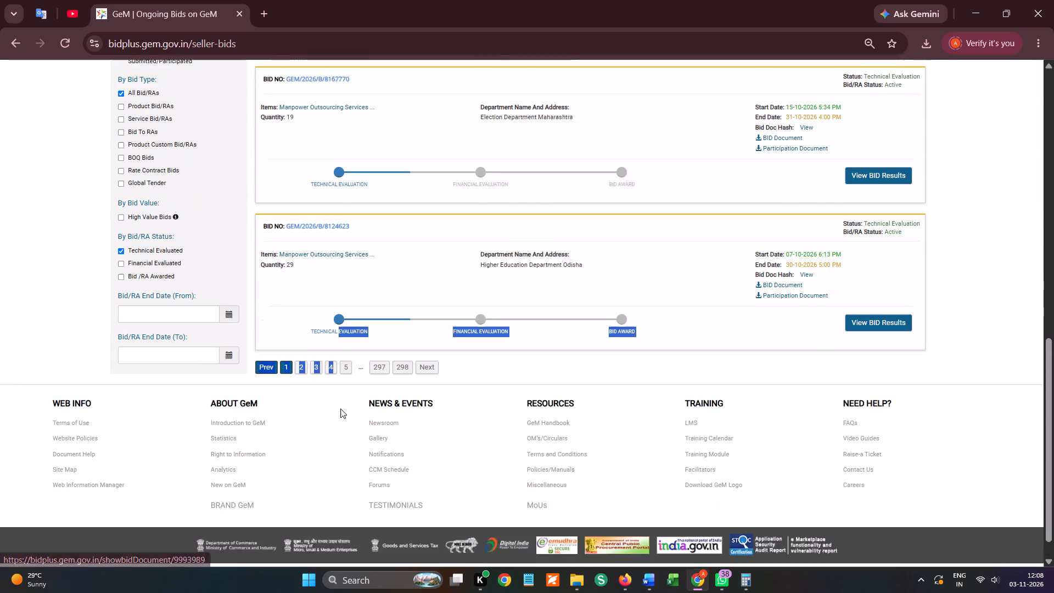
left_click(347, 335)
scroll(346, 335, "up", 3)
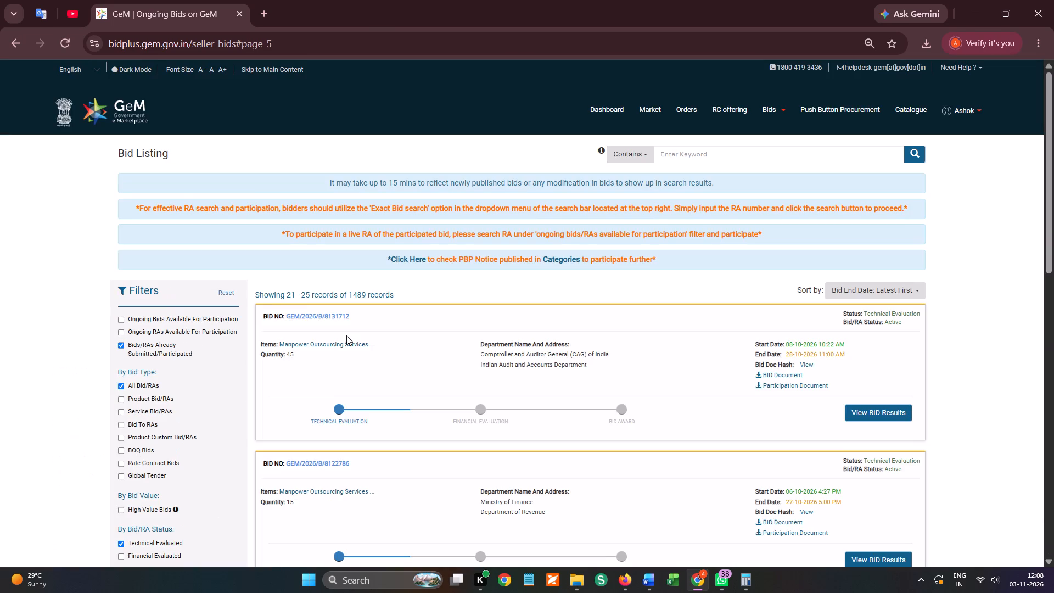
scroll(346, 335, "down", 7)
left_click(361, 335)
scroll(361, 335, "up", 2)
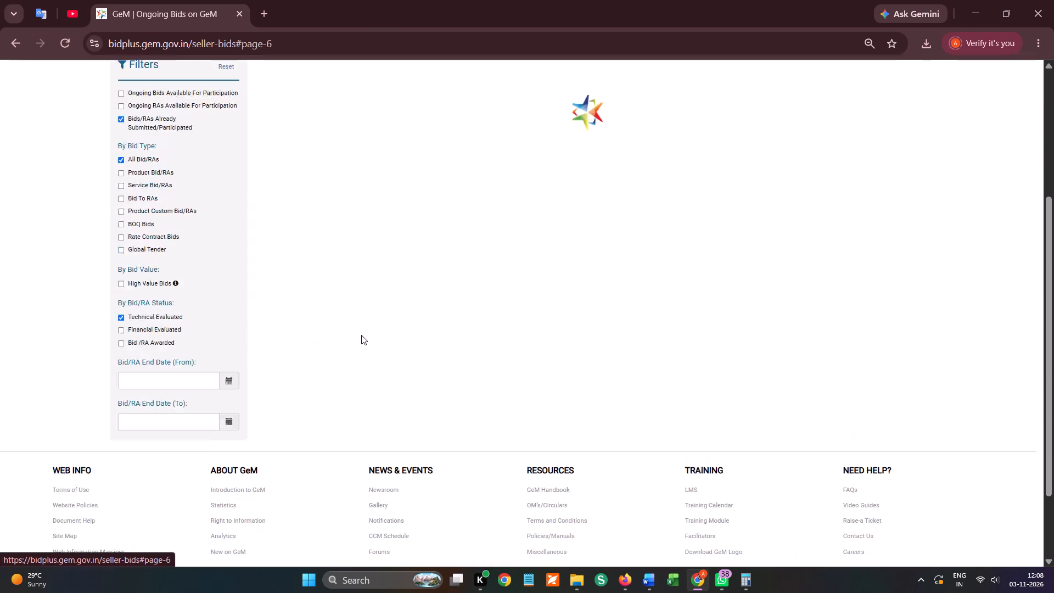
scroll(361, 335, "down", 2)
scroll(361, 335, "up", 1)
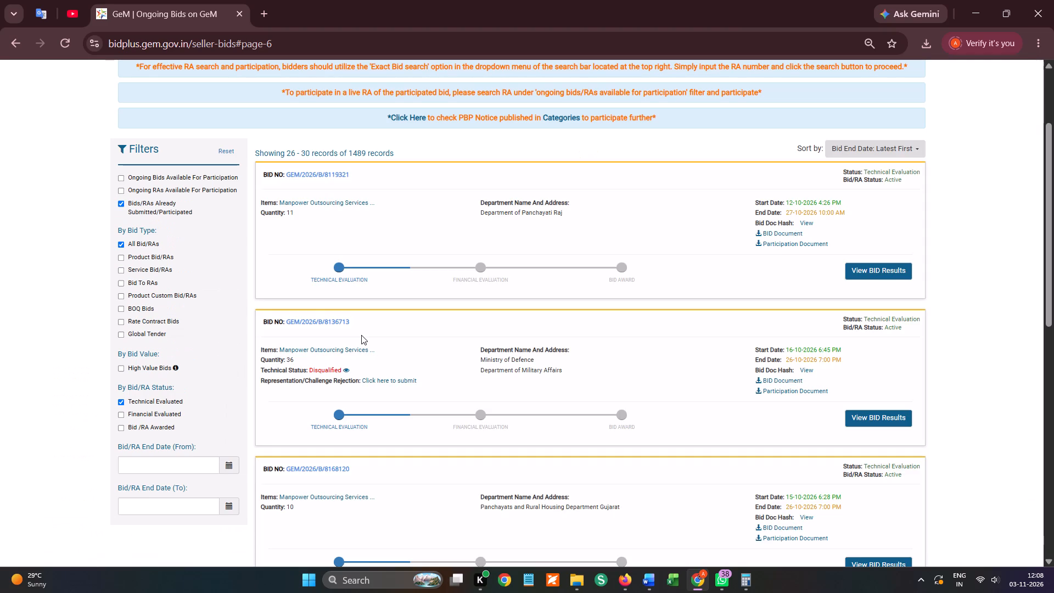
Open the representation form for disqualified bid GEM/2026/B/8136713, read the disqualification reason and comment, and close it without submitting.
left_click(385, 377)
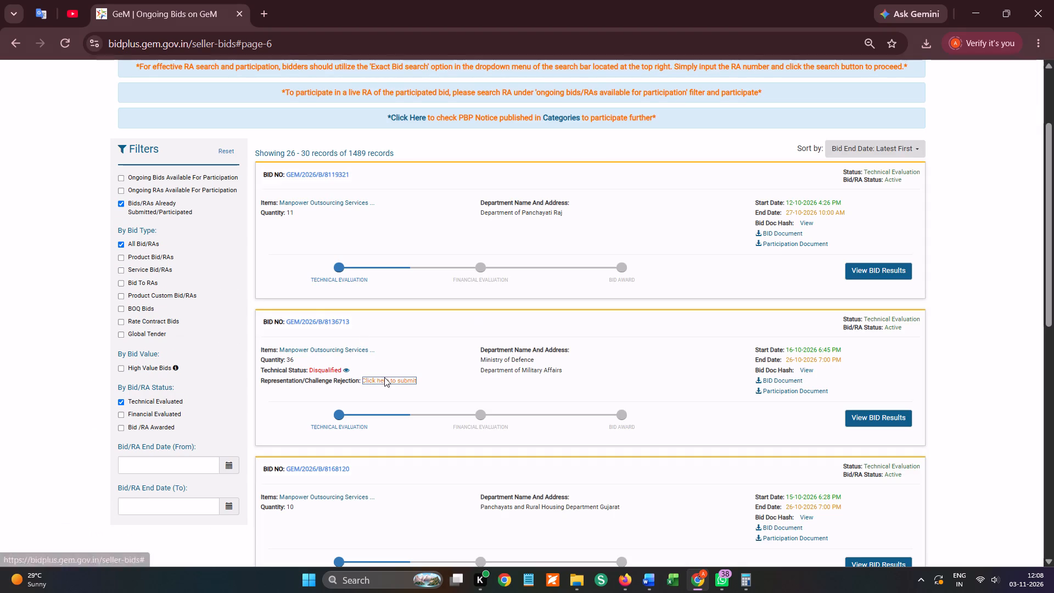
scroll(450, 234, "up", 5)
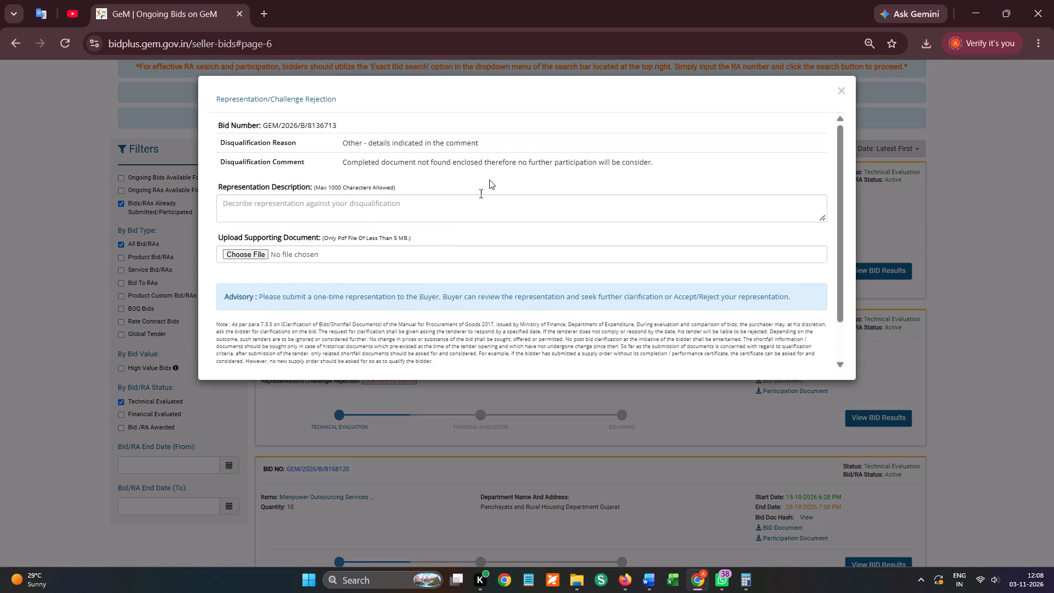
left_click(421, 402)
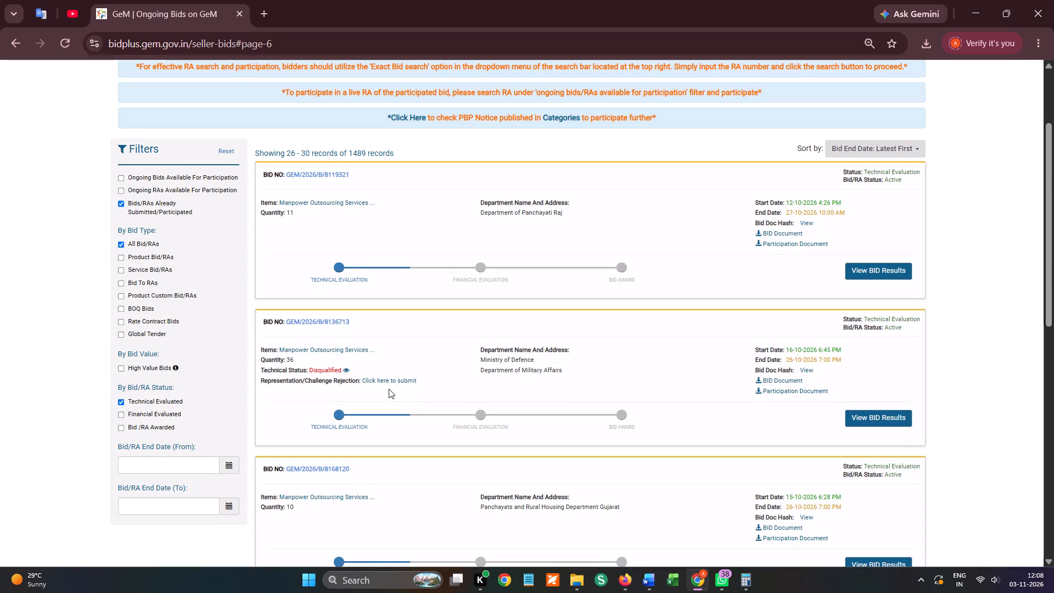
Examine the technical status of the submitted bids on result pages 7 to 9.
scroll(392, 381, "down", 4)
left_click(373, 339)
scroll(375, 343, "up", 3)
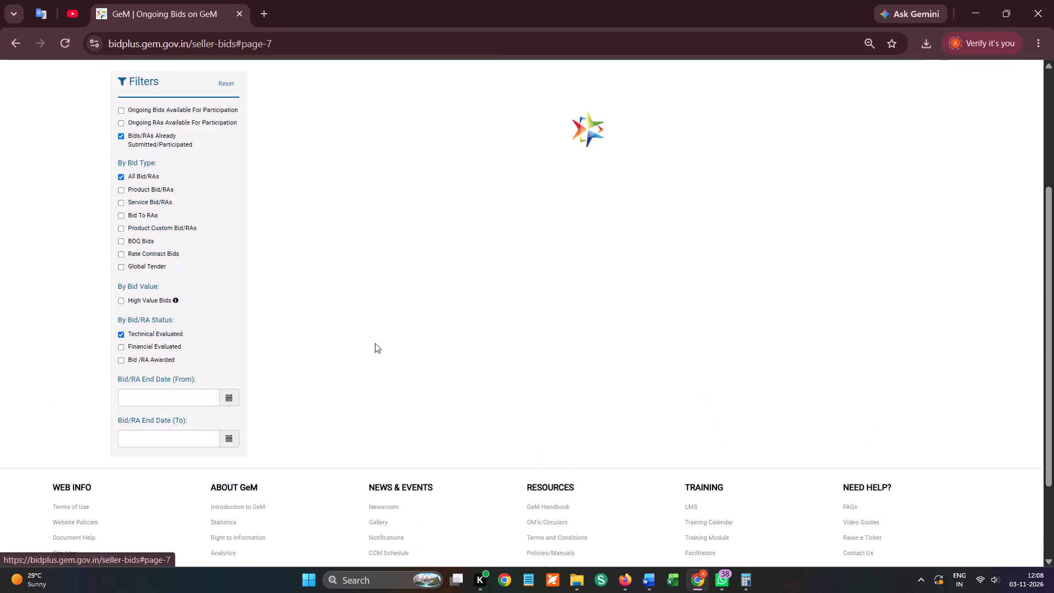
scroll(384, 343, "down", 5)
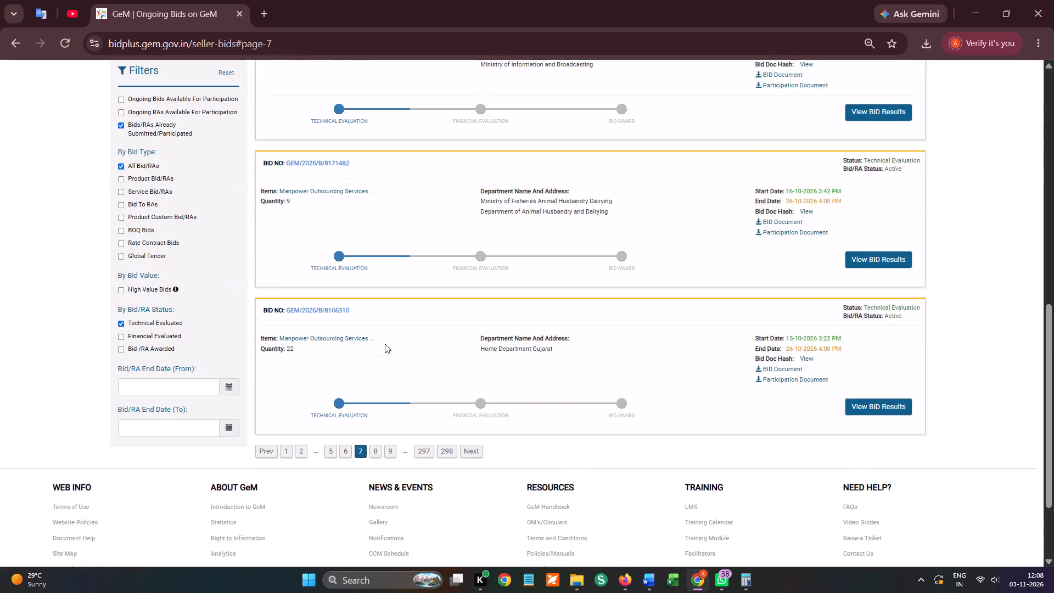
scroll(385, 344, "down", 1)
left_click(379, 336)
scroll(379, 337, "up", 1)
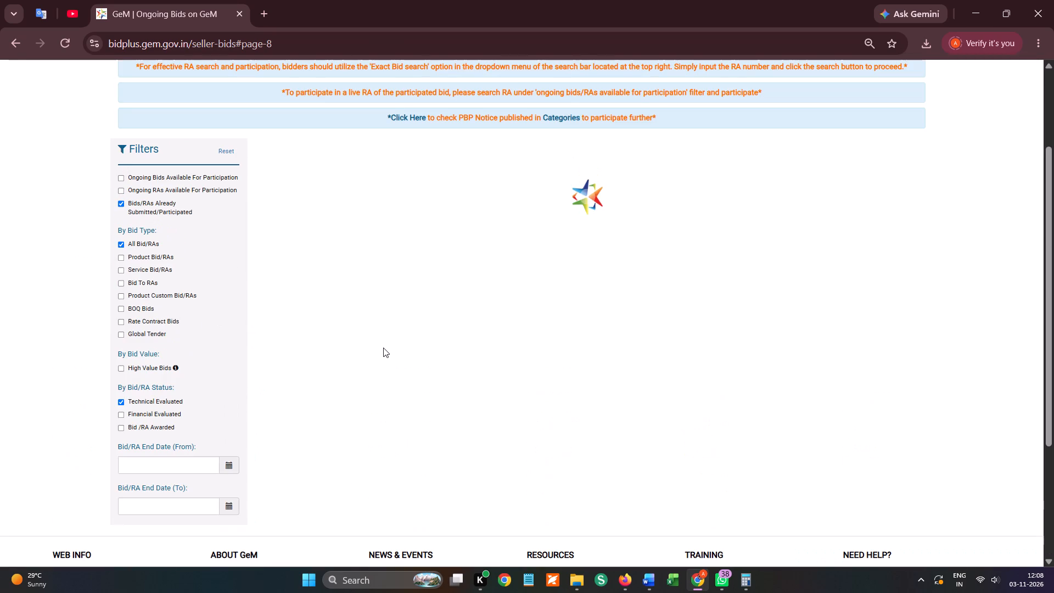
scroll(385, 347, "down", 1)
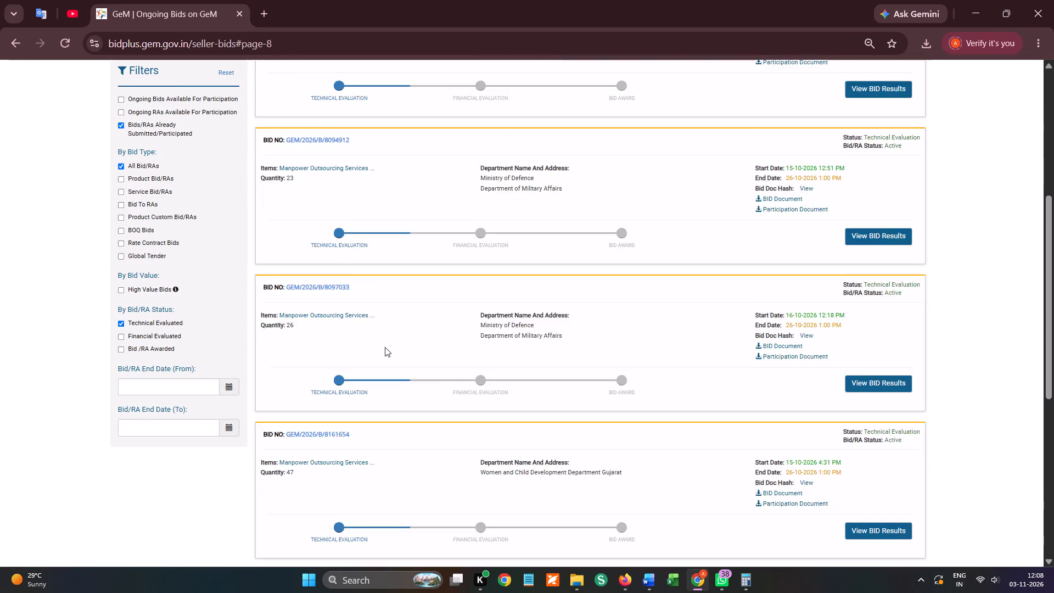
scroll(385, 347, "down", 3)
left_click(377, 329)
scroll(377, 332, "up", 3)
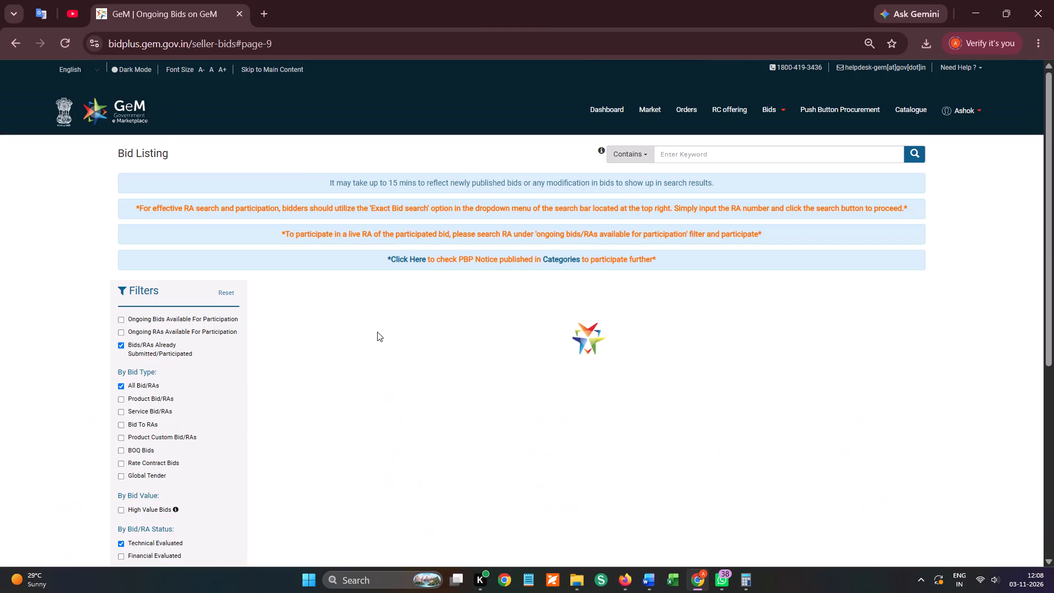
scroll(380, 340, "down", 4)
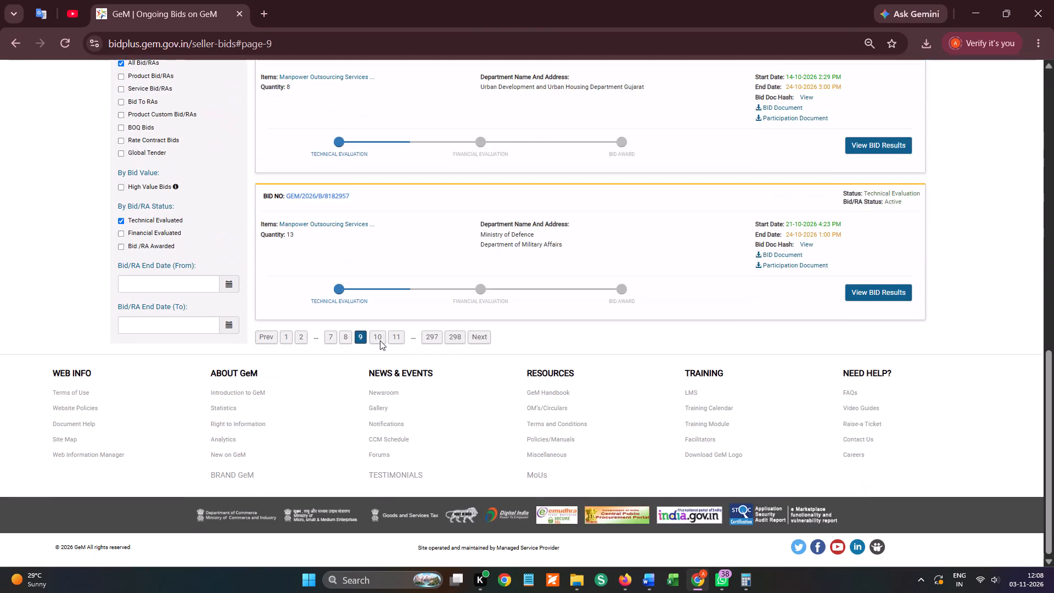
Examine the technical status of the submitted bids on result pages 10 to 12.
left_click(380, 340)
scroll(381, 341, "up", 2)
scroll(381, 341, "down", 1)
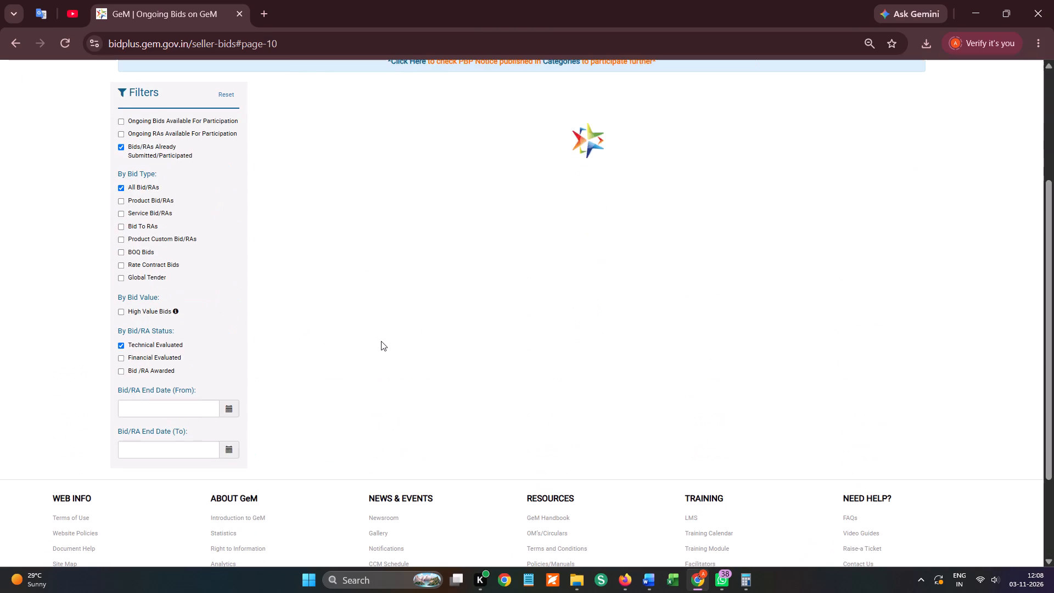
scroll(381, 341, "down", 3)
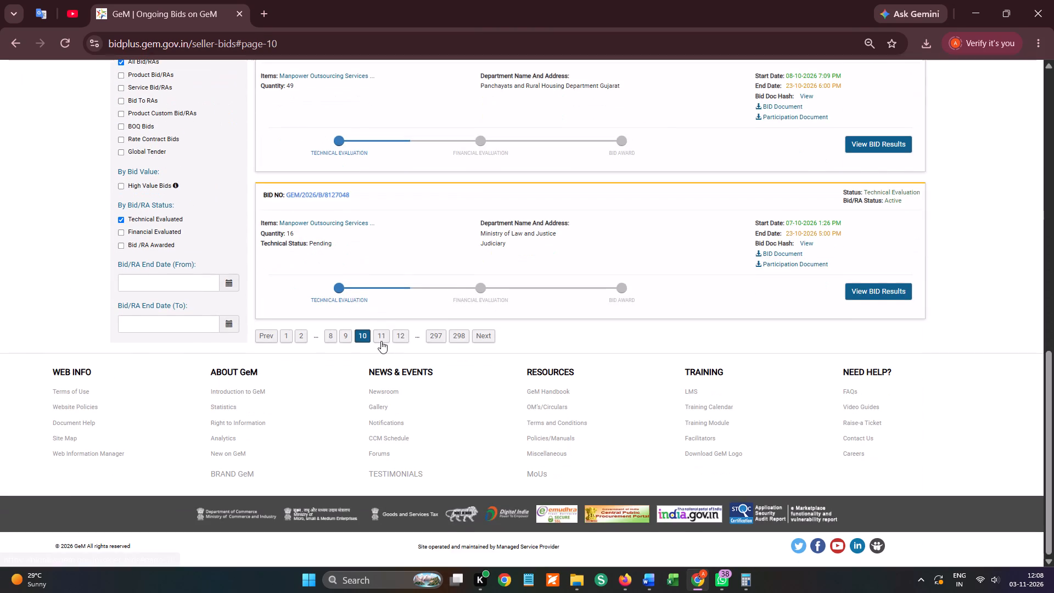
left_click(381, 341)
scroll(381, 341, "up", 2)
scroll(381, 341, "down", 1)
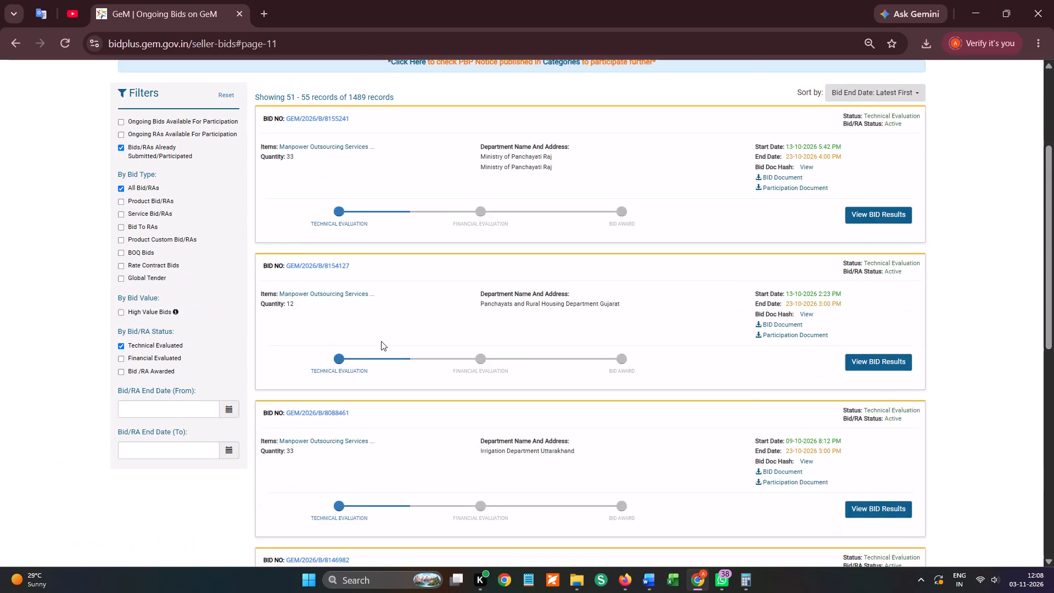
scroll(381, 341, "down", 4)
left_click(381, 341)
scroll(382, 343, "up", 3)
scroll(382, 343, "down", 2)
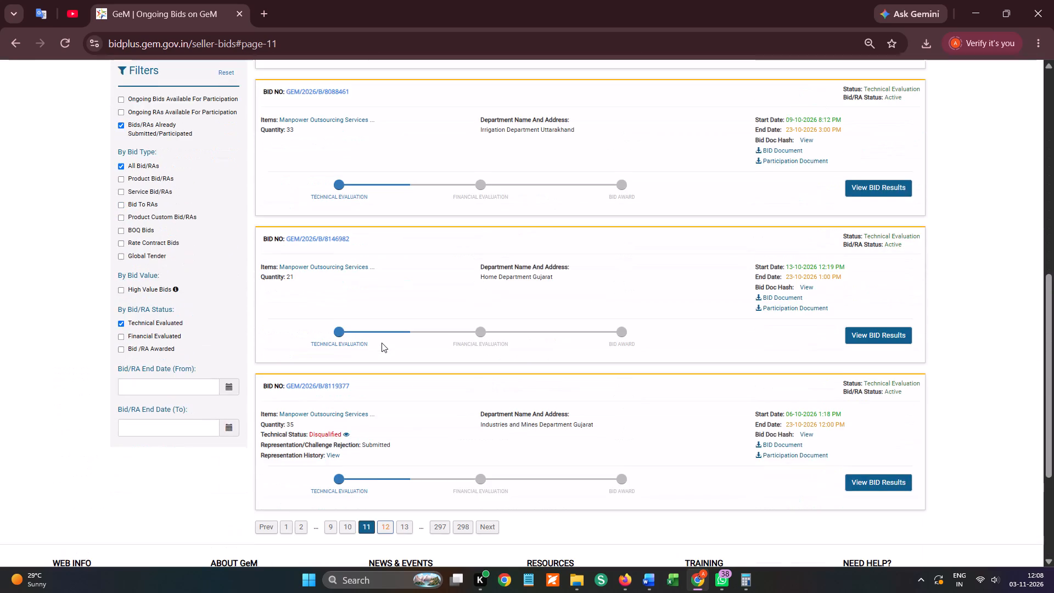
scroll(382, 343, "down", 1)
left_click(391, 335)
scroll(391, 335, "up", 2)
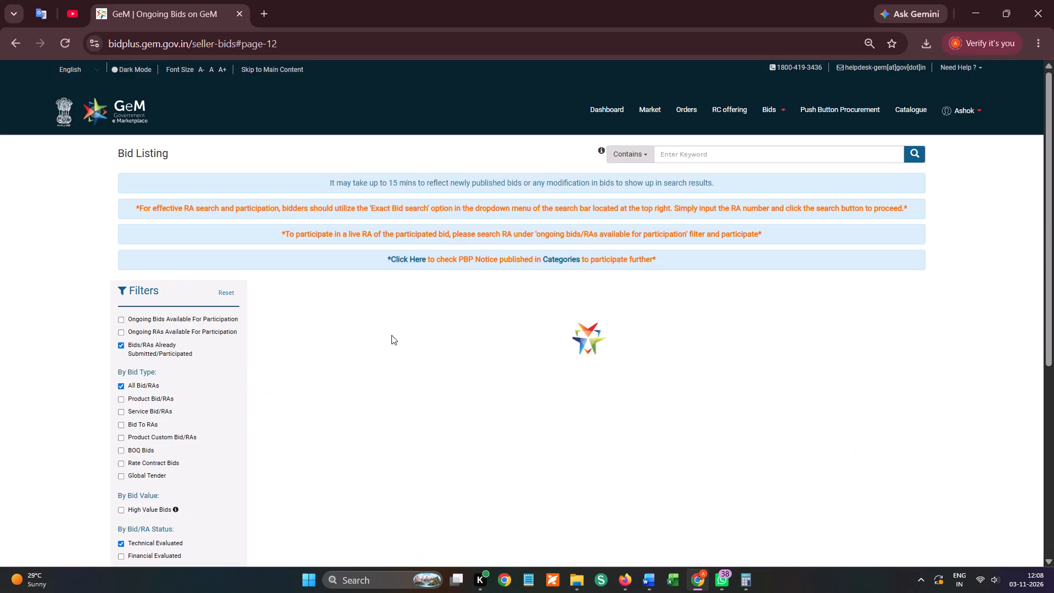
scroll(391, 335, "down", 5)
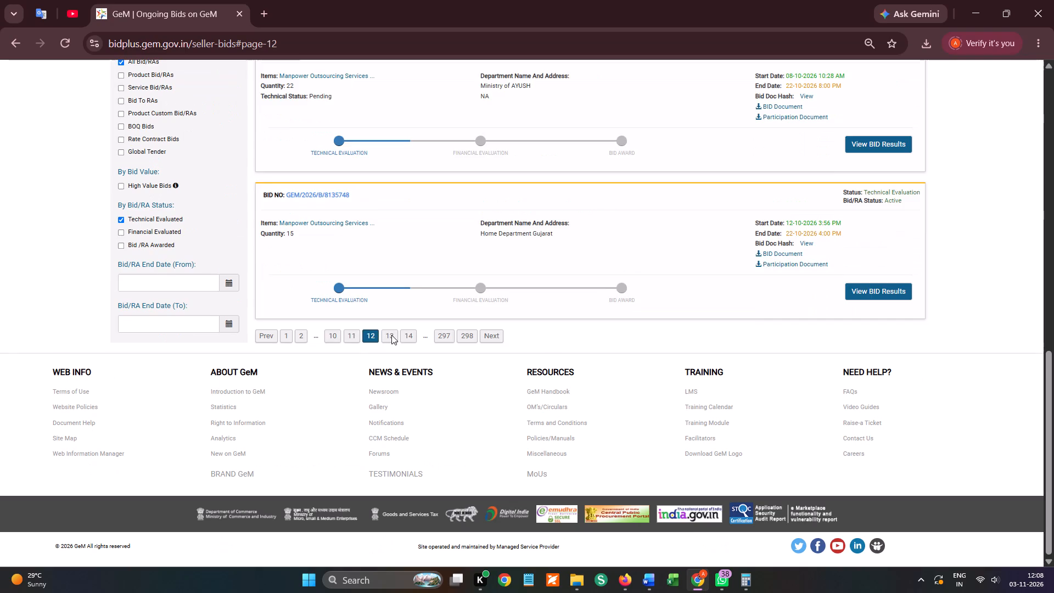
Examine the technical status of the submitted bids from result page 13 onward to page 18.
left_click(391, 335)
scroll(391, 336, "up", 2)
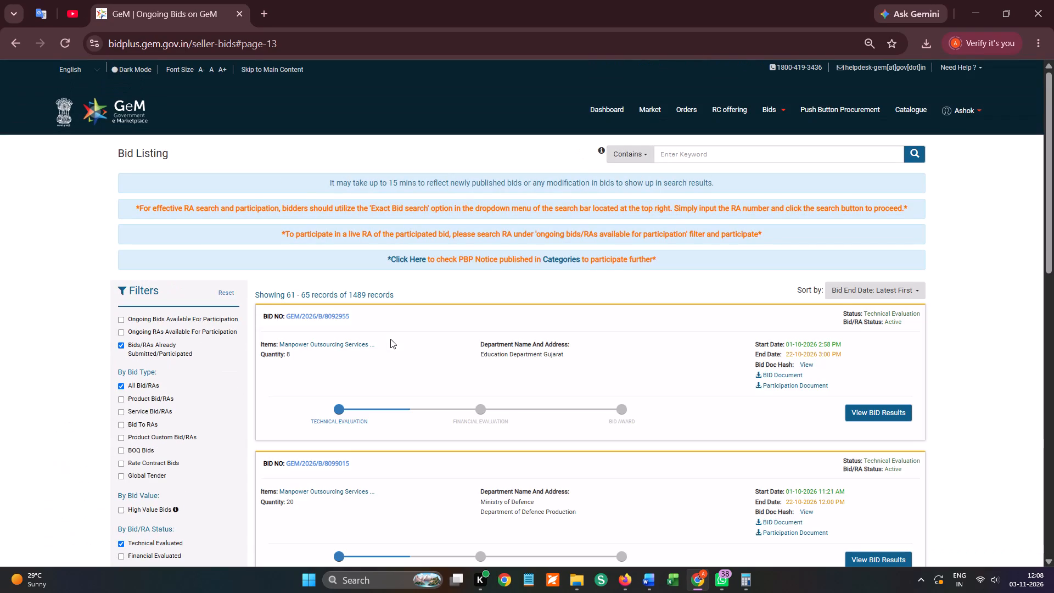
scroll(390, 339, "down", 4)
left_click(390, 339)
scroll(390, 339, "up", 2)
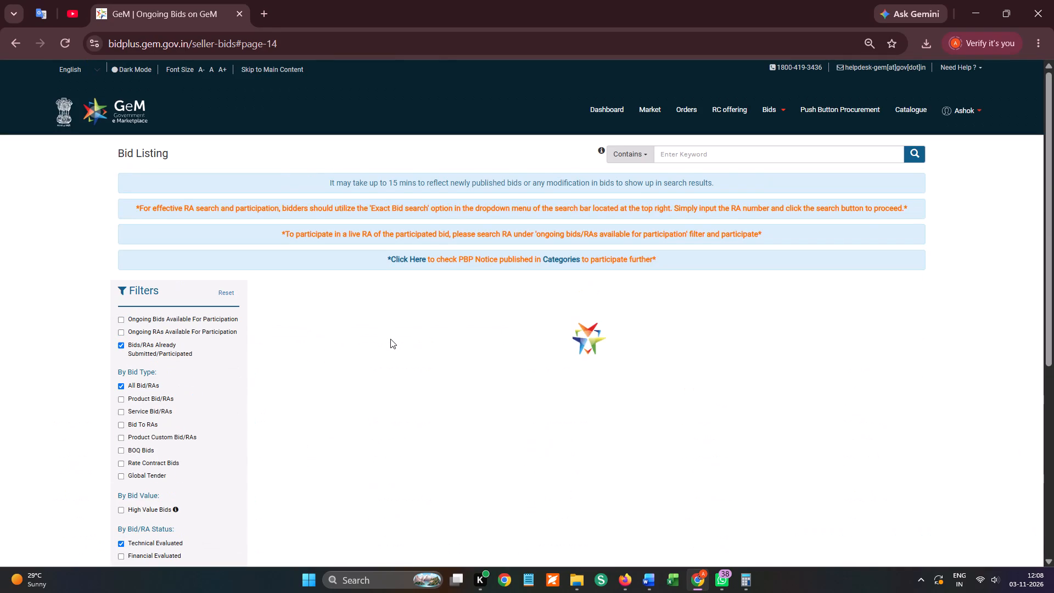
scroll(390, 339, "down", 4)
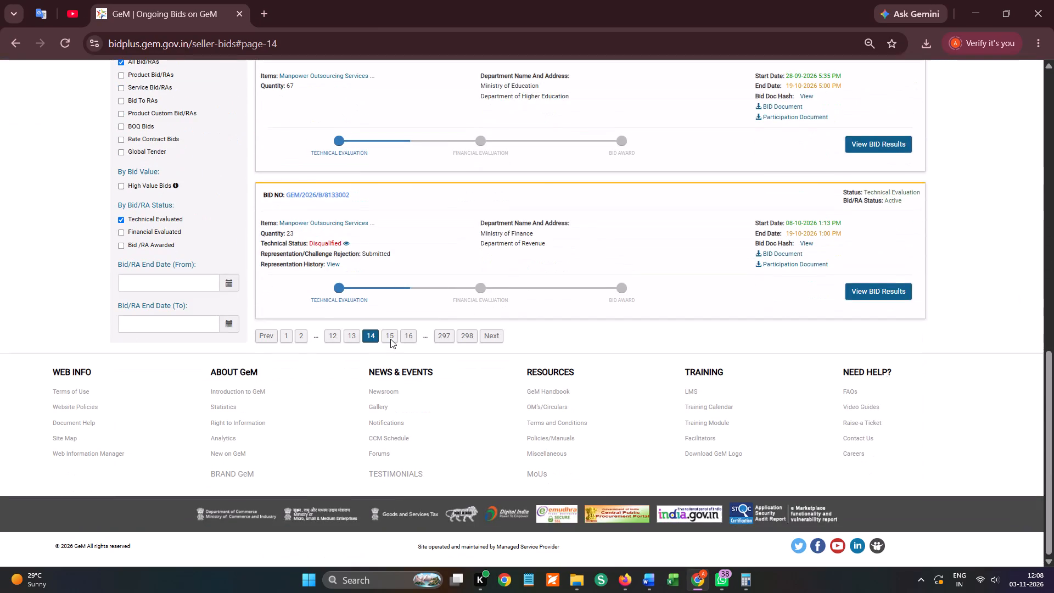
left_click(390, 339)
scroll(390, 339, "up", 1)
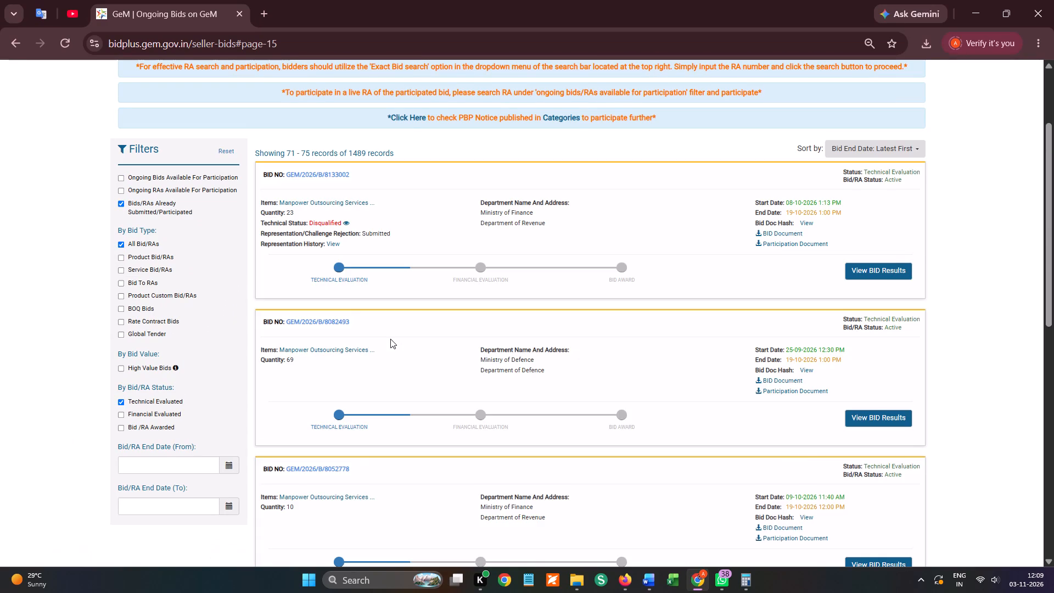
scroll(390, 339, "down", 5)
left_click(390, 339)
scroll(390, 339, "up", 1)
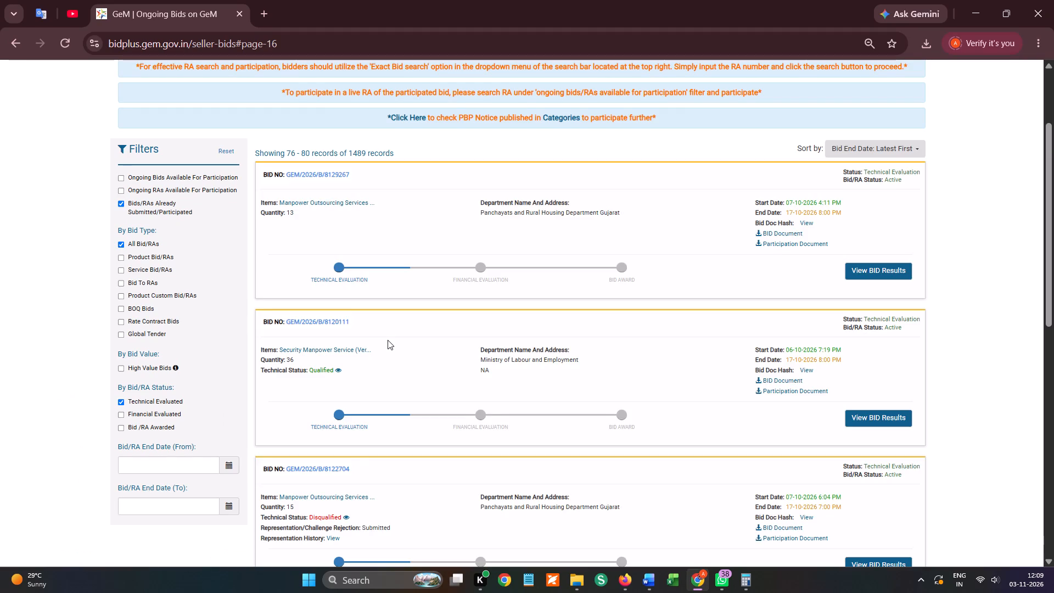
scroll(388, 340, "down", 5)
left_click(388, 339)
scroll(389, 339, "up", 2)
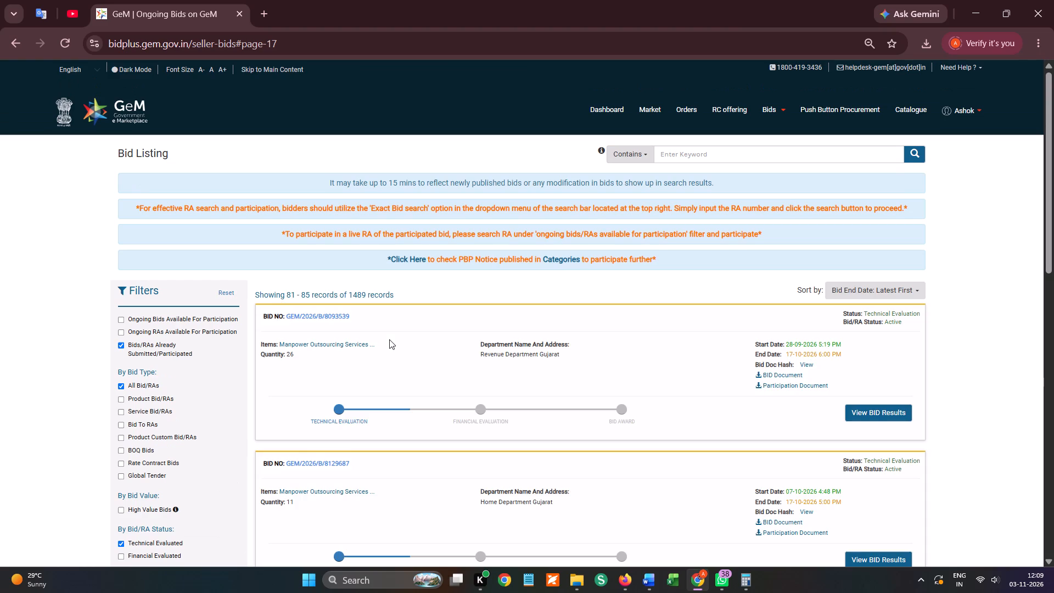
scroll(389, 339, "down", 4)
left_click(389, 339)
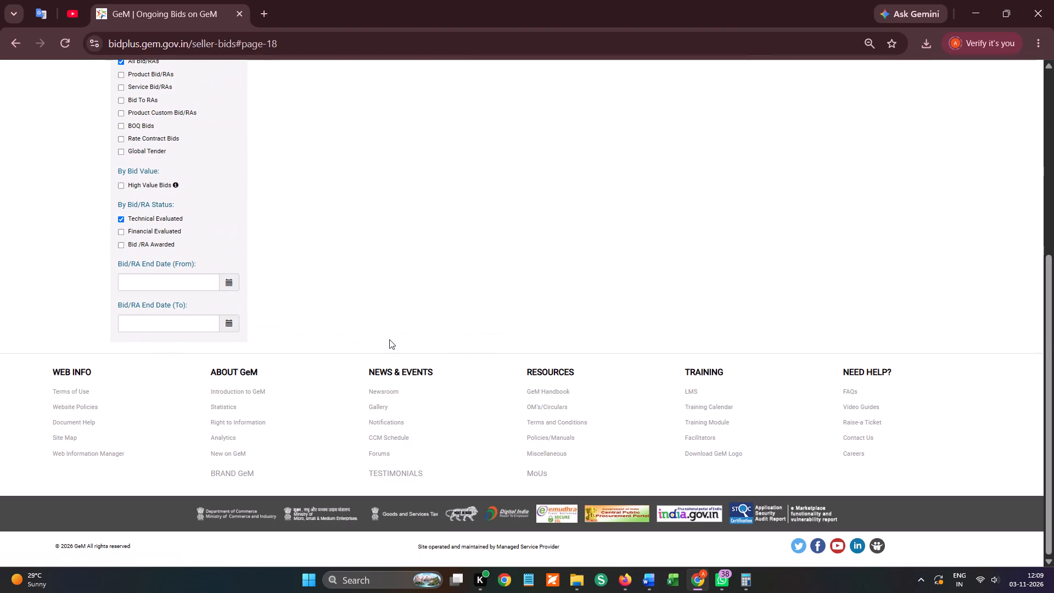
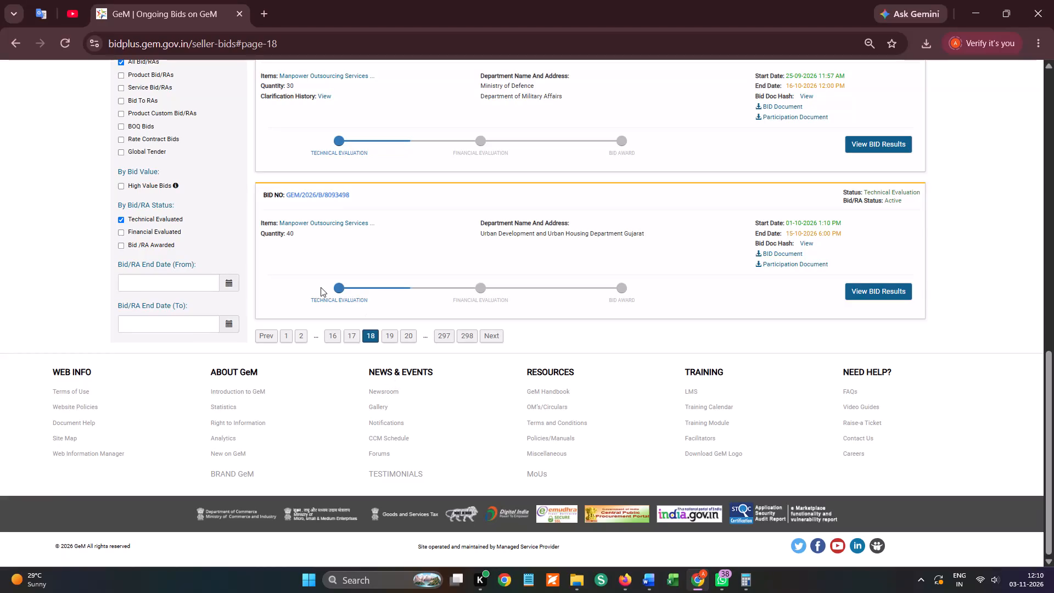
Continue to result page 19 of the submitted bids to examine their technical status.
scroll(613, 416, "down", 6)
left_click(385, 337)
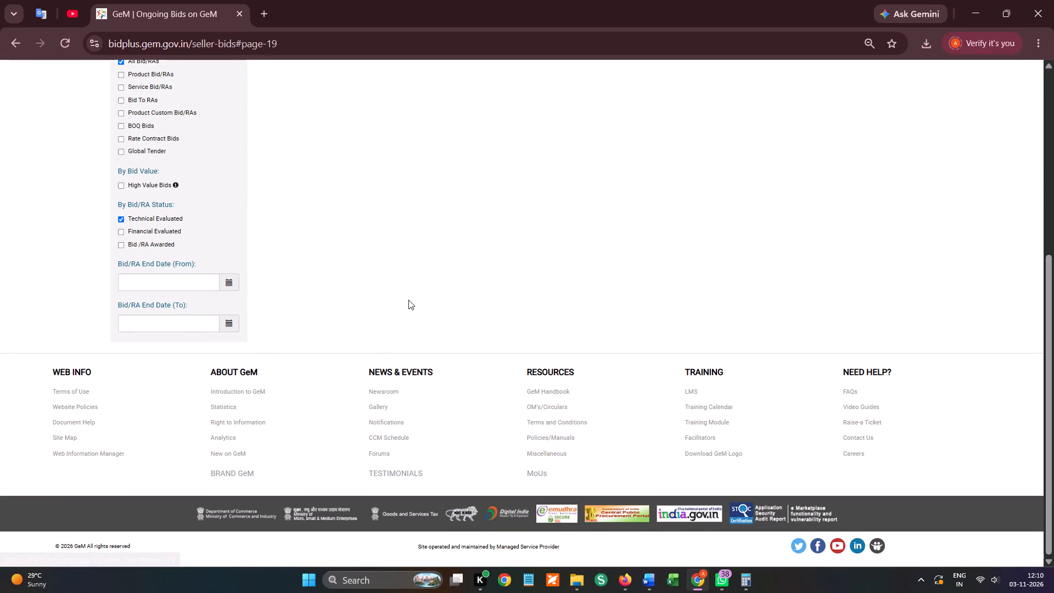
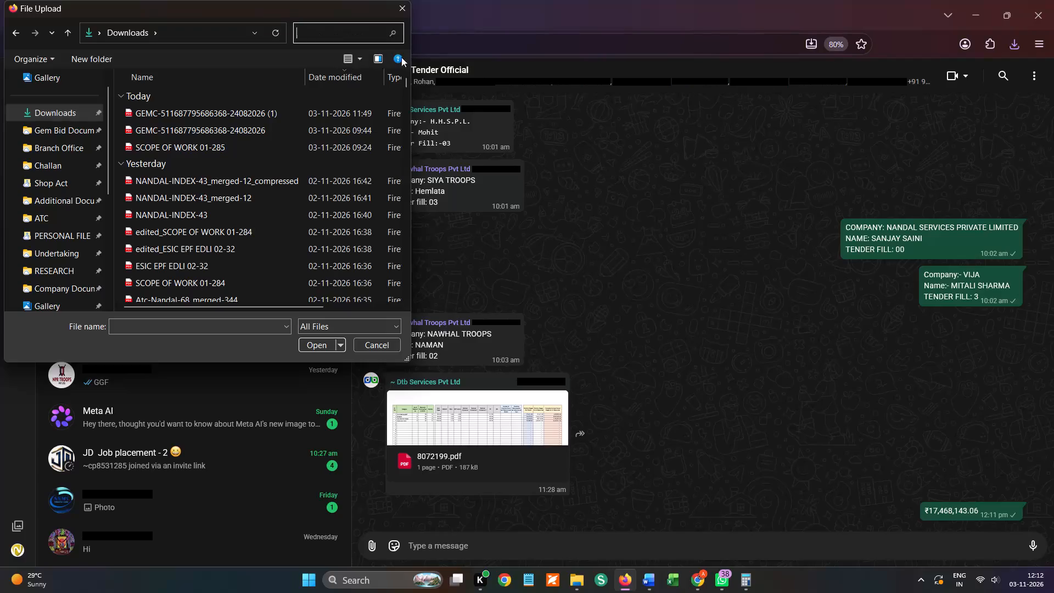
Search the Downloads folder in the file upload window for 17,468,143.
key("ctrl+v")
left_click(323, 33)
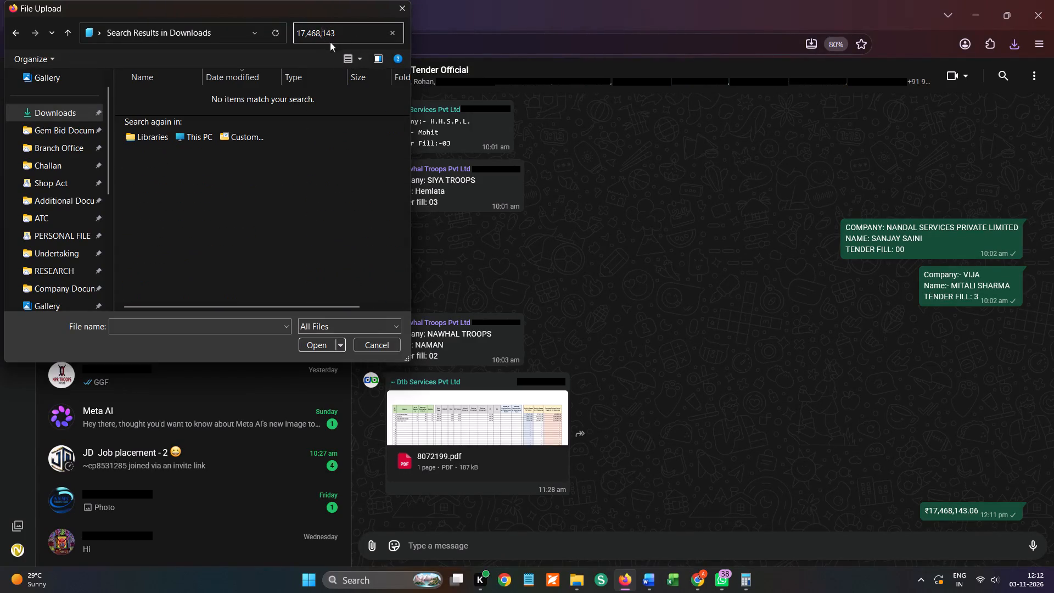
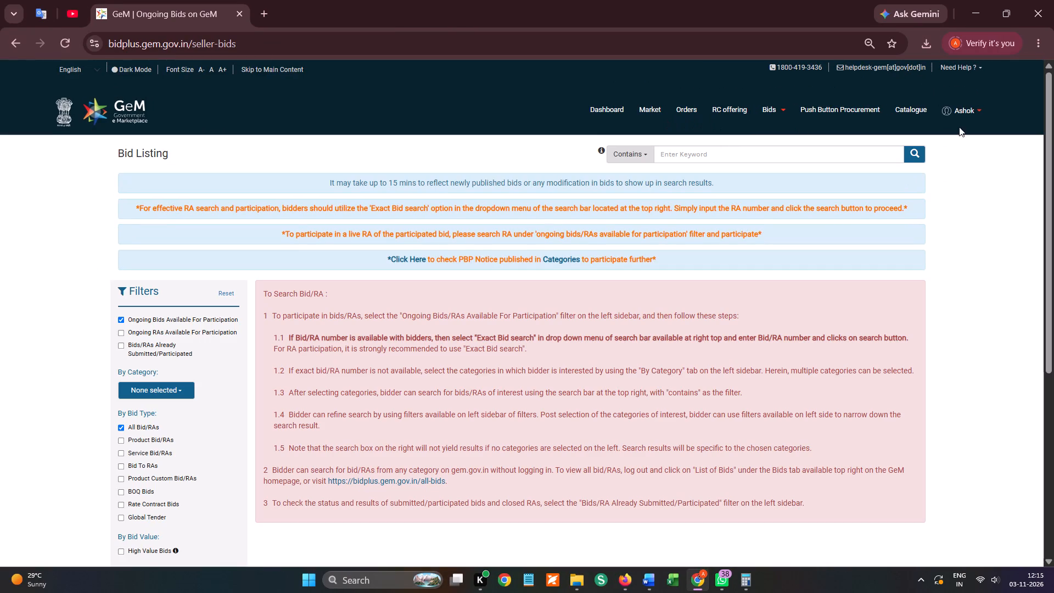
Log out of the GeM seller account.
left_click(970, 153)
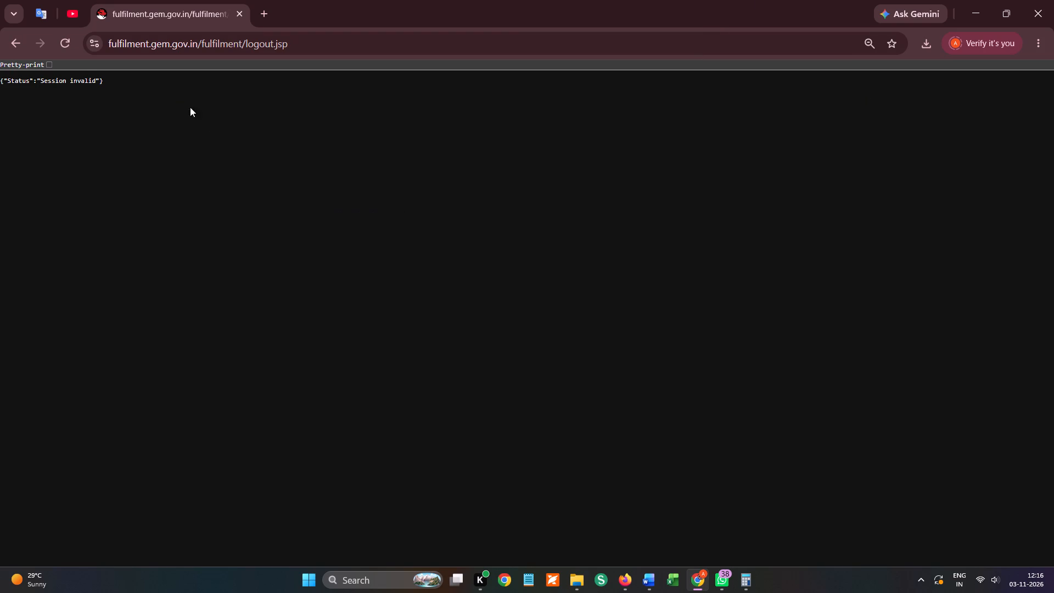
Replace the logged-out GeM fulfilment page with a fresh blank browser tab.
left_click(69, 46)
left_click(236, 10)
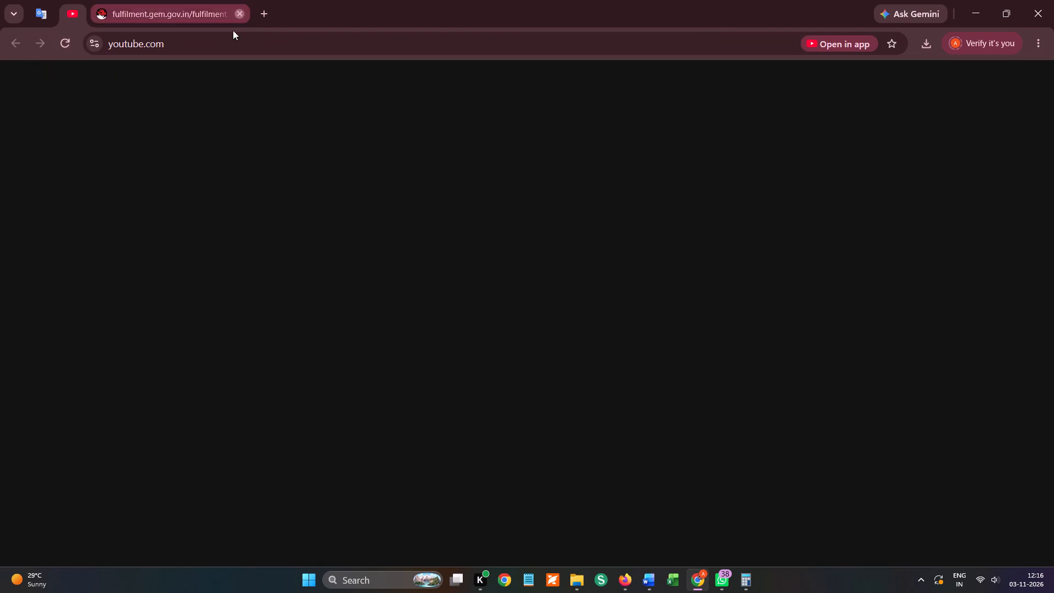
left_click(104, 15)
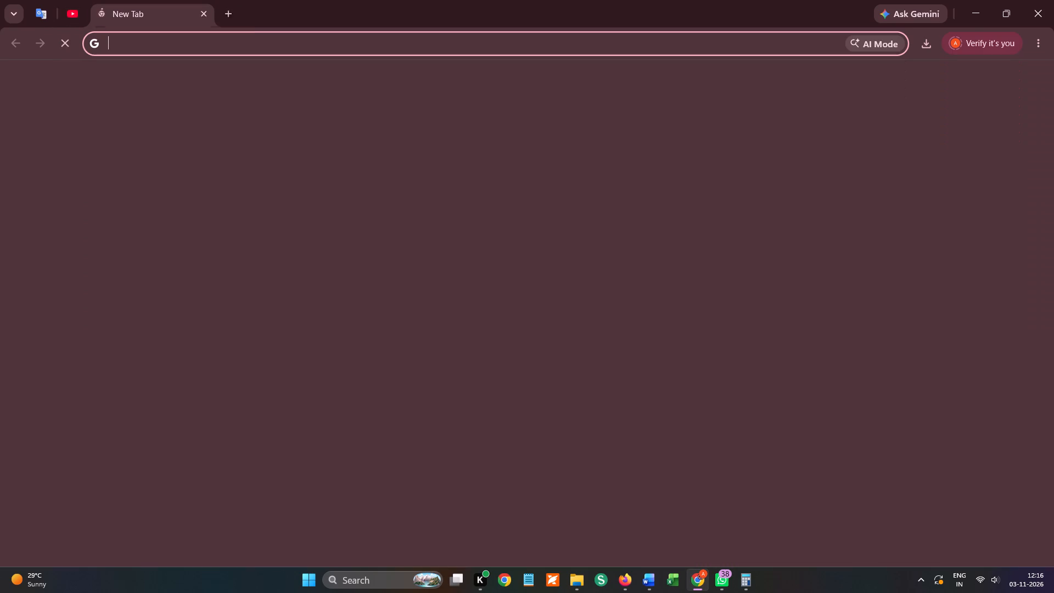
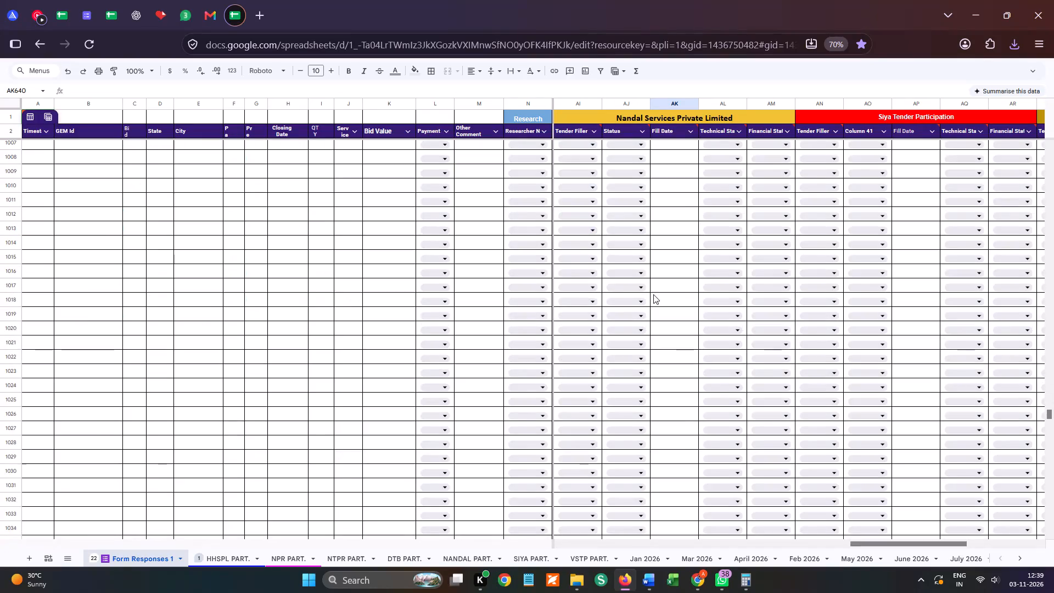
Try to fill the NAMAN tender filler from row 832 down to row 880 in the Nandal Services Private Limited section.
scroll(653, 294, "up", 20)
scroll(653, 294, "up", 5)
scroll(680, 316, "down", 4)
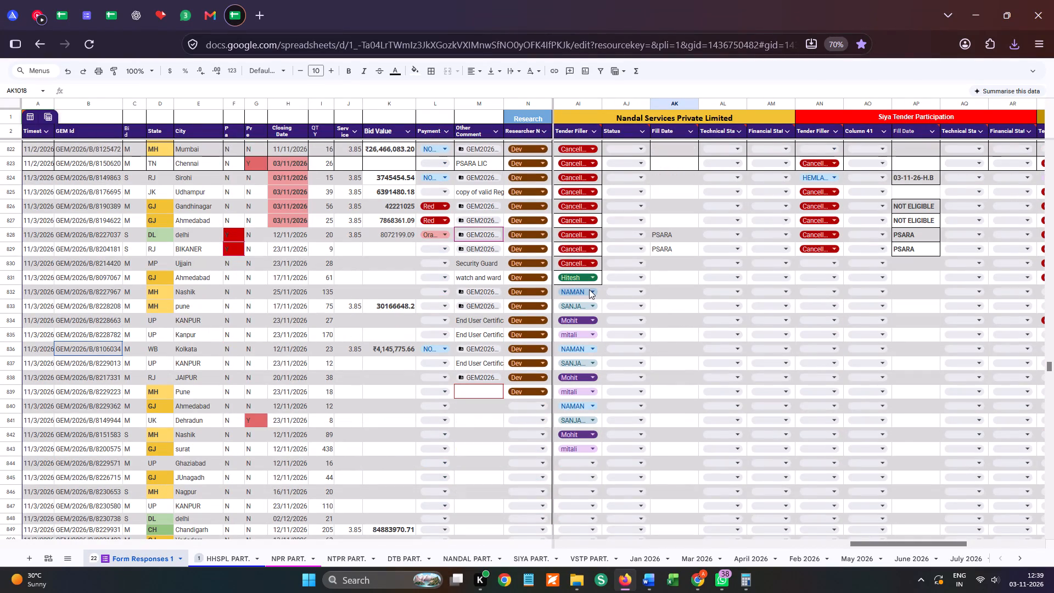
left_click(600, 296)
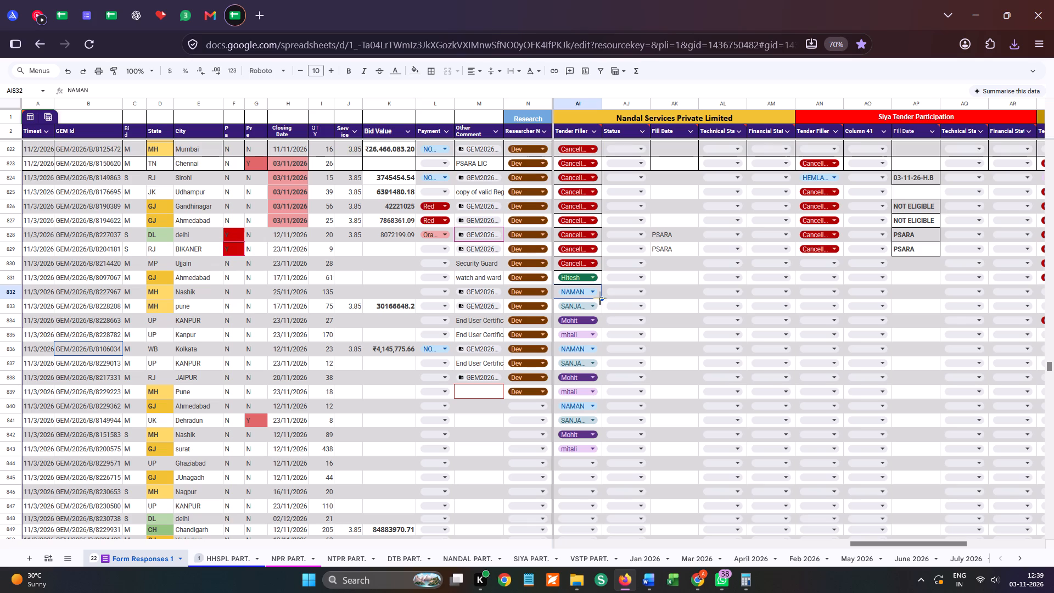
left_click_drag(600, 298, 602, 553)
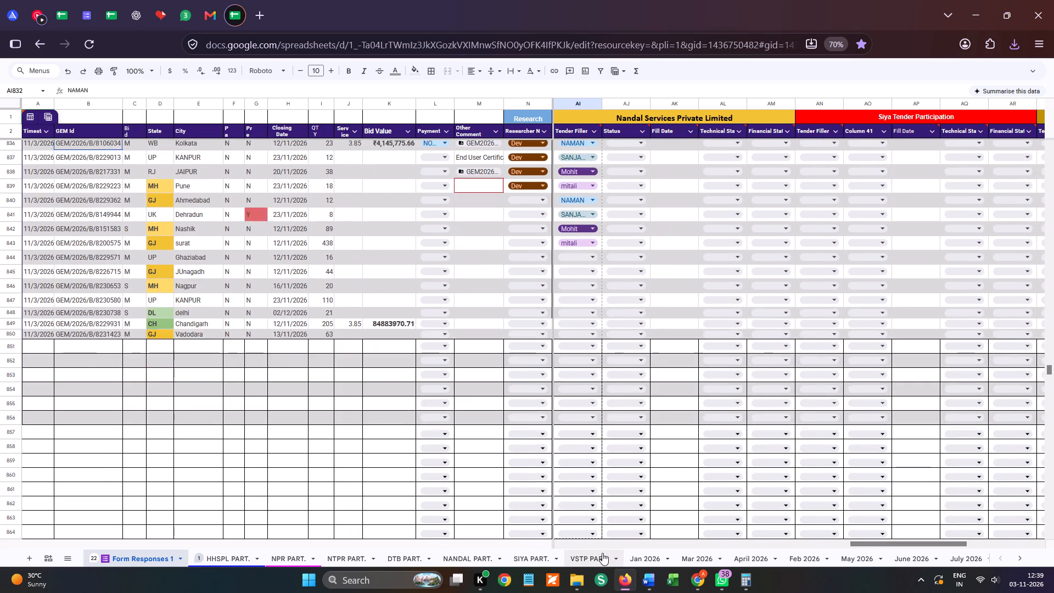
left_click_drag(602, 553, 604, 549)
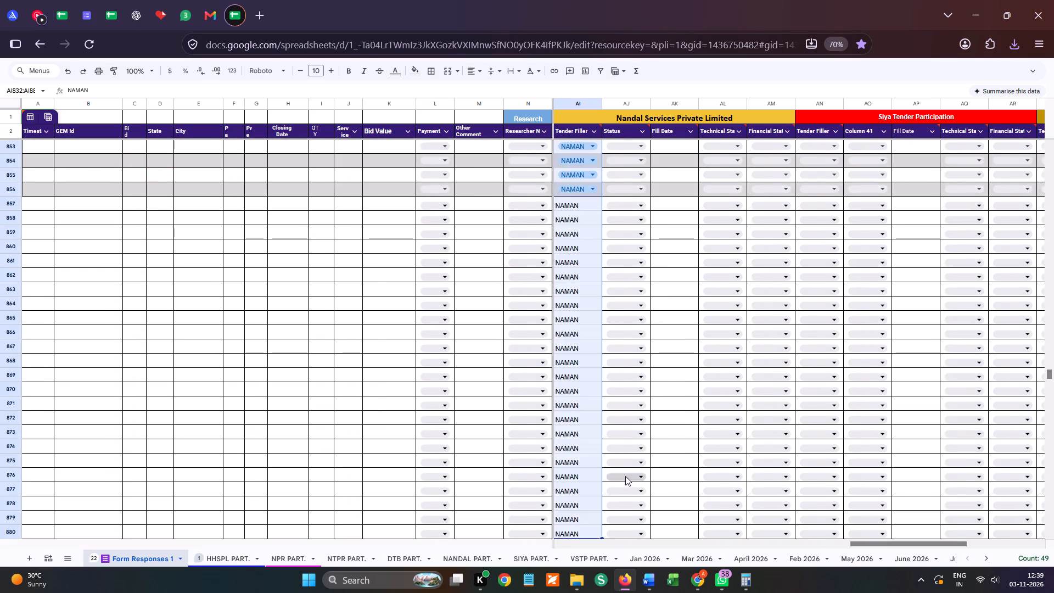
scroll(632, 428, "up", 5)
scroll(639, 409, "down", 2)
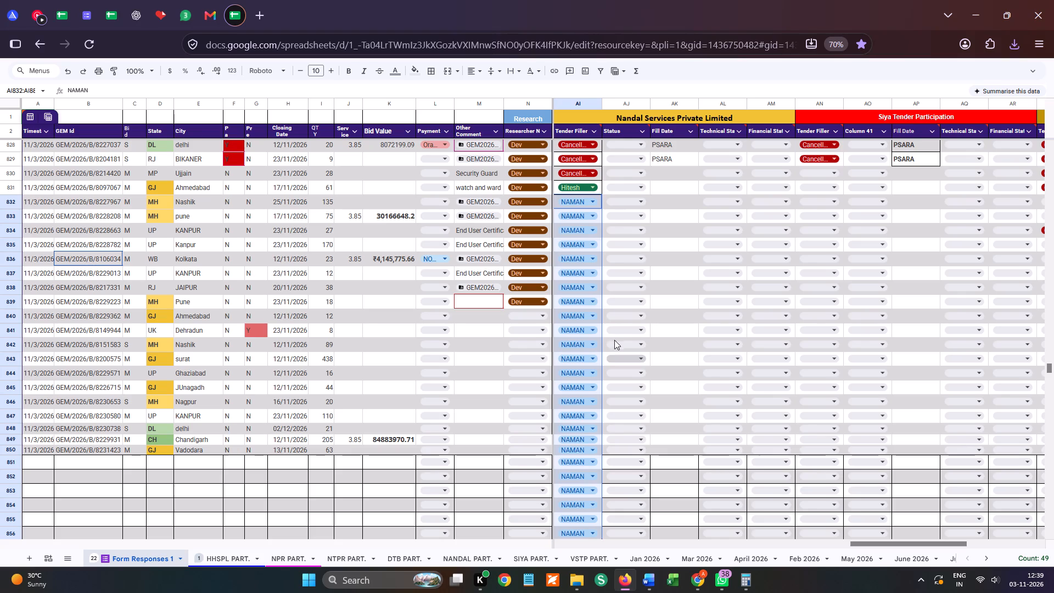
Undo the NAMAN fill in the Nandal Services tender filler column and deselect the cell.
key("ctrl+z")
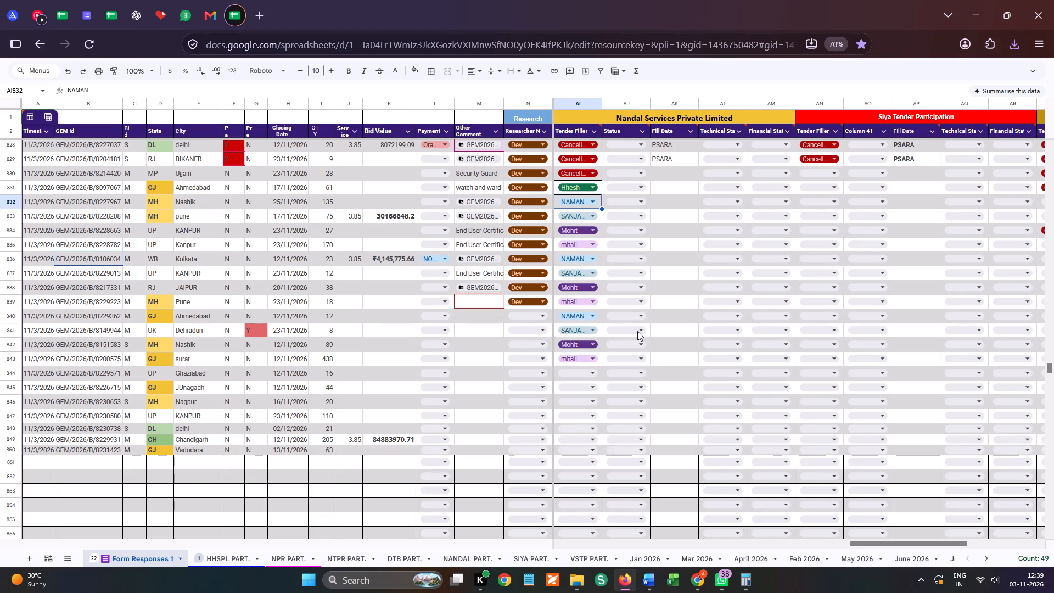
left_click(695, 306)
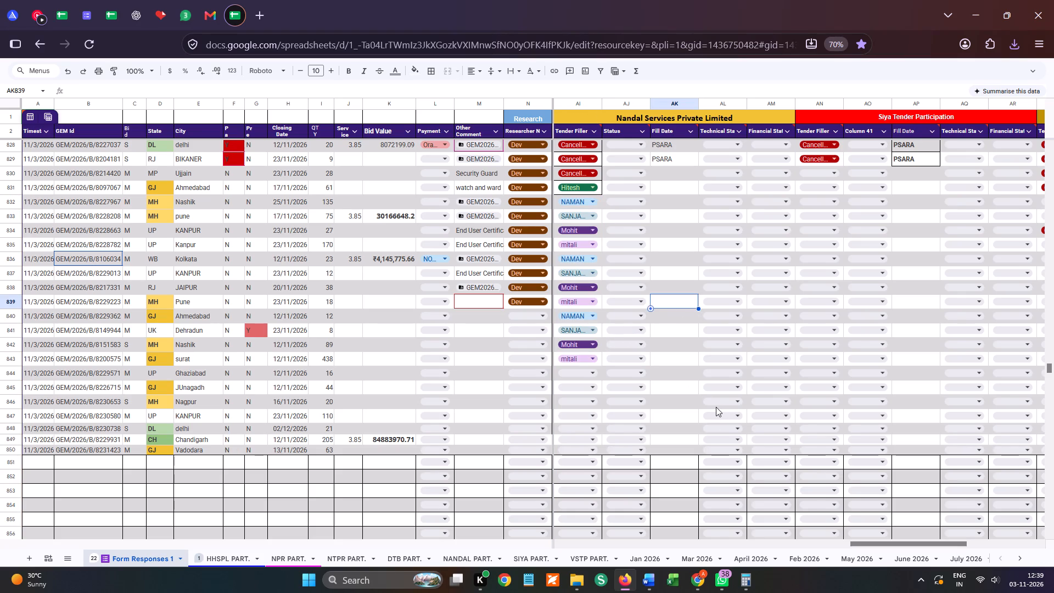